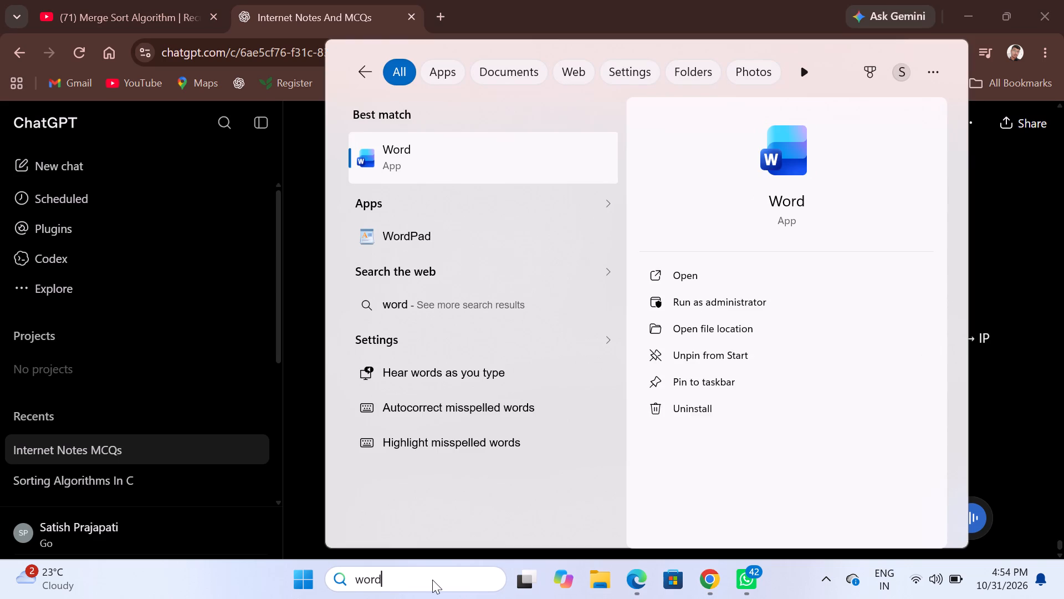
pyautogui.press('Return')
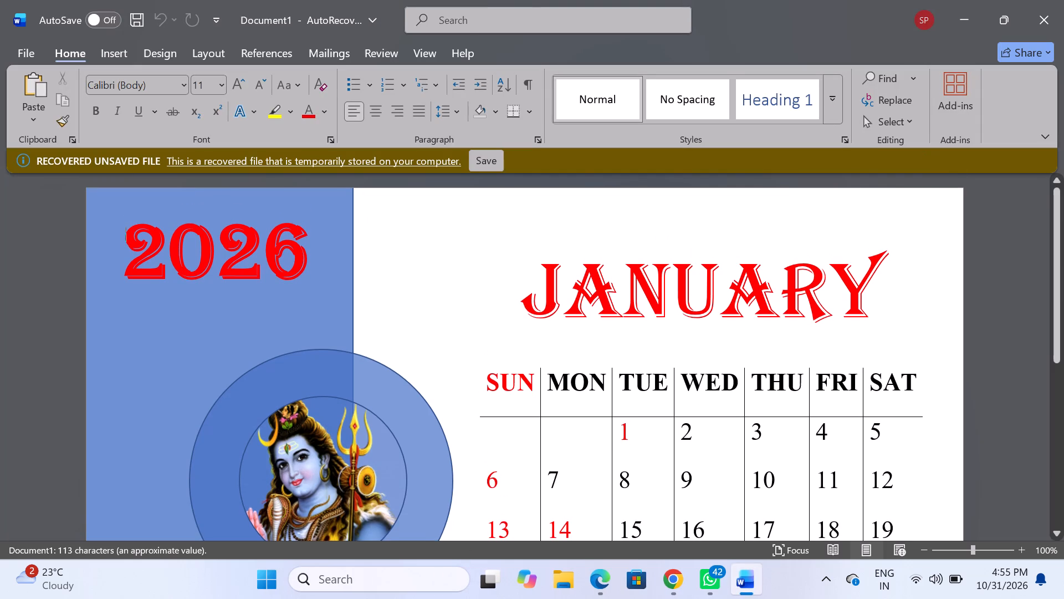
pyautogui.hotkey('ctrl', 'n')
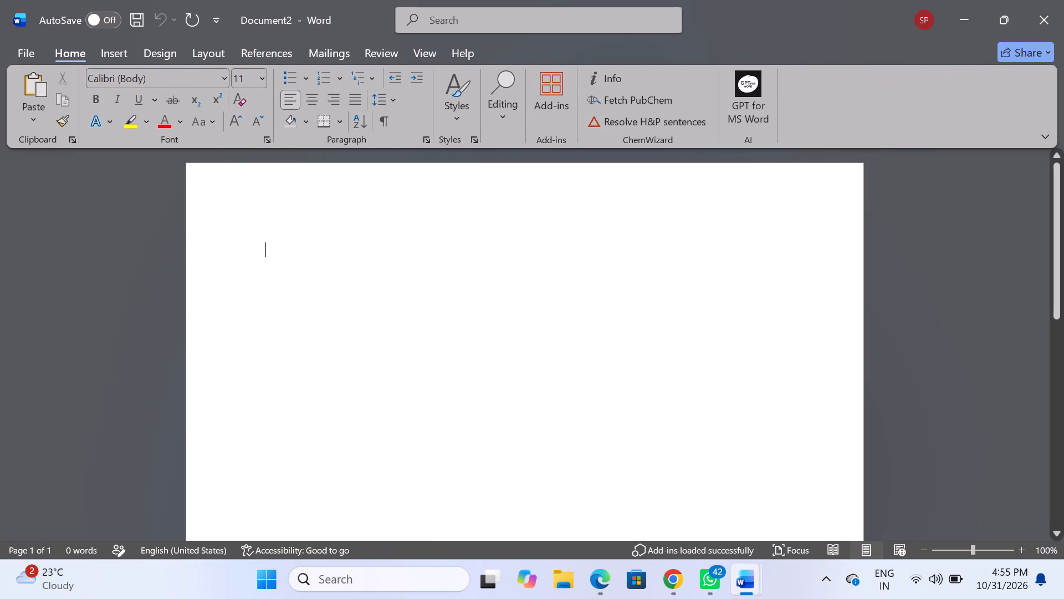
# Paste the copied Internet notes into the blank document and dismiss the paste tip.
pyautogui.hotkey('ctrl', 'v')
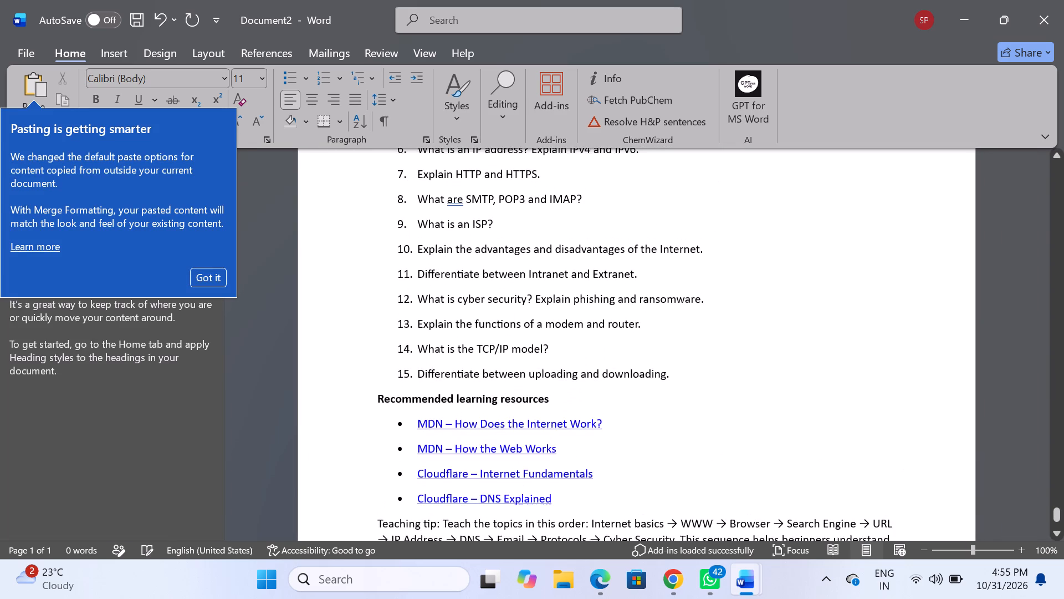
pyautogui.click(386, 273)
# Delete the "Teaching tip" paragraph below the recommended learning resources at the end of the document.
pyautogui.scroll(-1, 386, 273)
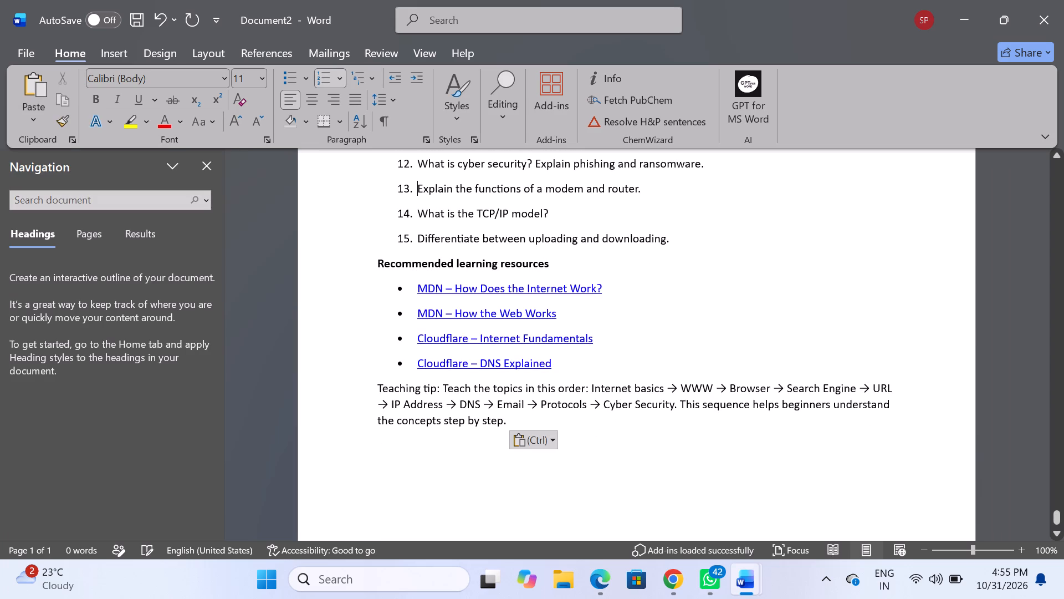
pyautogui.moveTo(376, 385); pyautogui.dragTo(471, 409)
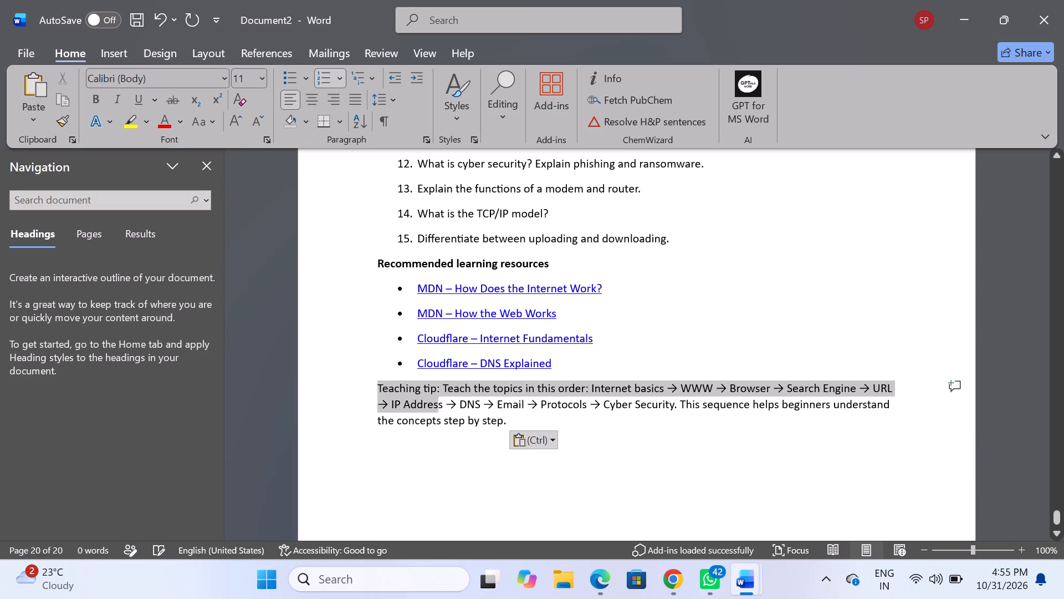
pyautogui.moveTo(471, 409); pyautogui.dragTo(502, 415)
pyautogui.press('BackSpace')
# Widen the Person and Contribution table under Important Personalities in Chapter 1.
pyautogui.scroll(7, 502, 415)
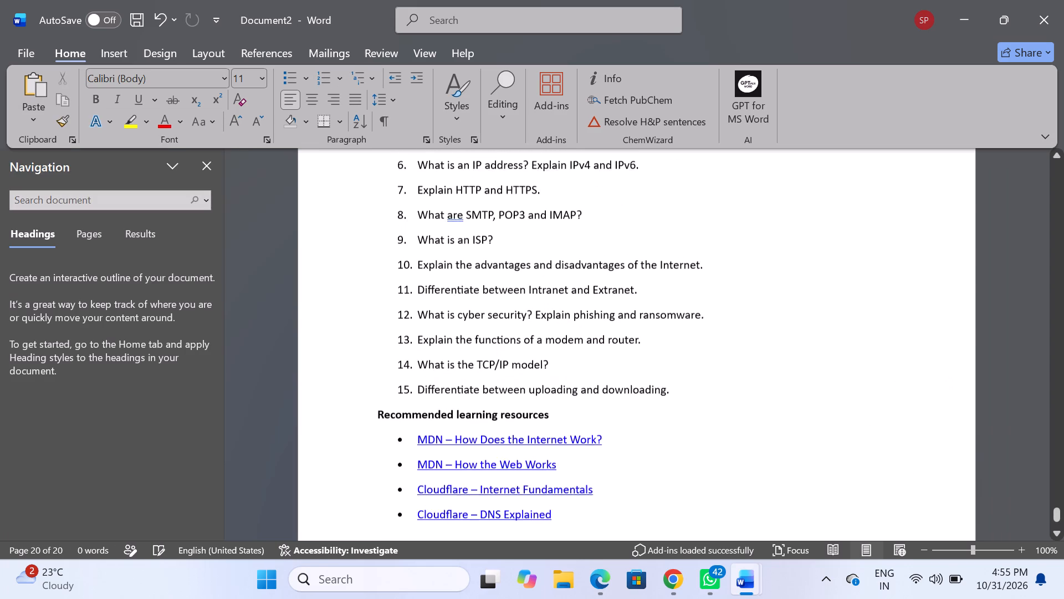
pyautogui.scroll(20, 502, 415)
pyautogui.scroll(8, 502, 415)
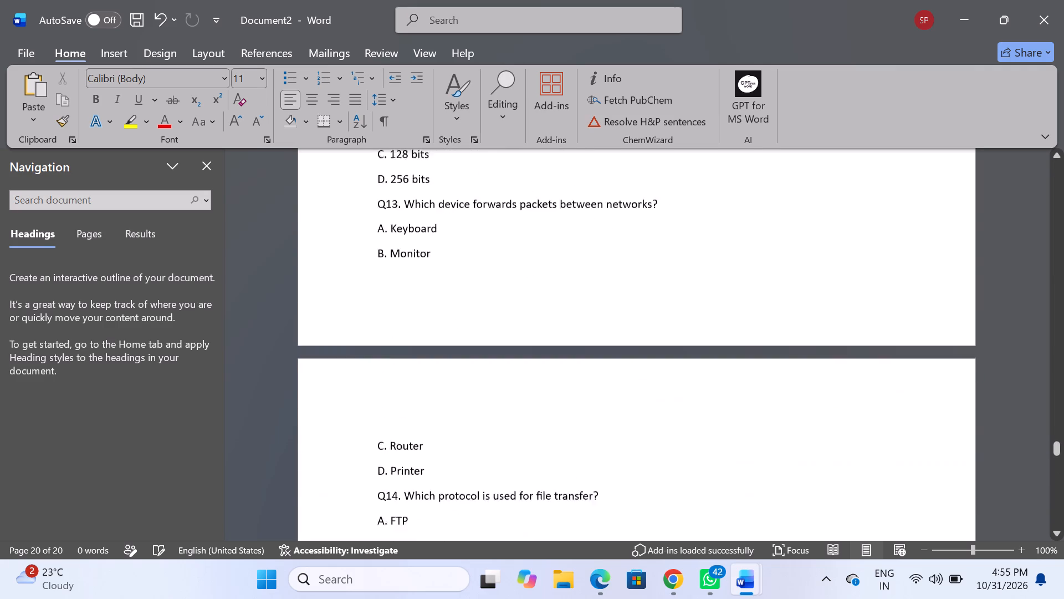
pyautogui.scroll(20, 502, 415)
pyautogui.scroll(8, 502, 415)
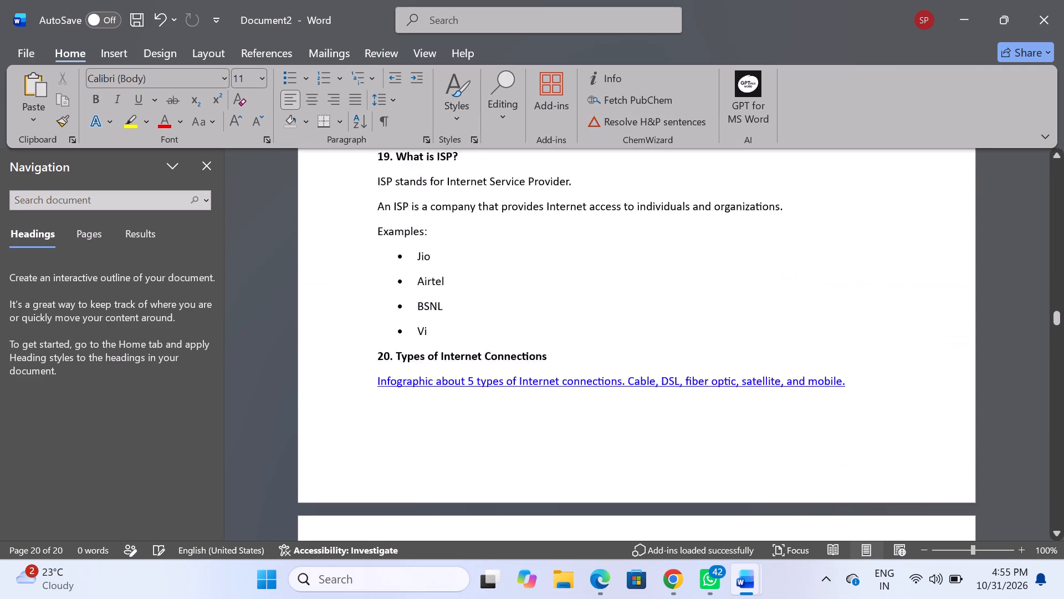
pyautogui.scroll(16, 502, 415)
pyautogui.scroll(5, 502, 415)
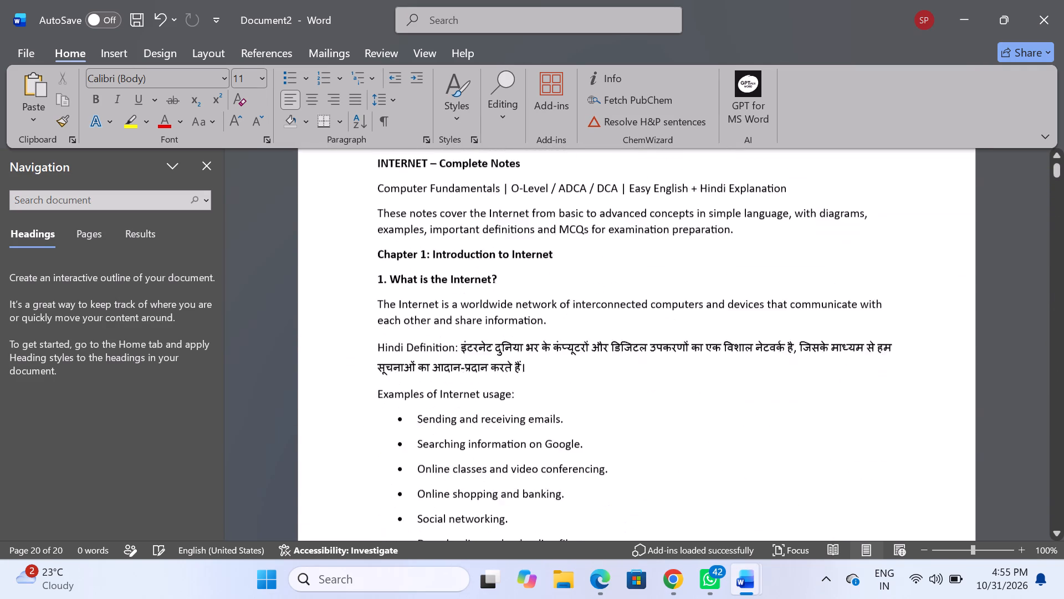
pyautogui.scroll(8, 502, 415)
pyautogui.scroll(-9, 502, 415)
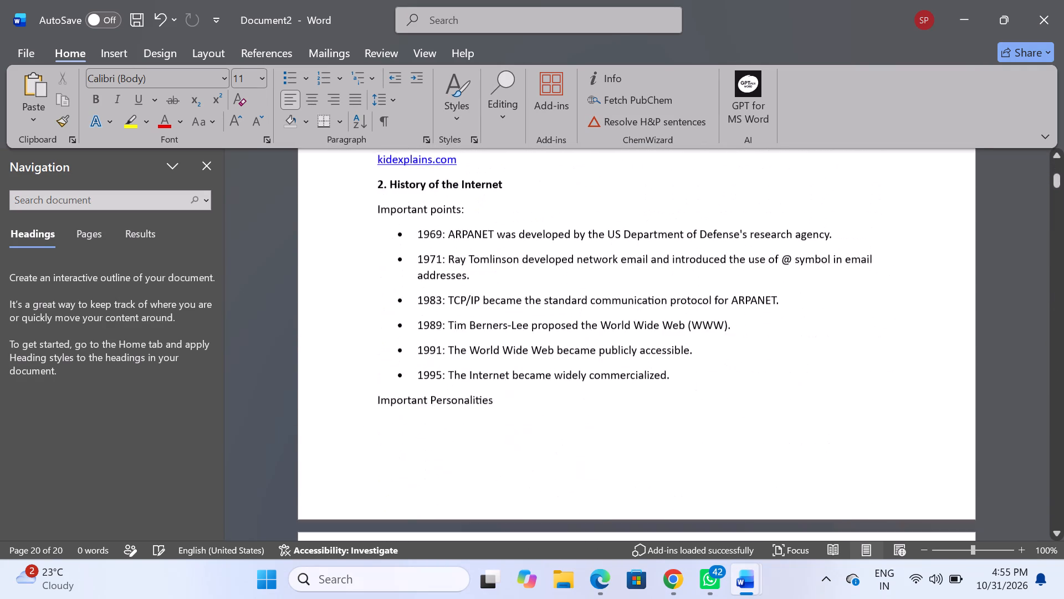
pyautogui.scroll(-6, 502, 415)
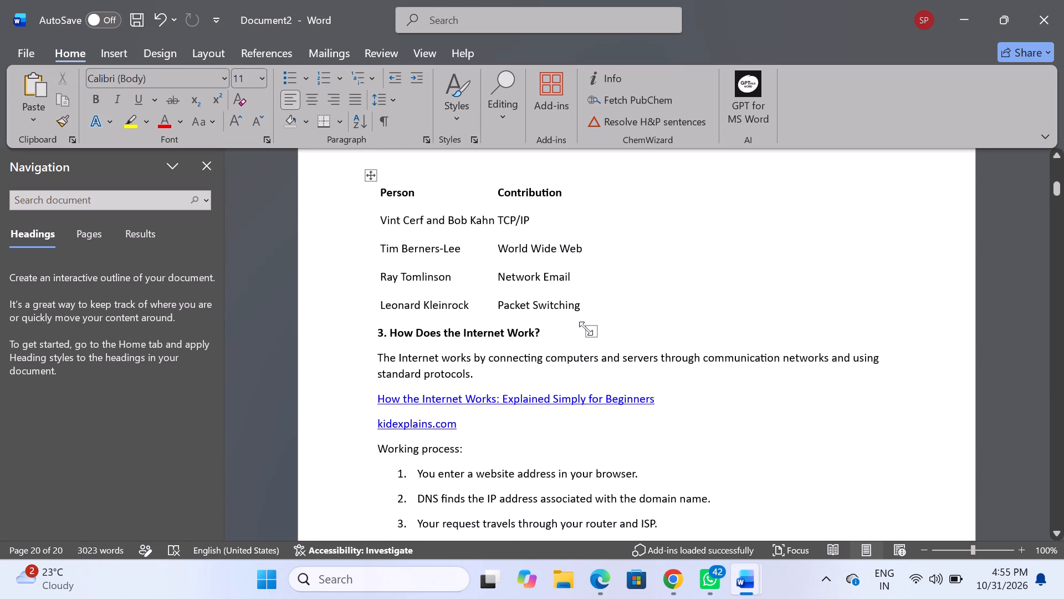
pyautogui.moveTo(586, 328); pyautogui.dragTo(730, 325)
pyautogui.moveTo(730, 325); pyautogui.dragTo(728, 325)
pyautogui.click(576, 307)
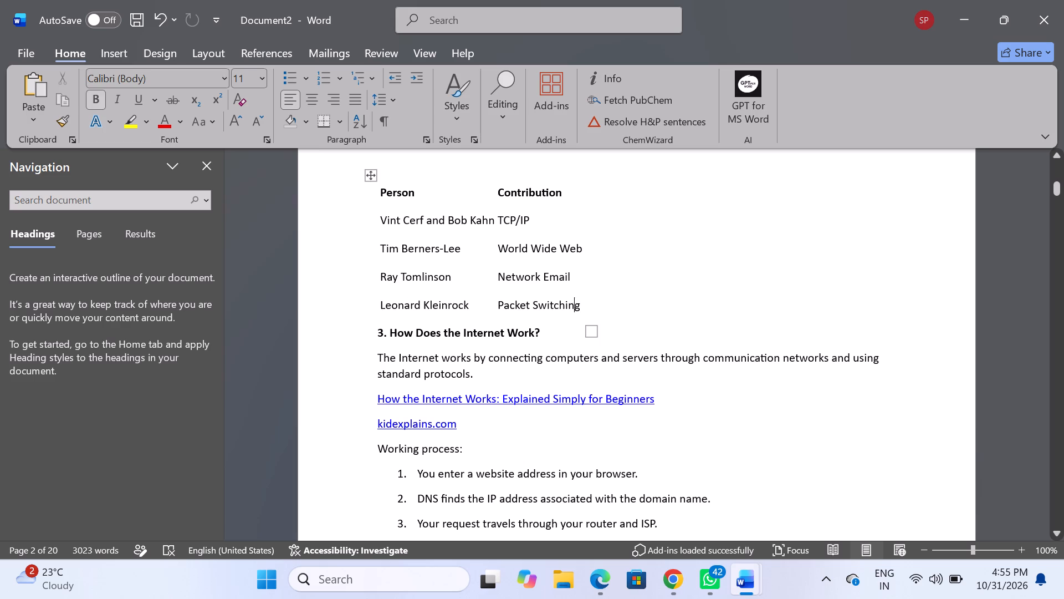
pyautogui.moveTo(590, 328); pyautogui.dragTo(639, 318)
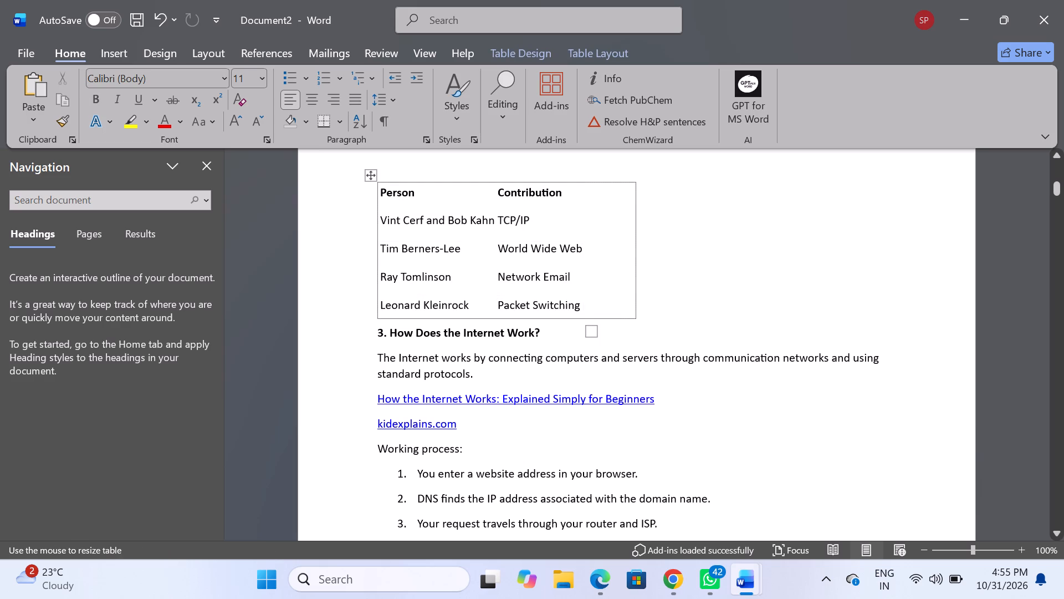
pyautogui.moveTo(639, 318); pyautogui.dragTo(675, 318)
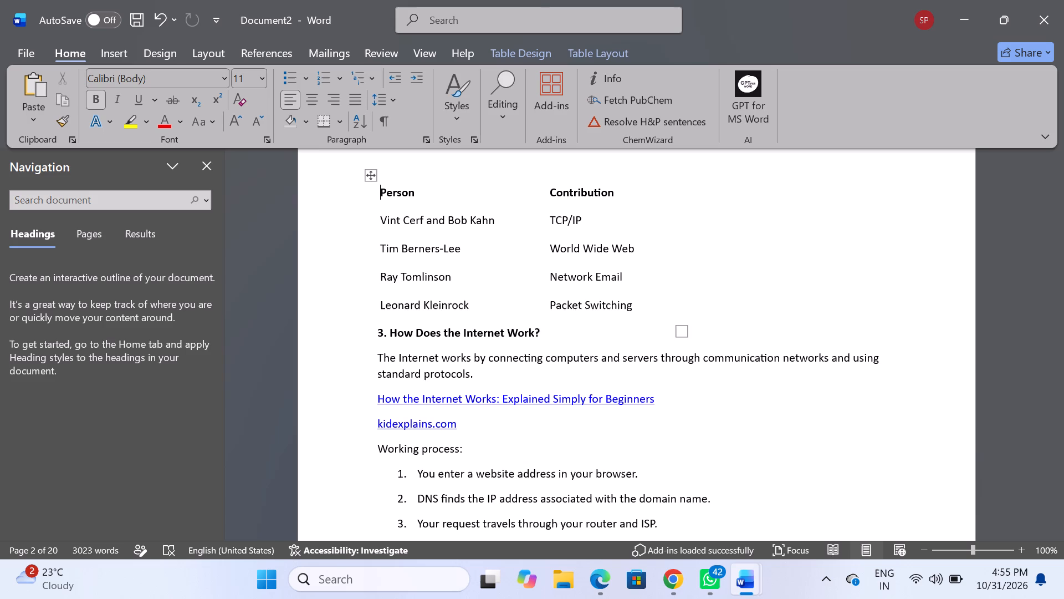
# Check the pasted notes from how the Internet works and its important terms through web browsers and search engines.
pyautogui.scroll(-2, 675, 318)
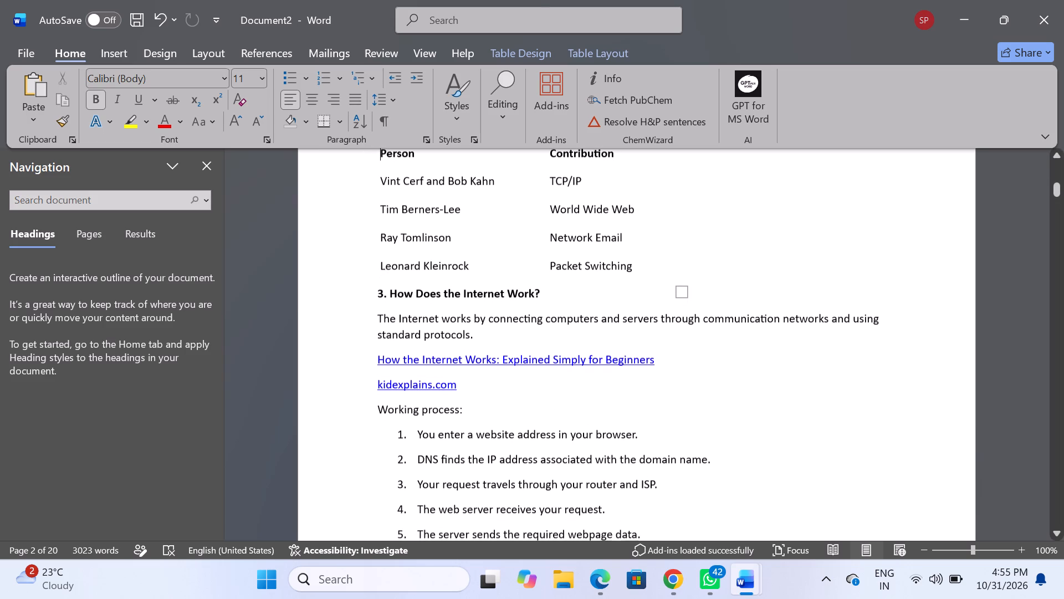
pyautogui.scroll(-3, 675, 318)
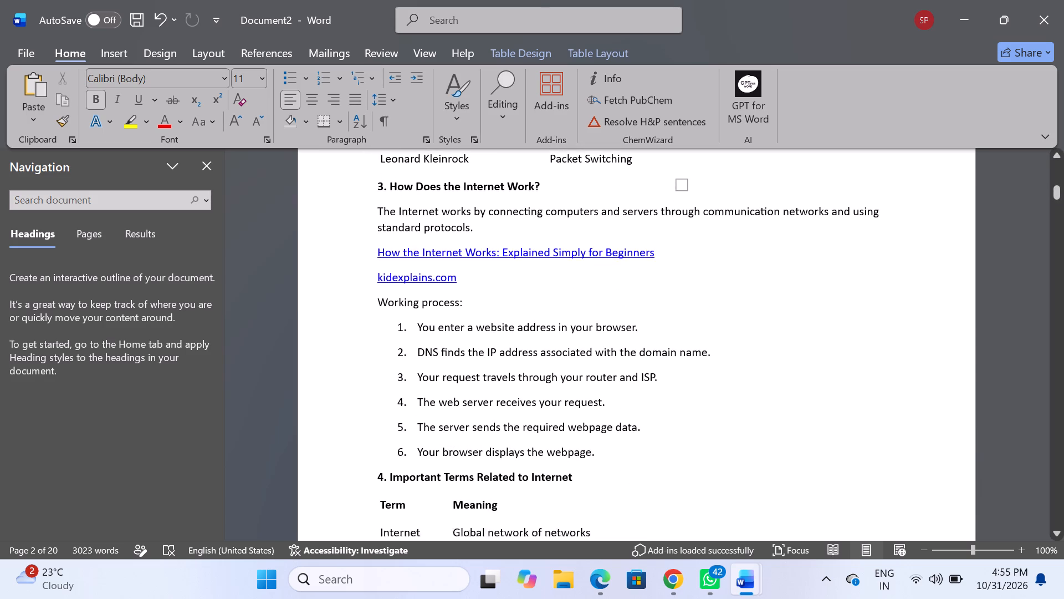
pyautogui.scroll(-2, 675, 318)
pyautogui.scroll(2, 675, 318)
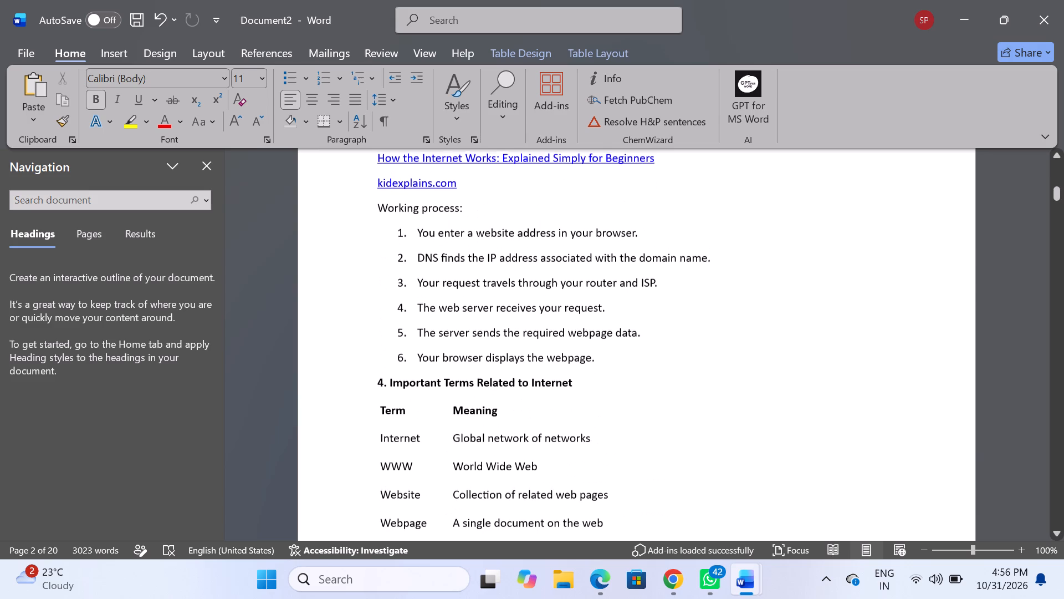
pyautogui.scroll(-14, 675, 318)
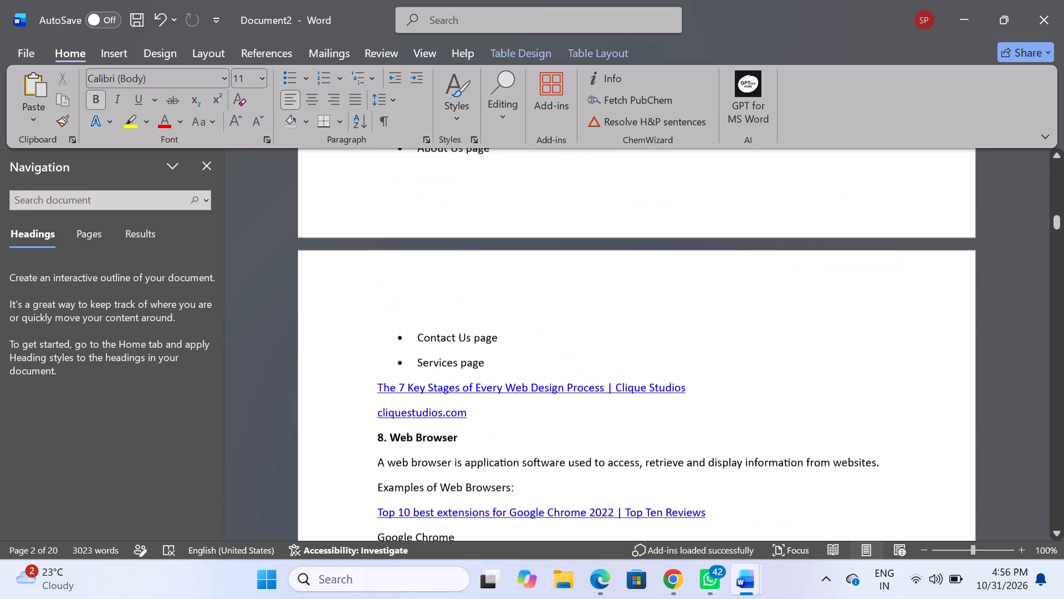
pyautogui.scroll(-8, 675, 318)
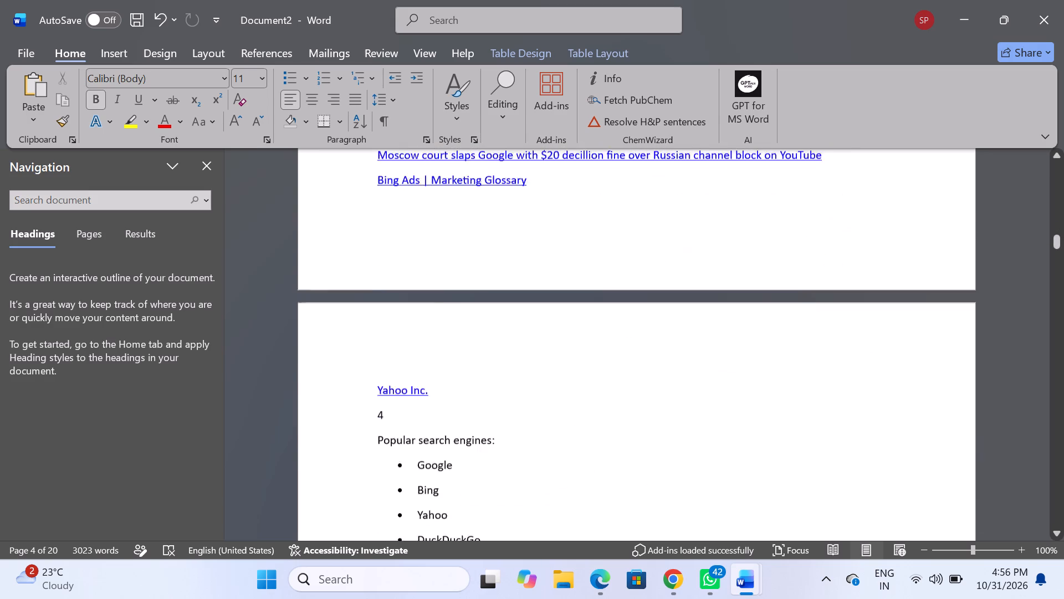
# Check the pasted notes from the popular search engines through e-mail, modem and router, and on to Chapter 8 on cyber security.
pyautogui.scroll(-11, 675, 318)
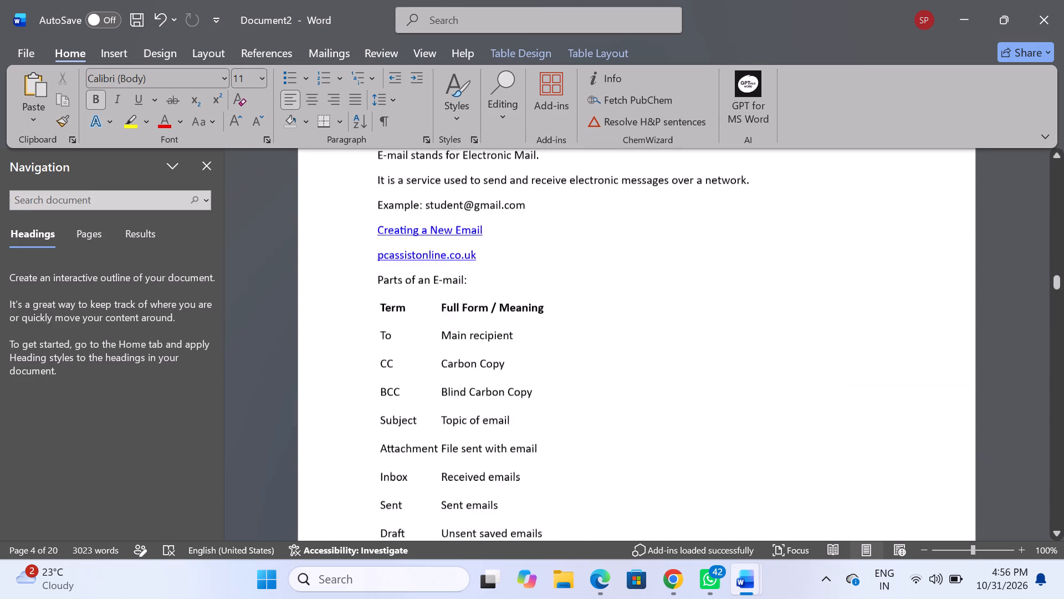
pyautogui.scroll(-15, 675, 318)
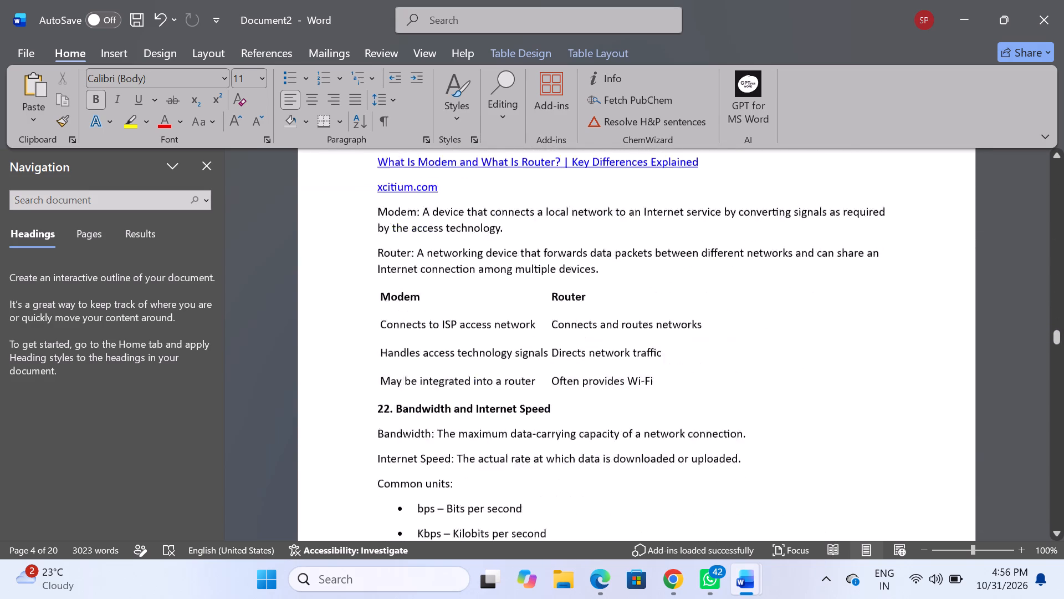
pyautogui.scroll(-3, 675, 318)
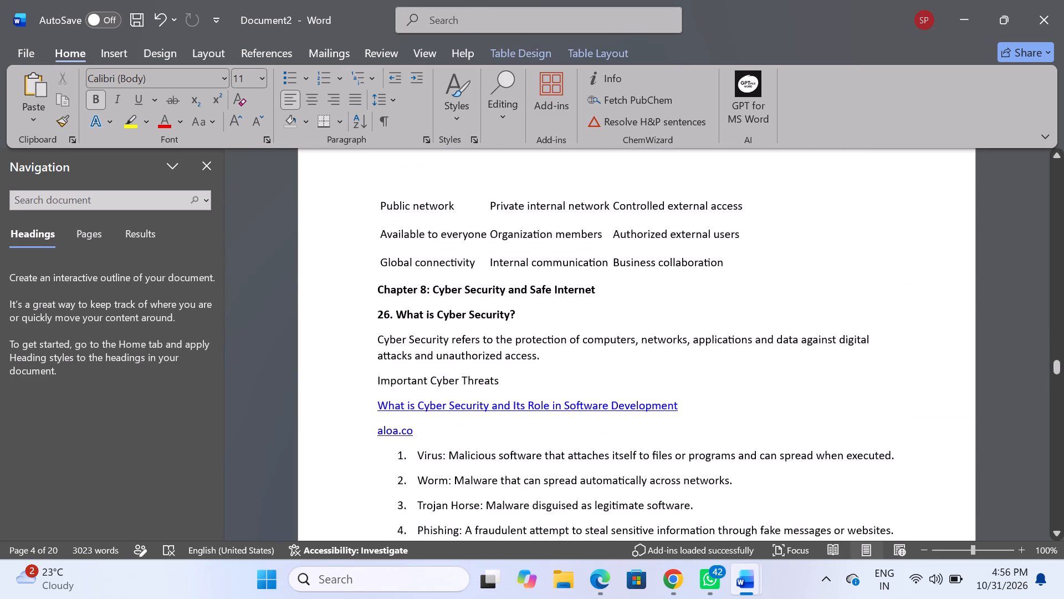
pyautogui.keyDown('ctrl'); pyautogui.click(563, 413); pyautogui.keyUp('ctrl')
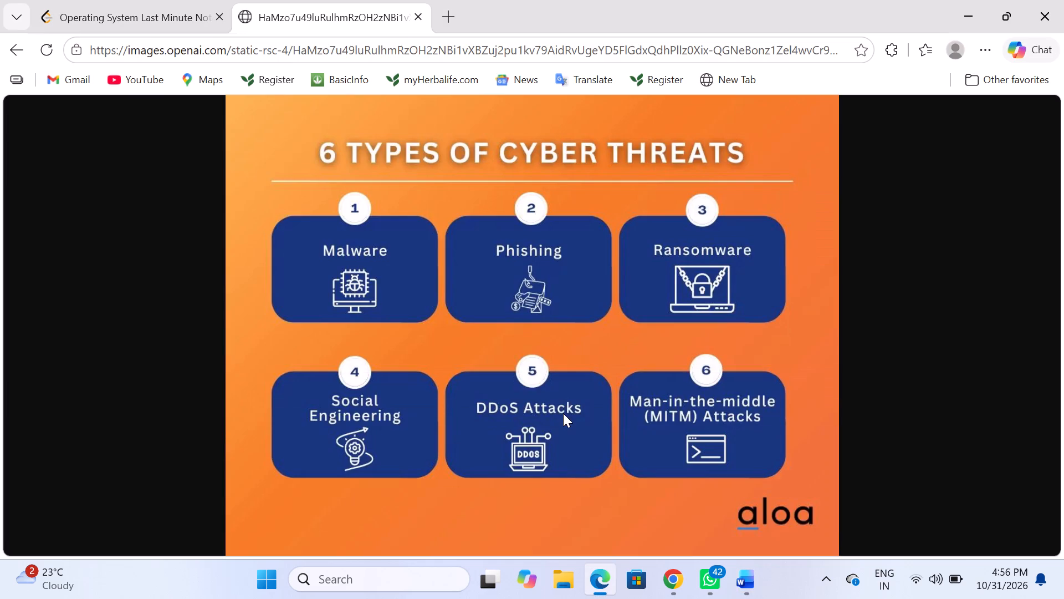
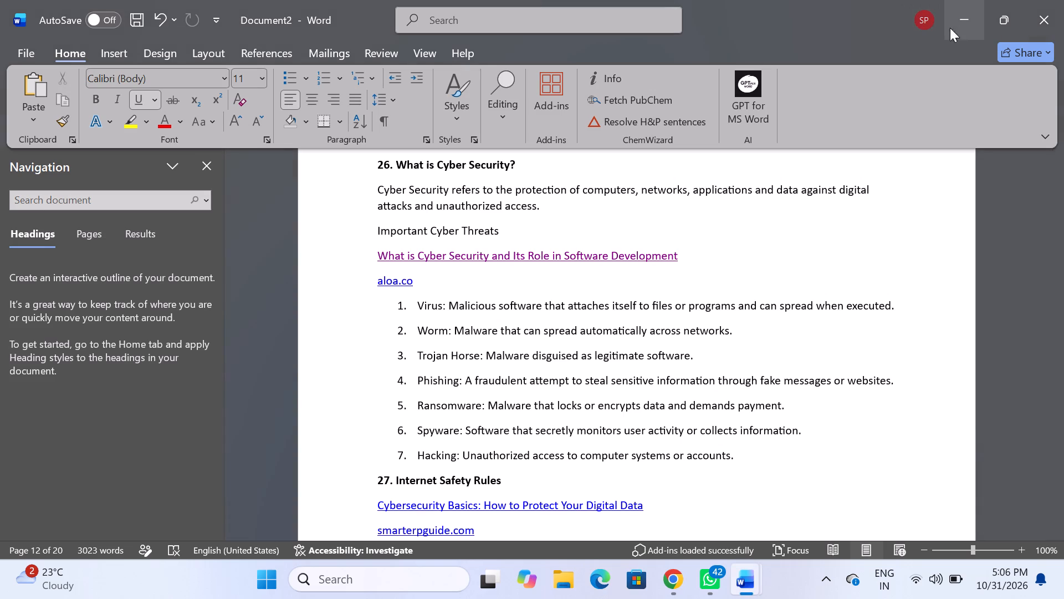
# Open the aloa.co source link under Important Cyber Threats to check its page, and close the browser.
pyautogui.scroll(-2, 635, 358)
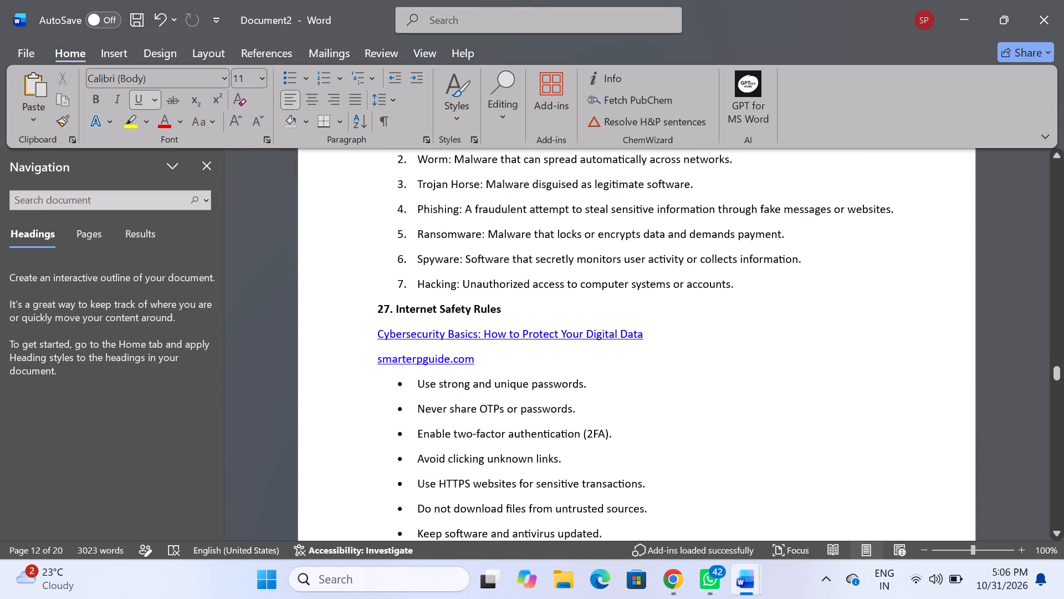
pyautogui.scroll(3, 635, 358)
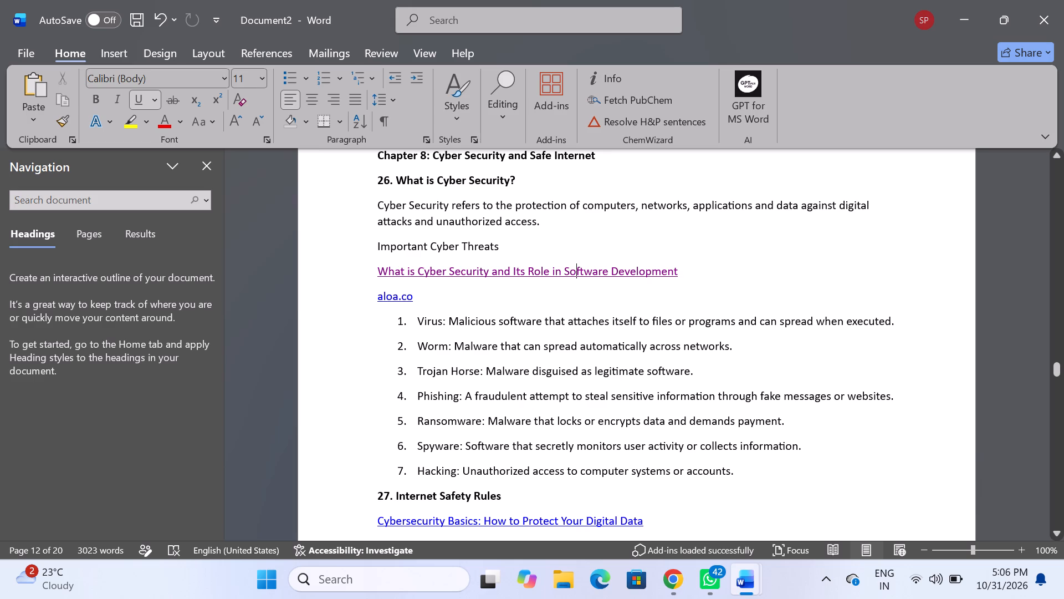
pyautogui.keyDown('ctrl'); pyautogui.click(397, 296); pyautogui.keyUp('ctrl')
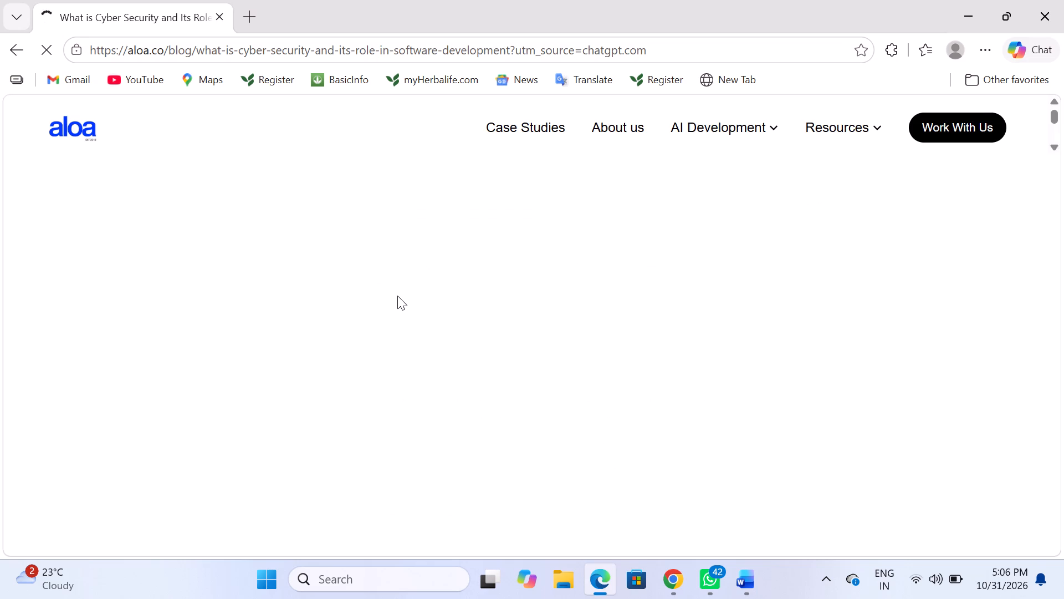
pyautogui.click(1063, 0)
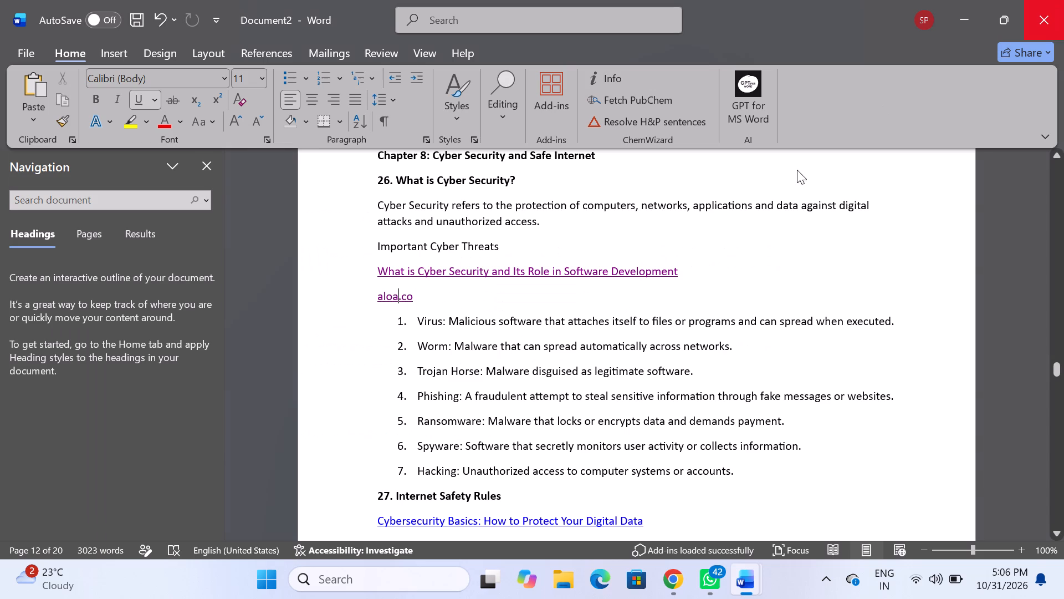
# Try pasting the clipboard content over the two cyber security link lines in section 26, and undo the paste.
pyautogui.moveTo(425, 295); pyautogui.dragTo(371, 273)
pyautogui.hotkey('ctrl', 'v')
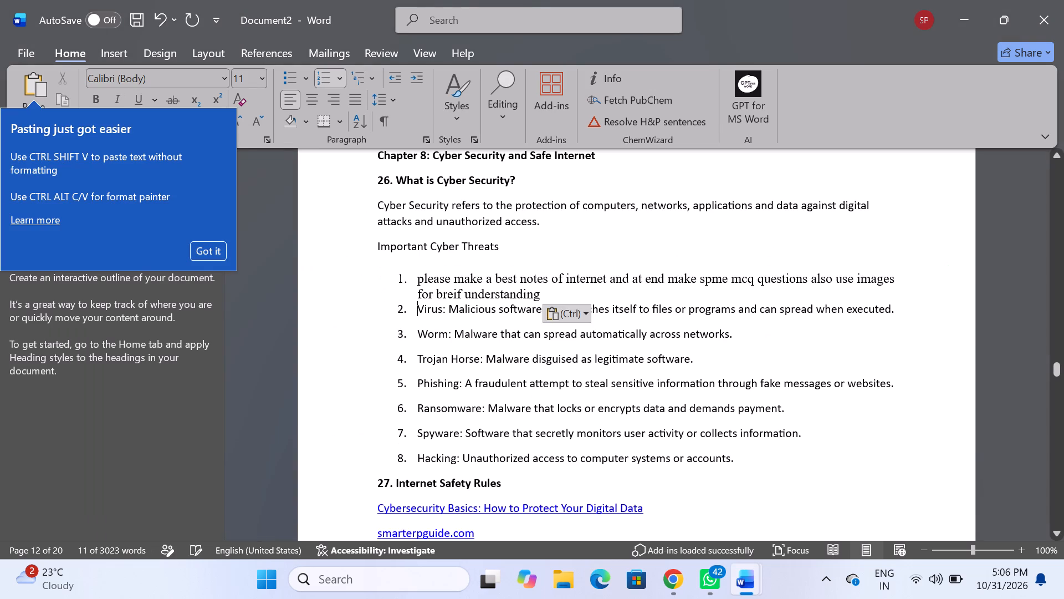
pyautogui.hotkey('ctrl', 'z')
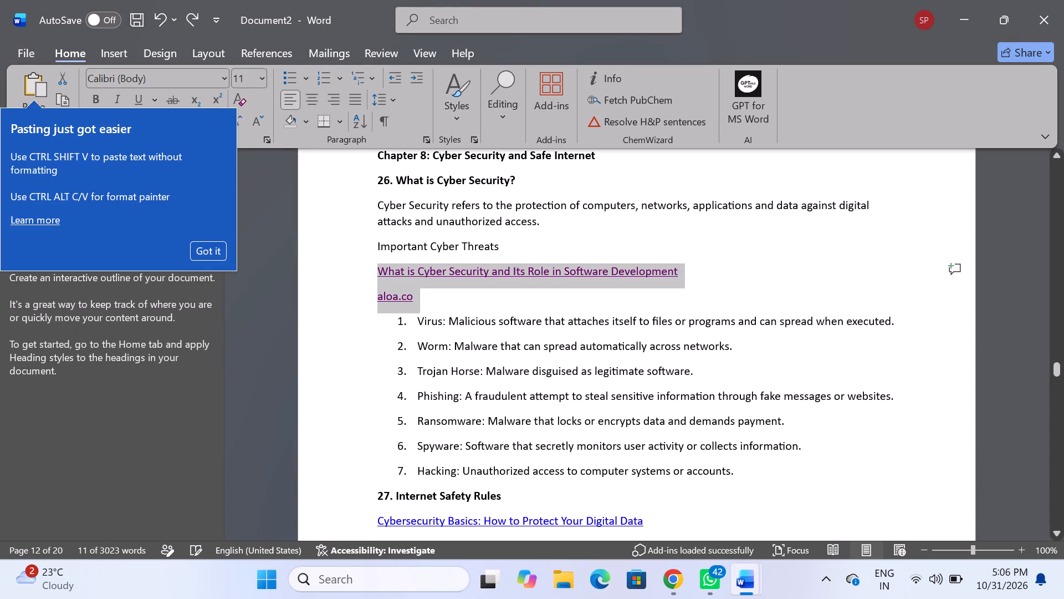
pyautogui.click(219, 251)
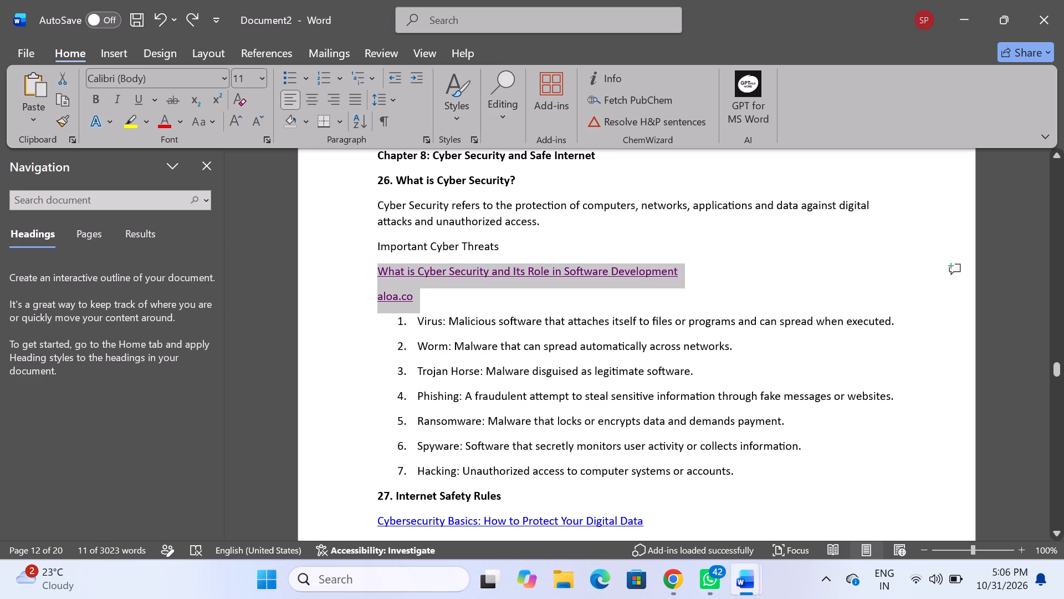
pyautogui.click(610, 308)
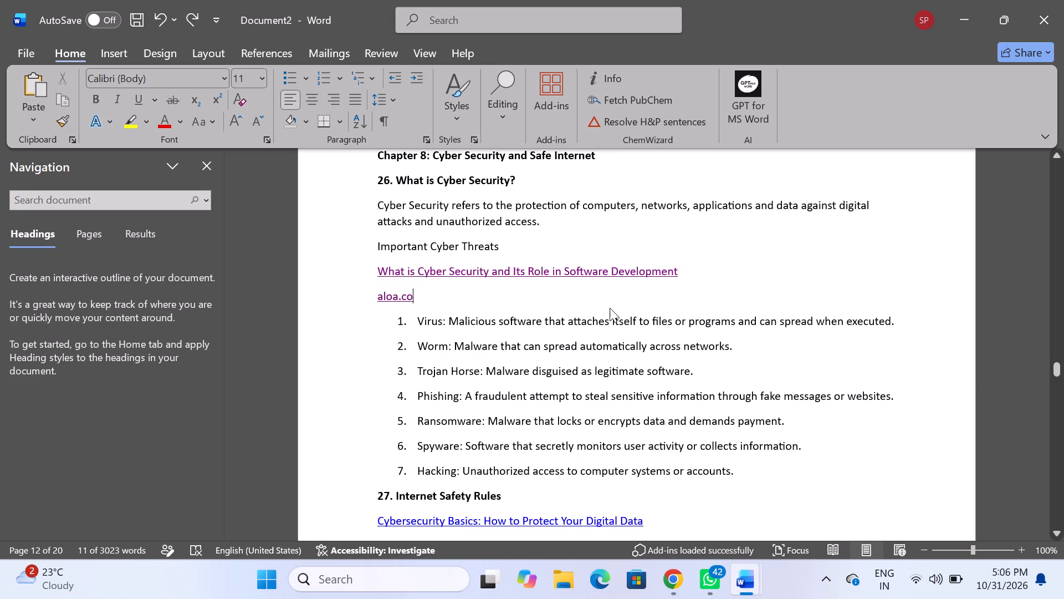
# Open the image behind the "What is Cyber Security and Its Role in Software Development" link again.
pyautogui.keyDown('ctrl'); pyautogui.click(611, 277); pyautogui.keyUp('ctrl')
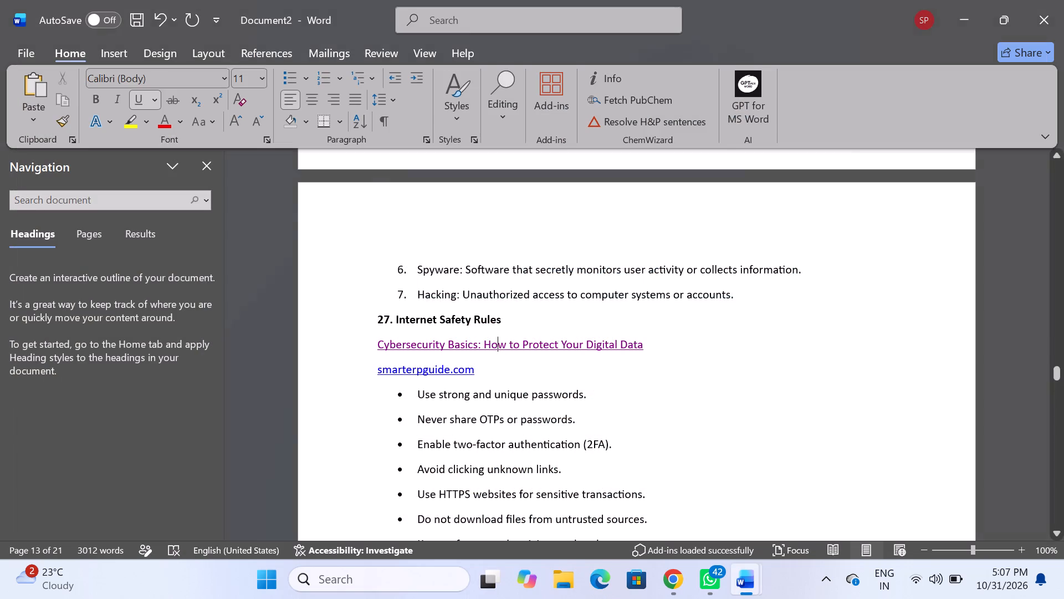
# Replace the "Cybersecurity Basics: How to Protect Your Digital Data" link under Internet Safety Rules with the copied online safety image.
pyautogui.moveTo(667, 338); pyautogui.dragTo(366, 348)
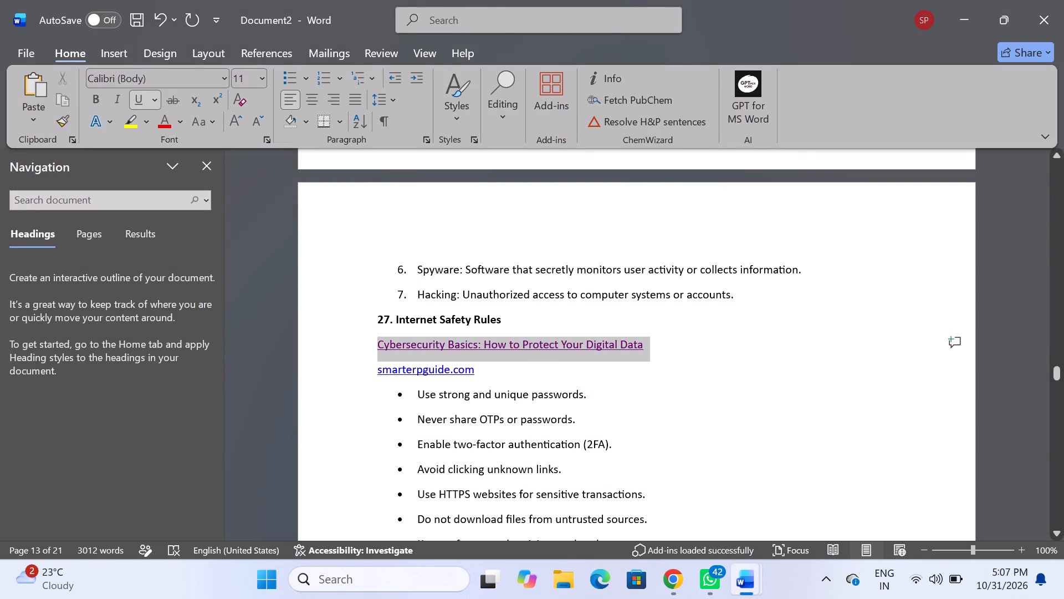
pyautogui.moveTo(366, 348); pyautogui.dragTo(365, 348)
pyautogui.hotkey('ctrl', 'v')
pyautogui.scroll(-2, 365, 348)
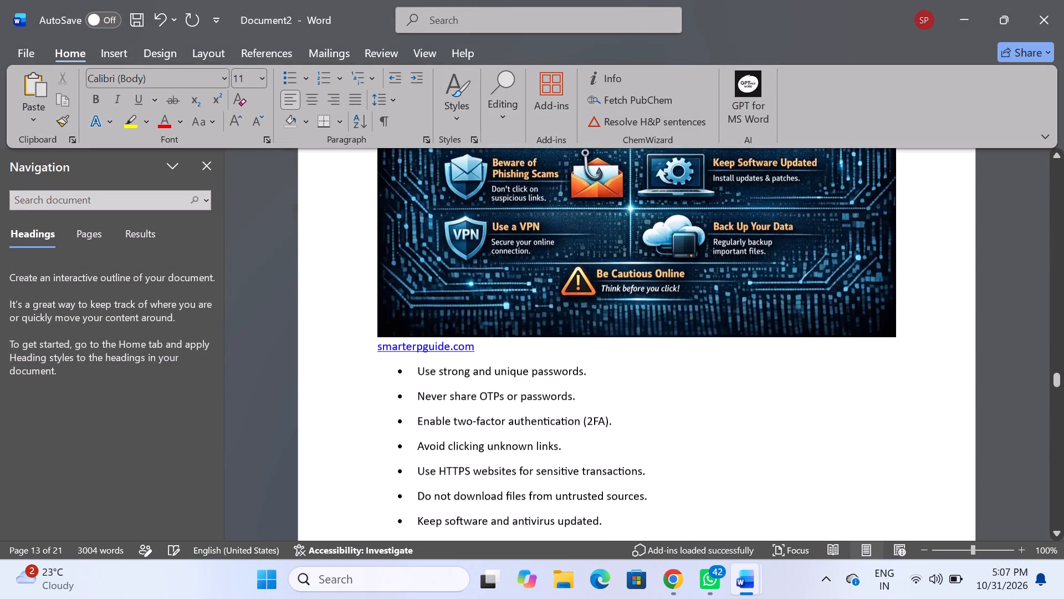
# Open the smarterpguide.com source link below the pasted image, and close the browser.
pyautogui.keyDown('ctrl'); pyautogui.click(436, 344); pyautogui.keyUp('ctrl')
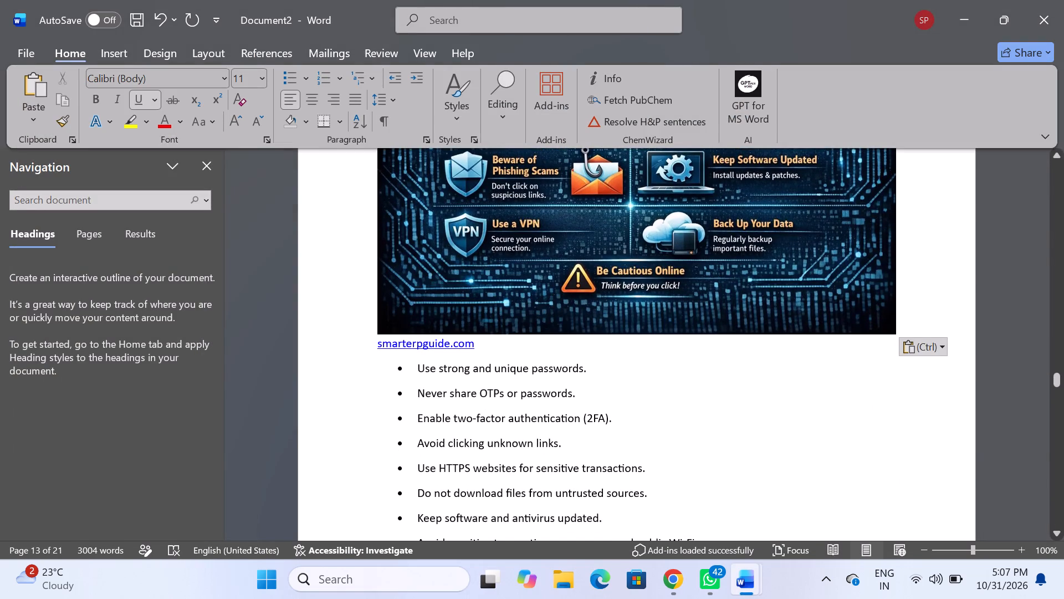
pyautogui.keyDown('ctrl'); pyautogui.click(457, 344); pyautogui.keyUp('ctrl')
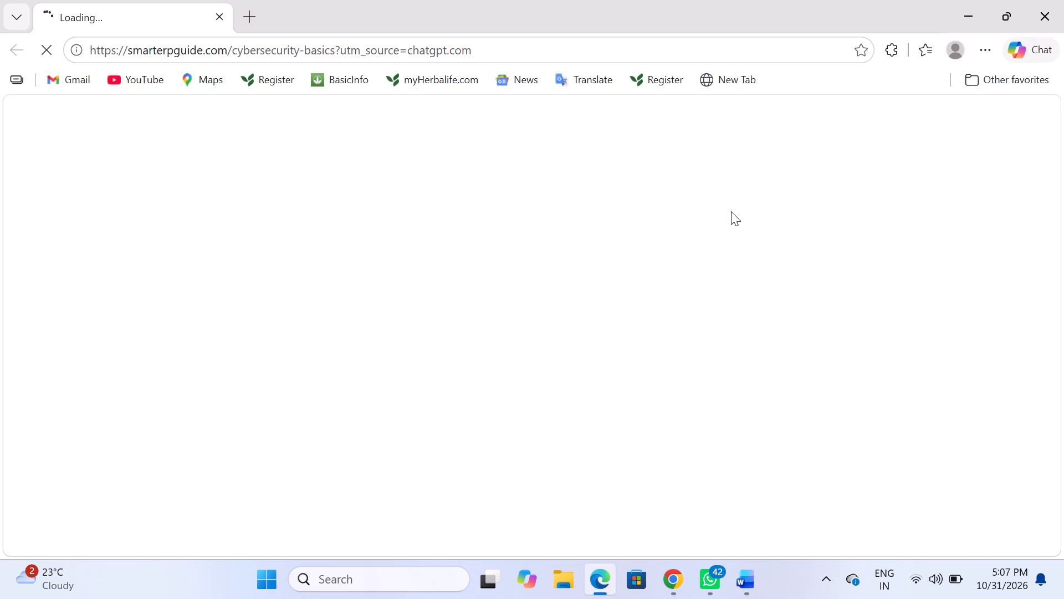
pyautogui.click(1063, 0)
# Delete the smarterpguide.com link line below the online safety image.
pyautogui.moveTo(489, 353); pyautogui.dragTo(370, 355)
pyautogui.press('BackSpace')
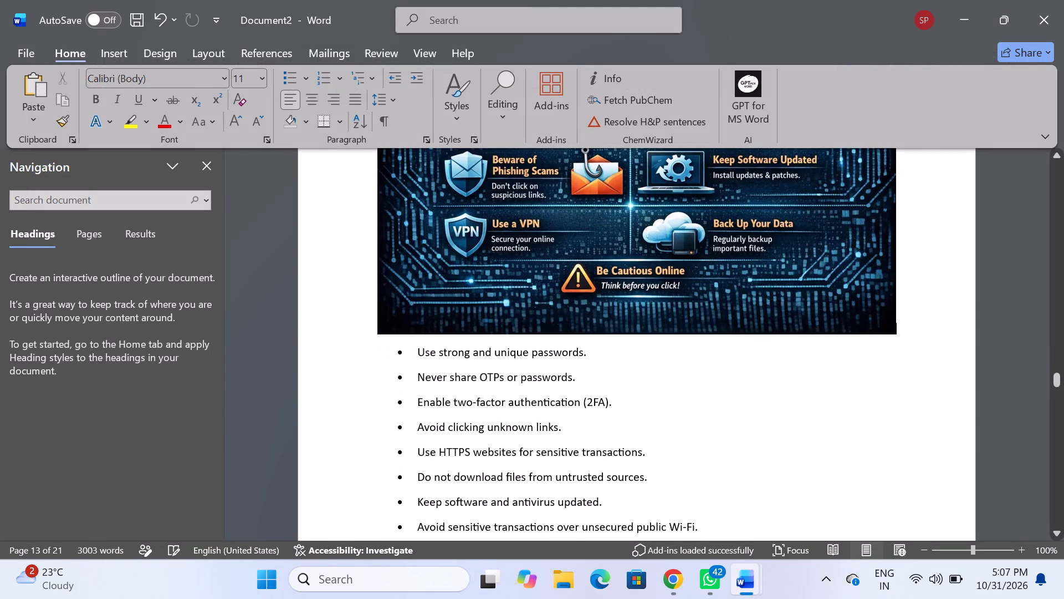
# Look through the rest of the document, from Internet Safety Rules to the recommended learning resources, for remaining image links.
pyautogui.scroll(-7, 370, 355)
pyautogui.scroll(3, 370, 355)
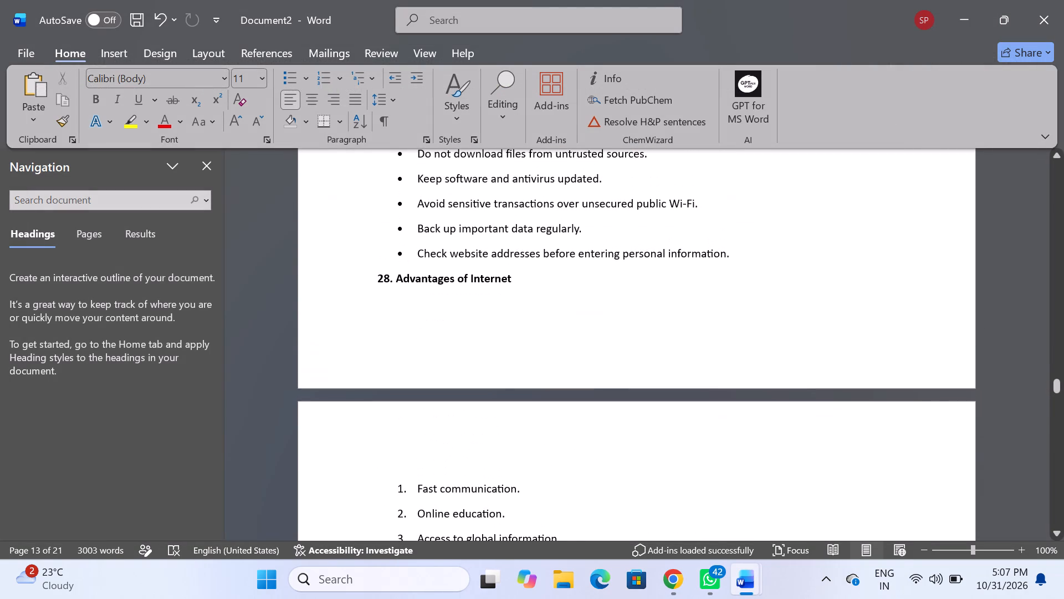
pyautogui.scroll(-7, 508, 385)
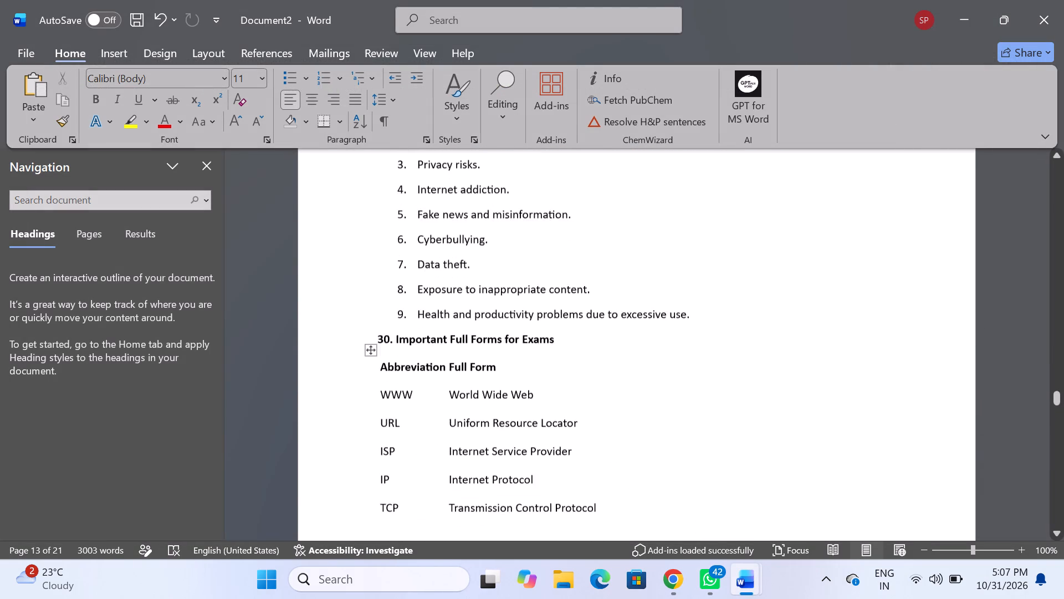
pyautogui.scroll(-11, 508, 385)
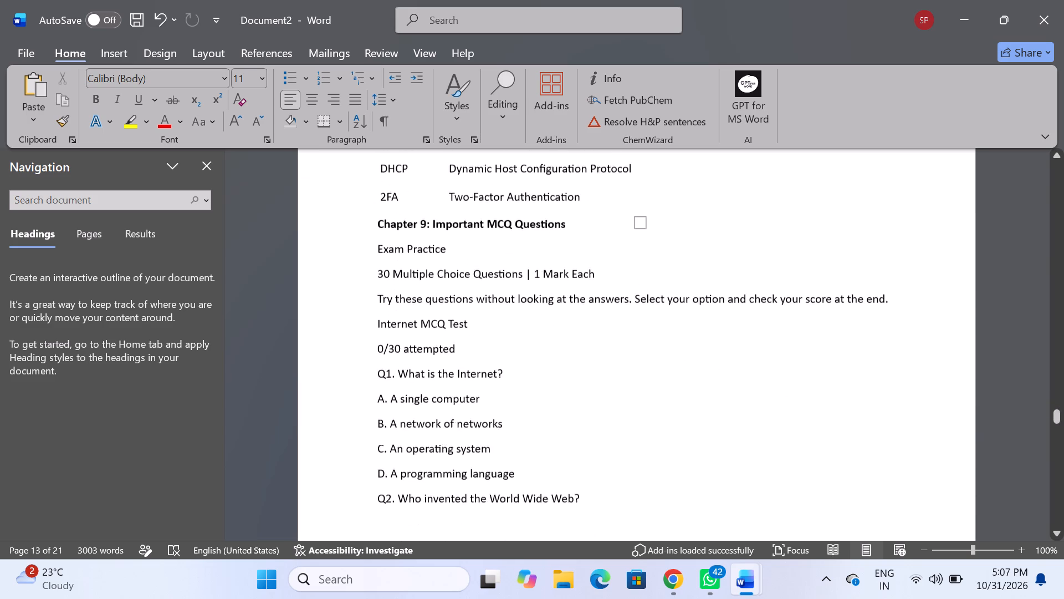
pyautogui.scroll(-8, 508, 385)
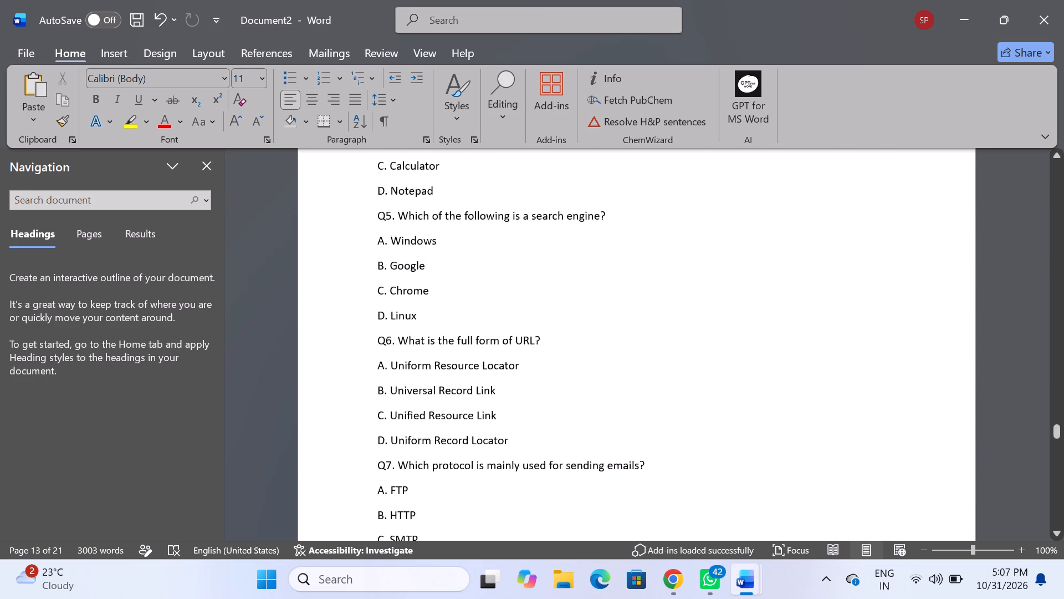
pyautogui.scroll(-9, 508, 385)
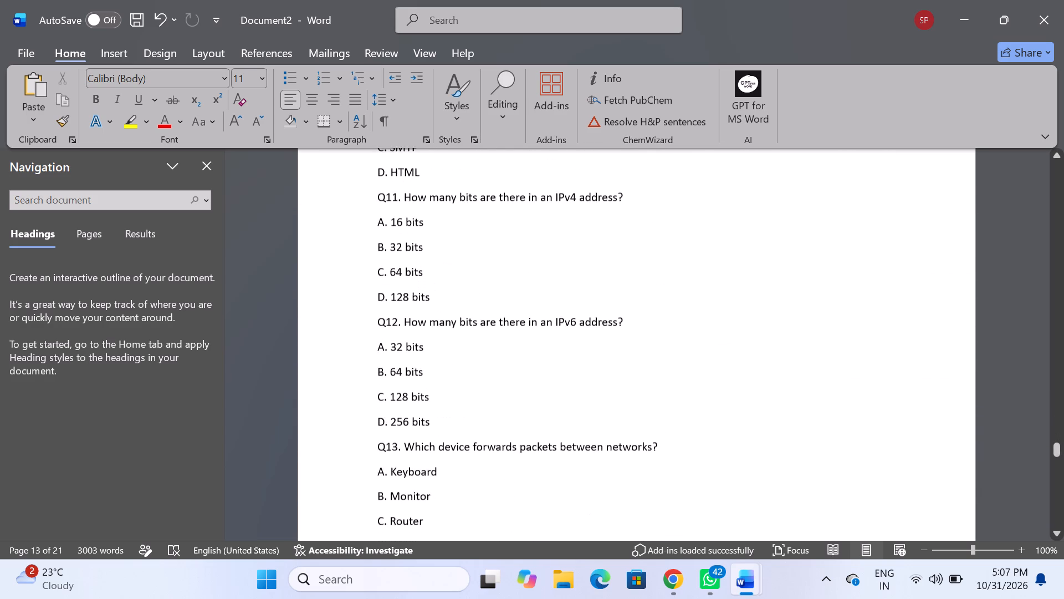
pyautogui.scroll(-6, 508, 385)
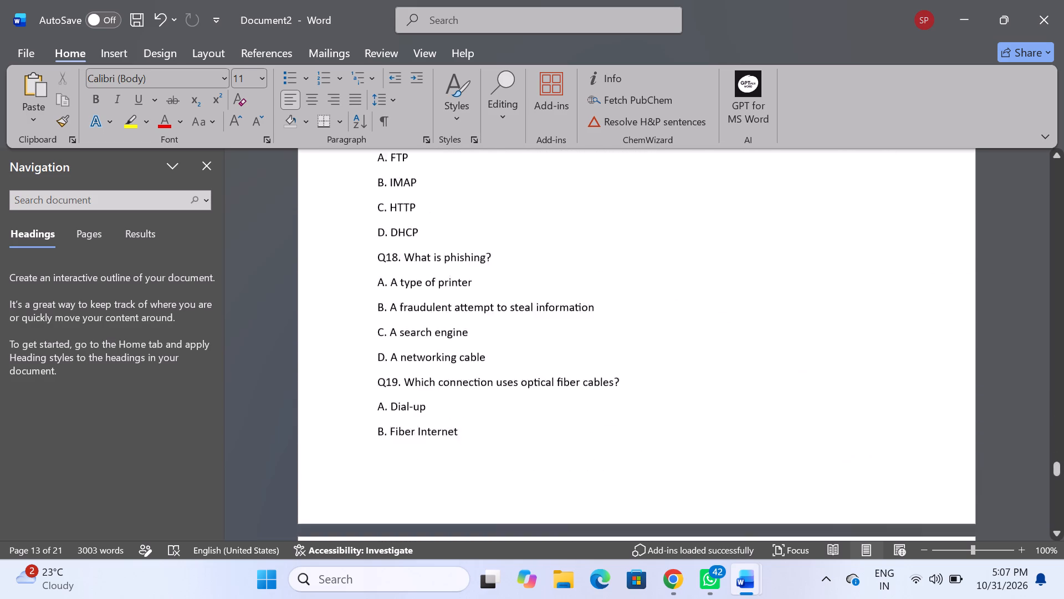
pyautogui.scroll(-9, 508, 385)
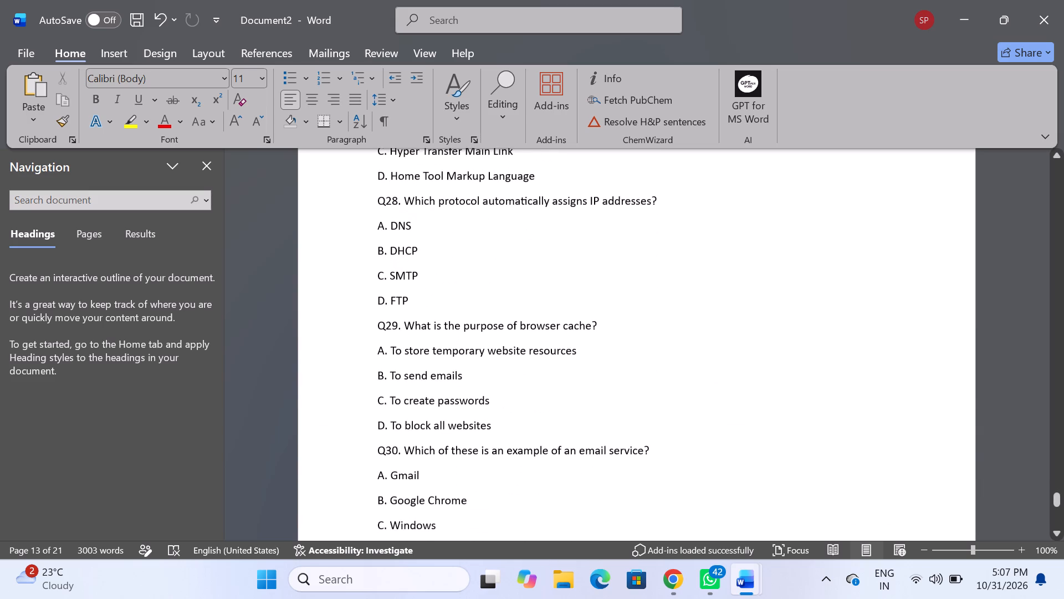
pyautogui.scroll(-1, 463, 324)
pyautogui.scroll(-4, 427, 267)
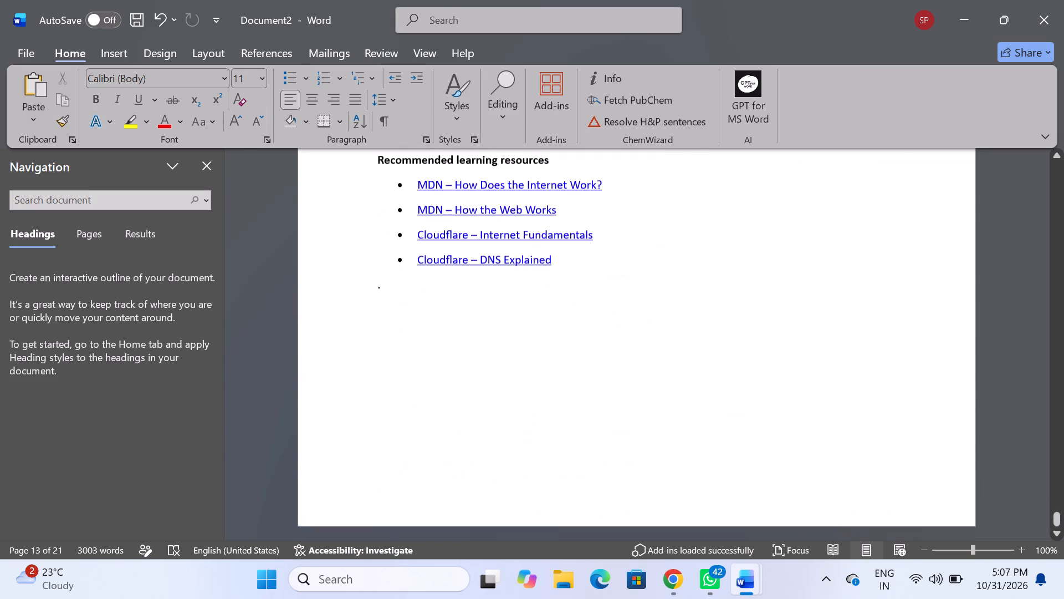
pyautogui.scroll(7, 427, 267)
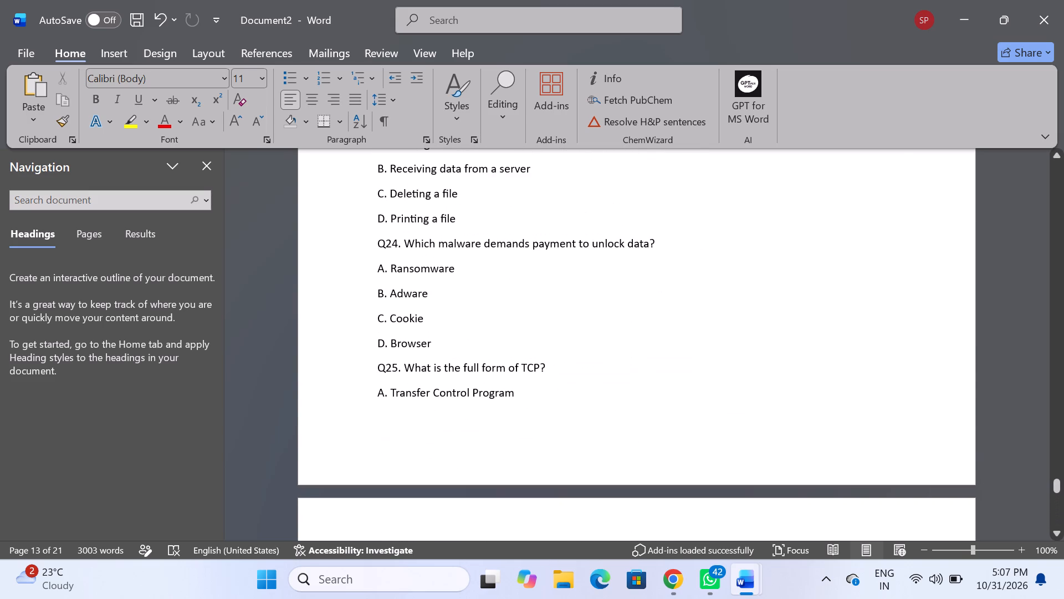
# Replace the "What Is the Internet? Explained Simply for Beginners" link in Chapter 1 with a copy of the image it opens.
pyautogui.moveTo(1054, 483); pyautogui.dragTo(1049, 125)
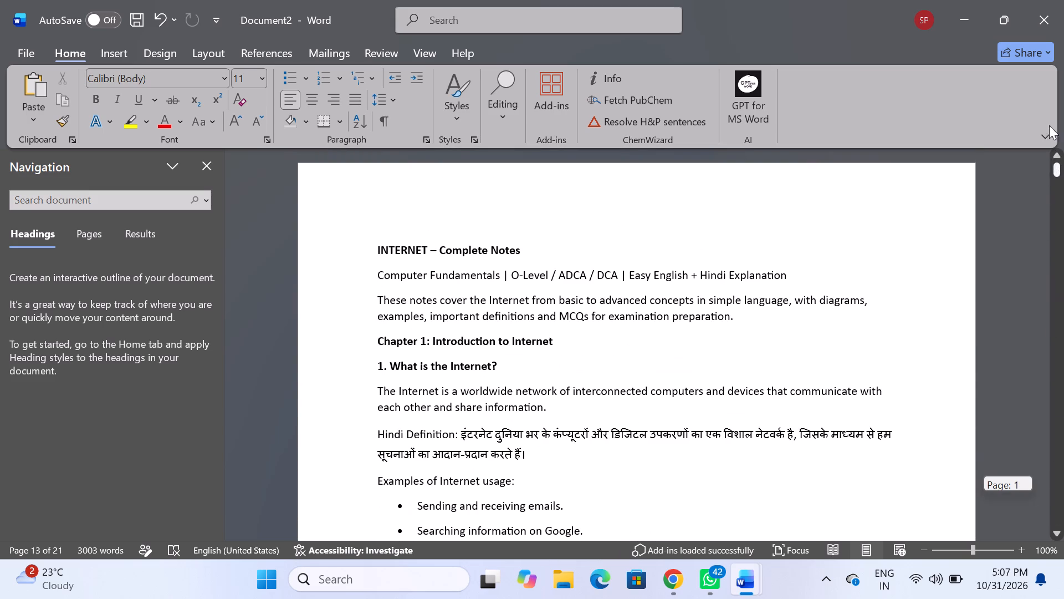
pyautogui.moveTo(1049, 125); pyautogui.dragTo(1049, 121)
pyautogui.scroll(-3, 744, 343)
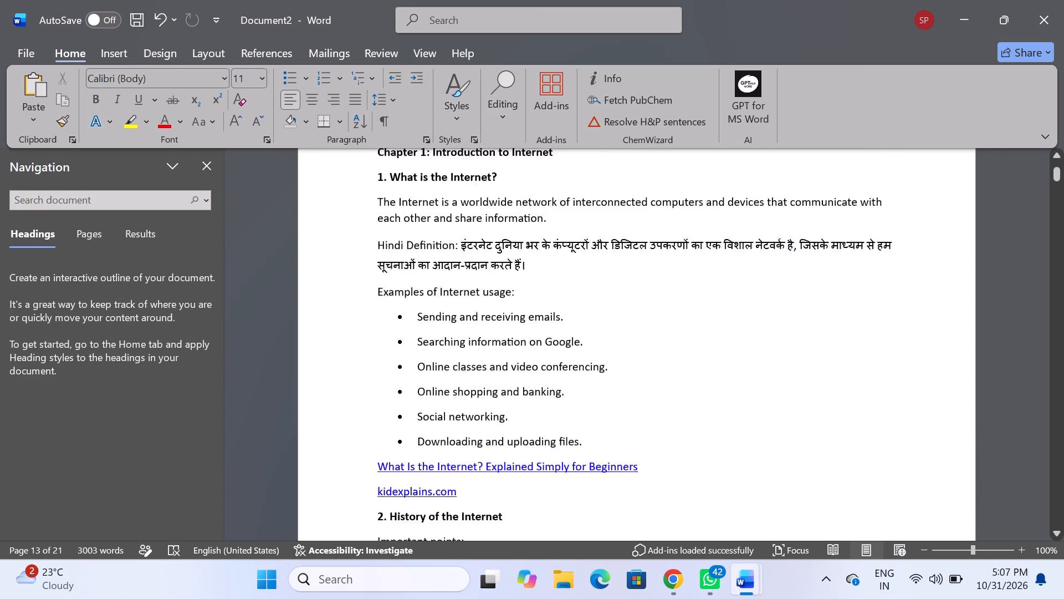
pyautogui.scroll(-1, 744, 343)
pyautogui.keyDown('ctrl'); pyautogui.click(564, 382); pyautogui.keyUp('ctrl')
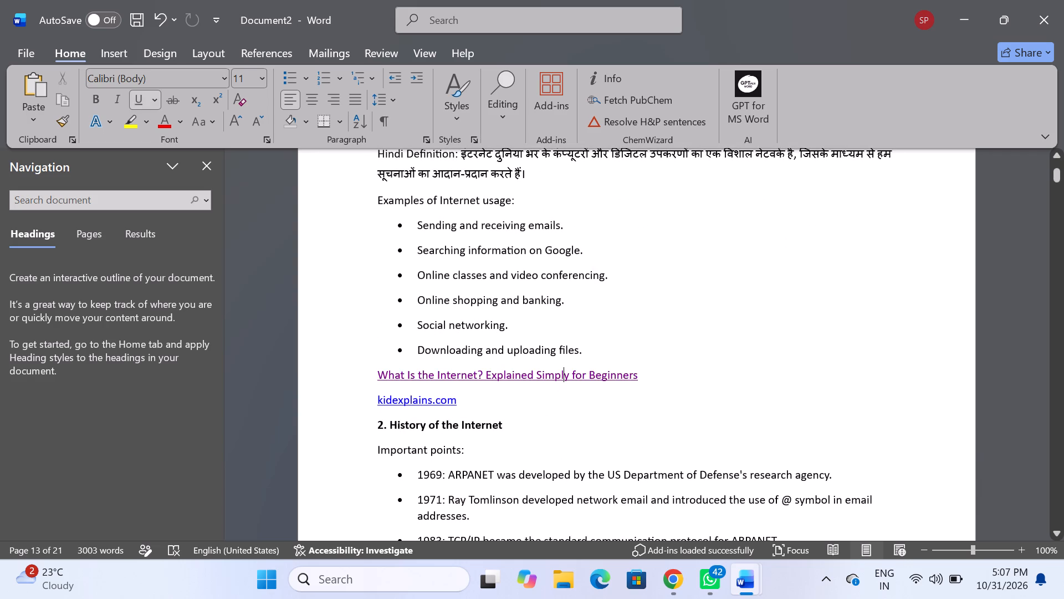
pyautogui.rightClick(521, 292)
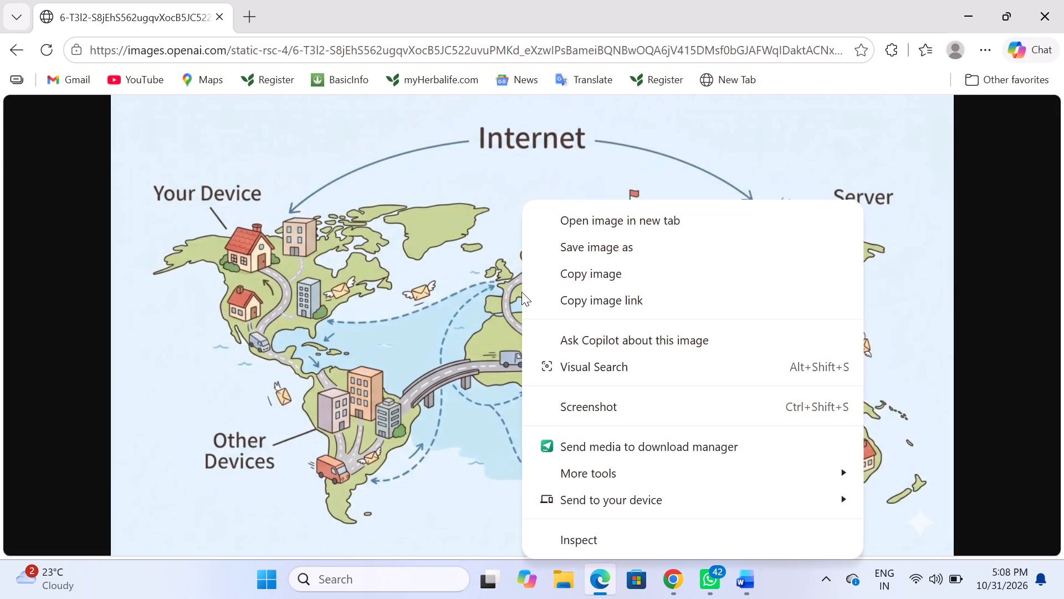
pyautogui.click(583, 285)
pyautogui.click(1063, 0)
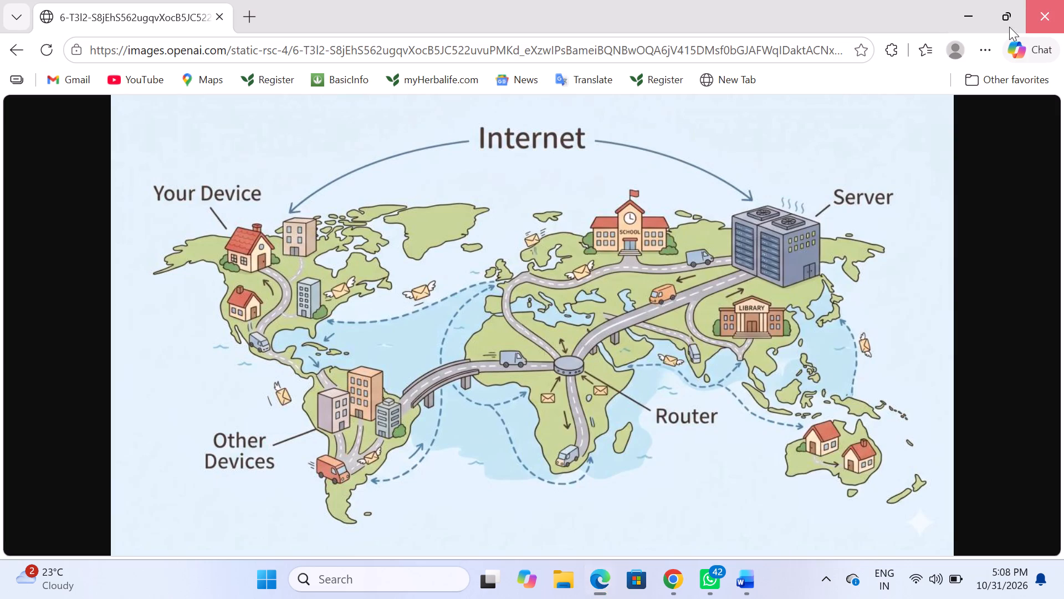
pyautogui.moveTo(649, 375); pyautogui.dragTo(367, 380)
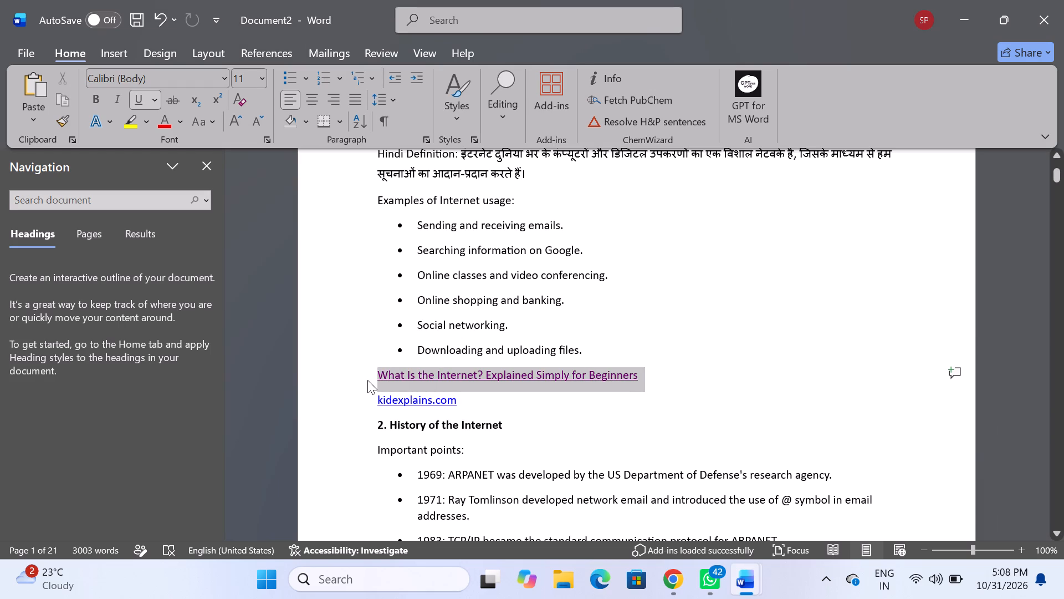
pyautogui.hotkey('ctrl', 'v')
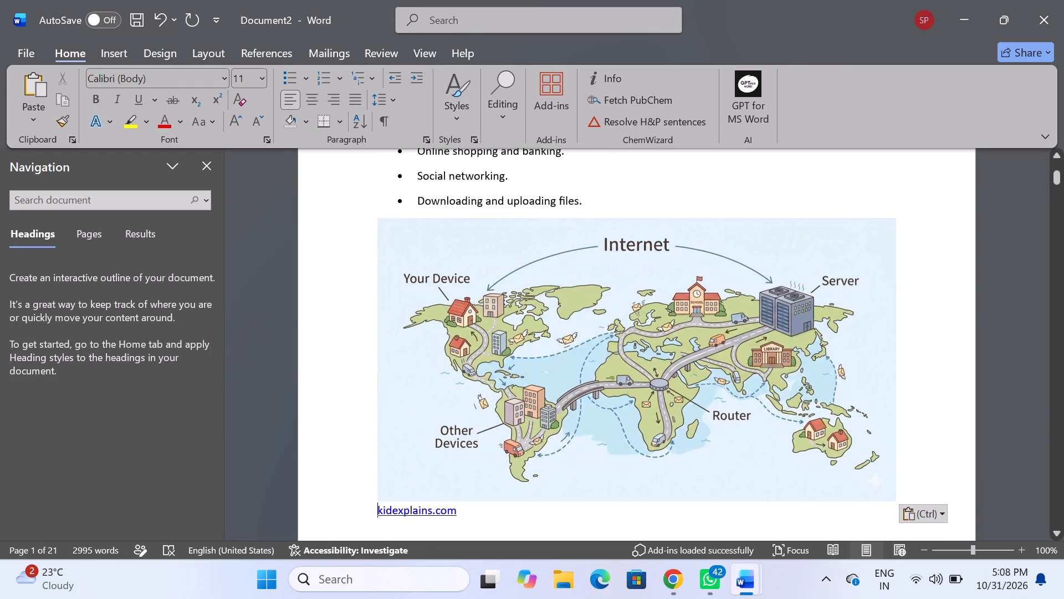
# Delete the kidexplains.com link line below the Internet world map image.
pyautogui.scroll(-2, 367, 380)
pyautogui.moveTo(477, 349); pyautogui.dragTo(427, 349)
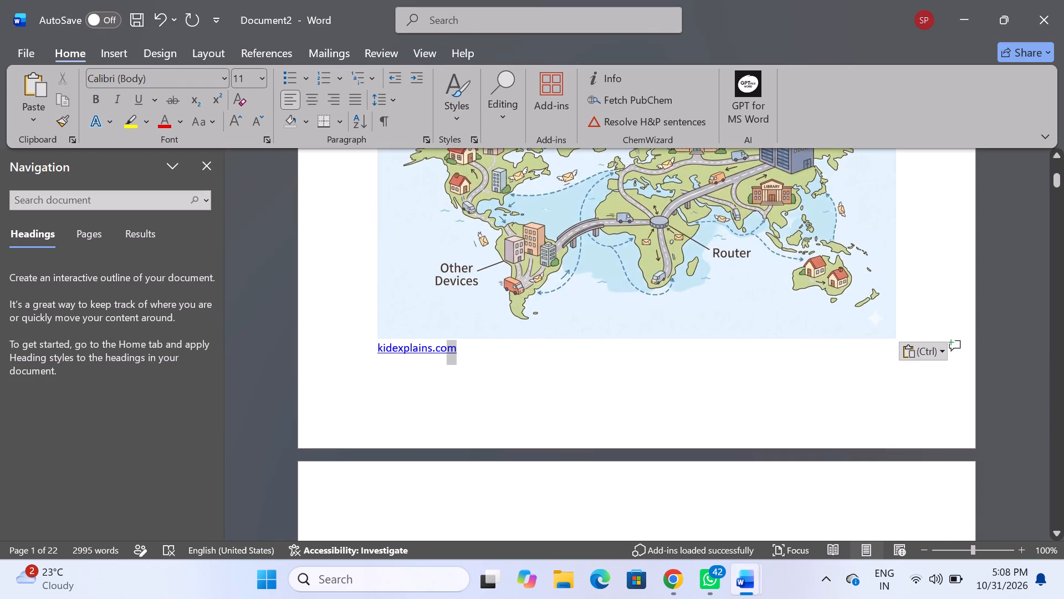
pyautogui.moveTo(427, 349); pyautogui.dragTo(362, 352)
pyautogui.press('BackSpace')
# Replace the "How the Internet Works: Explained Simply for Beginners" link under section 3 with a copy of the image it opens.
pyautogui.scroll(-2, 362, 352)
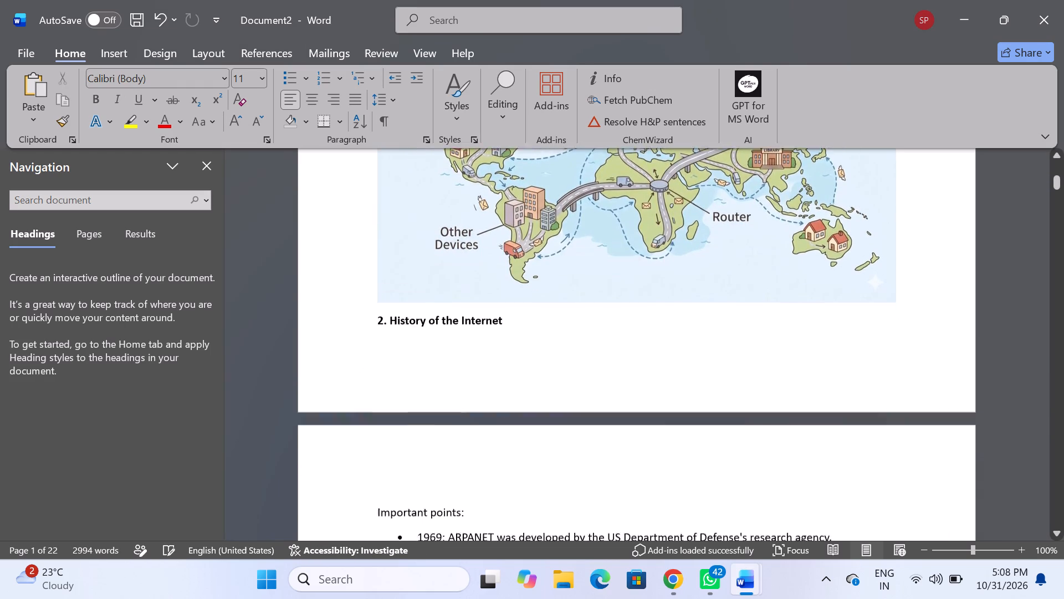
pyautogui.scroll(-7, 362, 352)
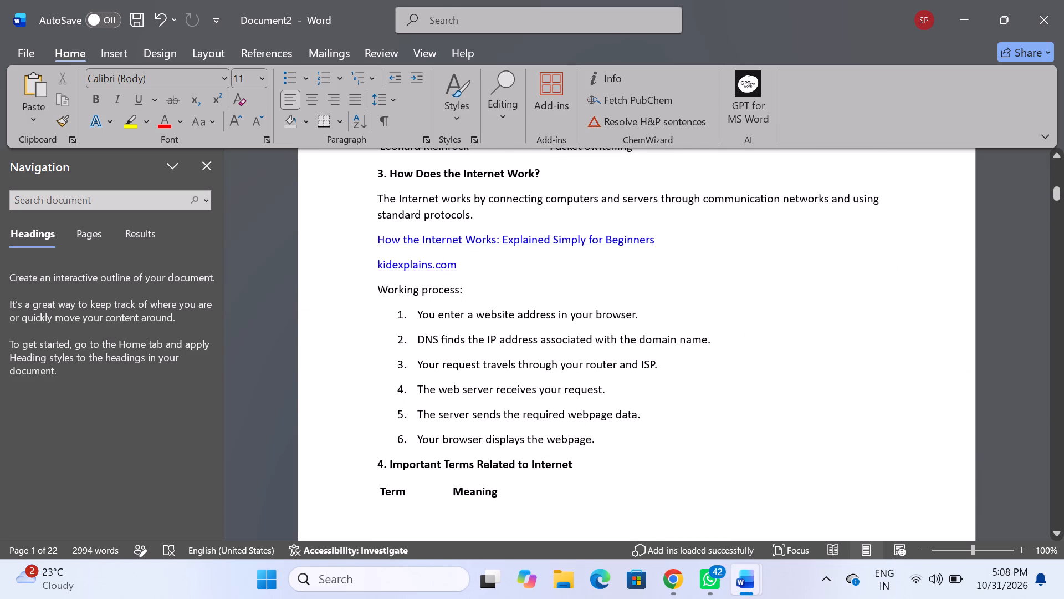
pyautogui.keyDown('ctrl'); pyautogui.click(504, 246); pyautogui.keyUp('ctrl')
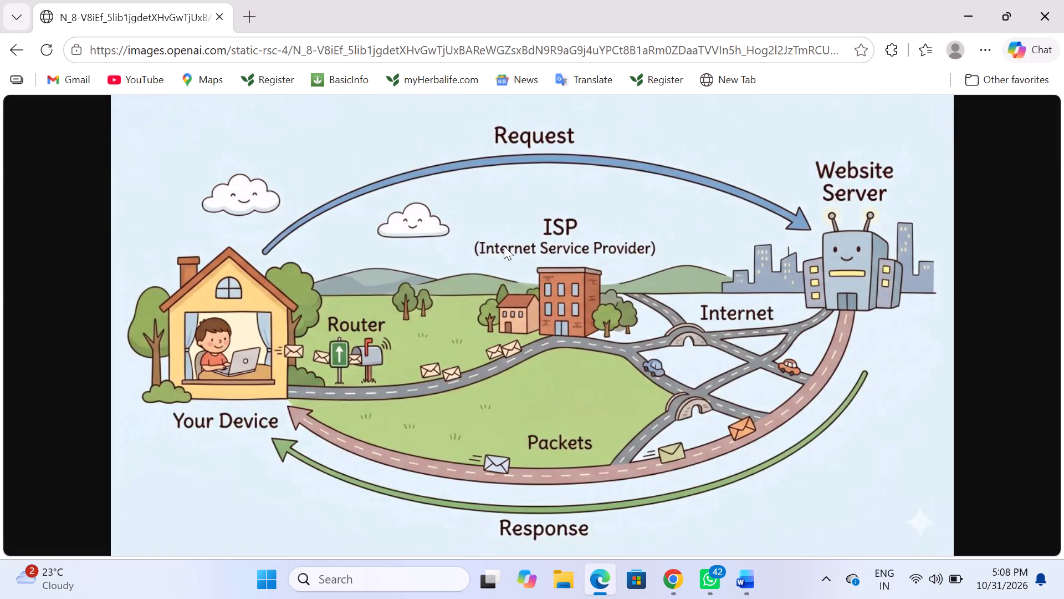
pyautogui.rightClick(504, 246)
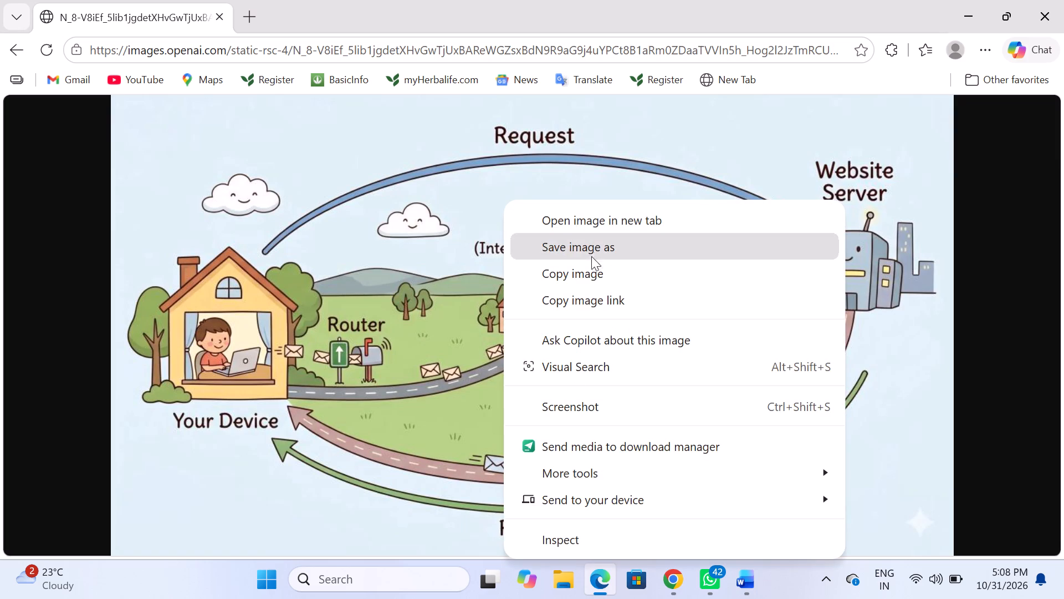
pyautogui.click(589, 268)
pyautogui.click(1031, 0)
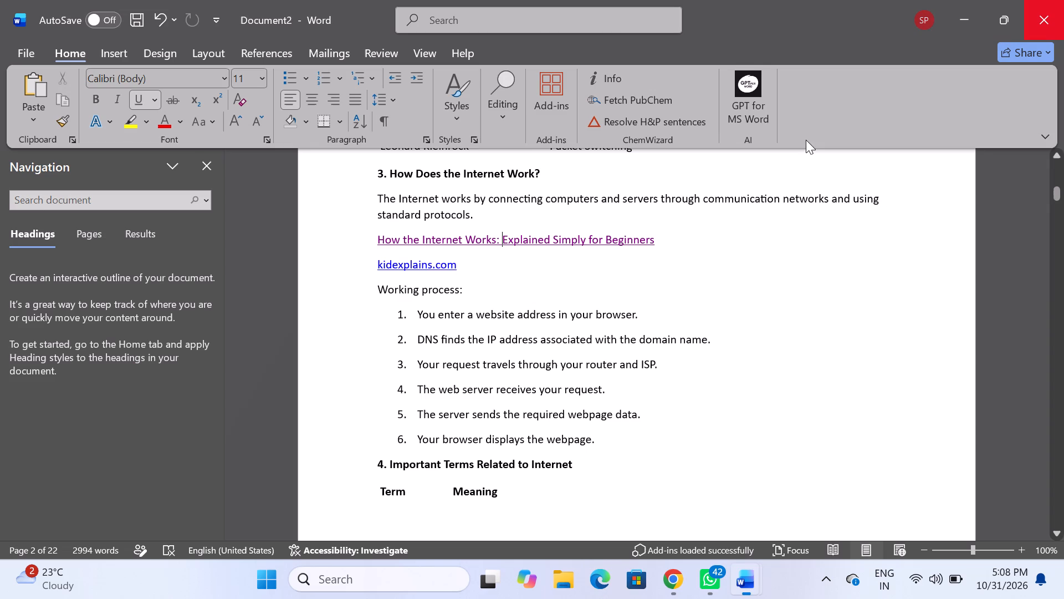
pyautogui.moveTo(679, 246); pyautogui.dragTo(366, 247)
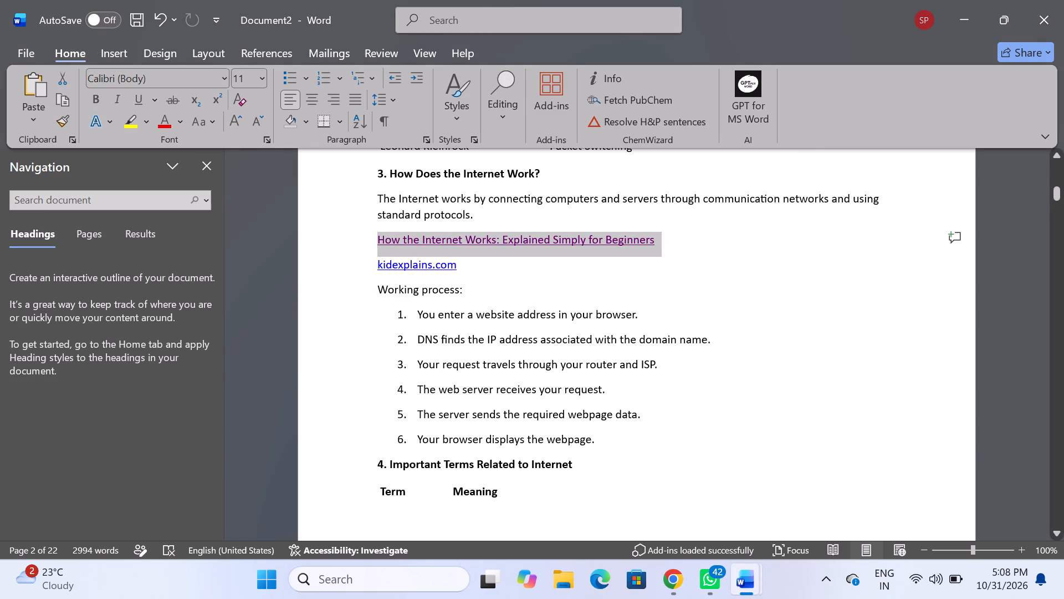
pyautogui.hotkey('ctrl', 'v')
# Delete the kidexplains.com link line below the request and response image.
pyautogui.scroll(-3, 366, 247)
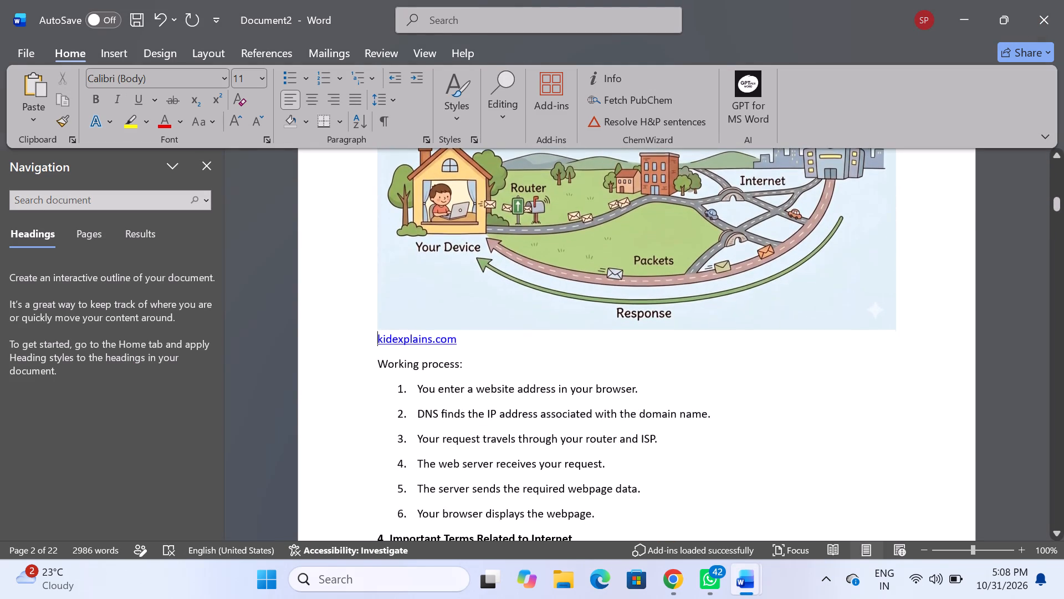
pyautogui.moveTo(464, 337); pyautogui.dragTo(357, 342)
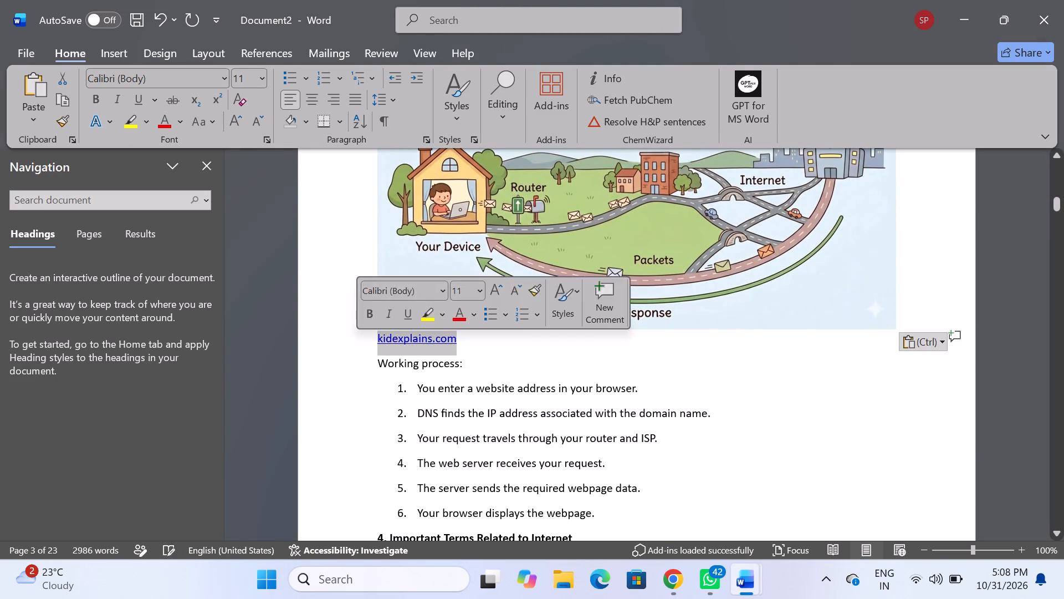
pyautogui.press('BackSpace')
# Replace the "What Does HTML Stand For? A Simple Introduction to HTML" link under section 5 with a copy of its linked image.
pyautogui.scroll(-8, 357, 342)
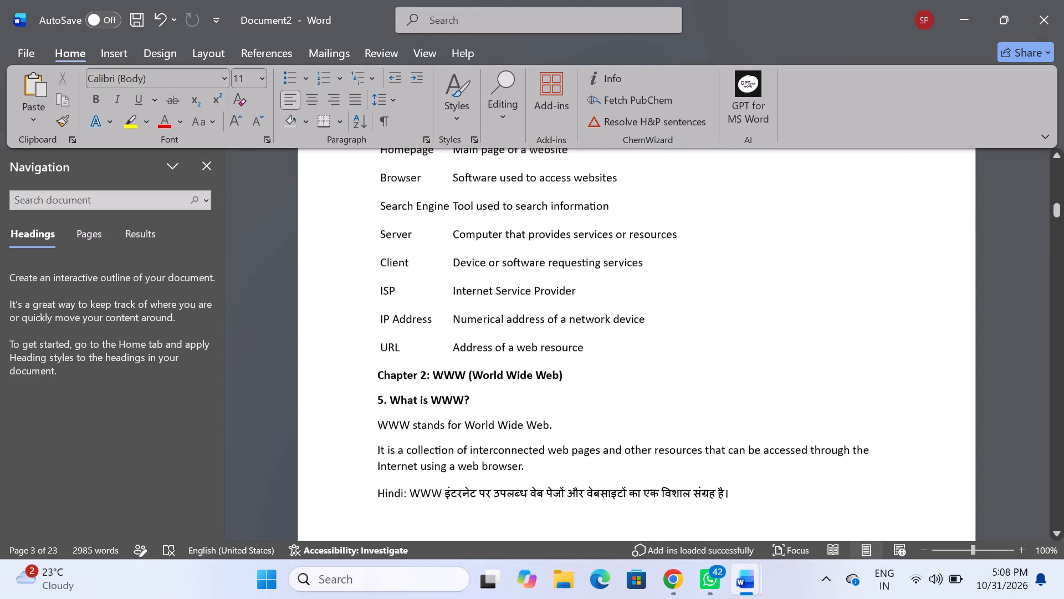
pyautogui.scroll(-5, 357, 342)
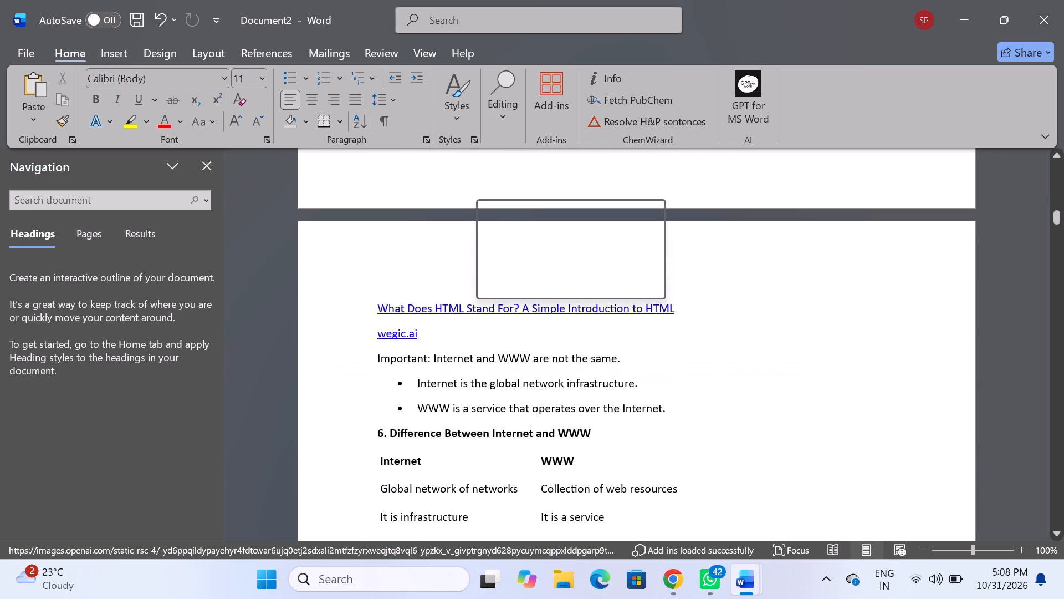
pyautogui.keyDown('ctrl'); pyautogui.click(476, 306); pyautogui.keyUp('ctrl')
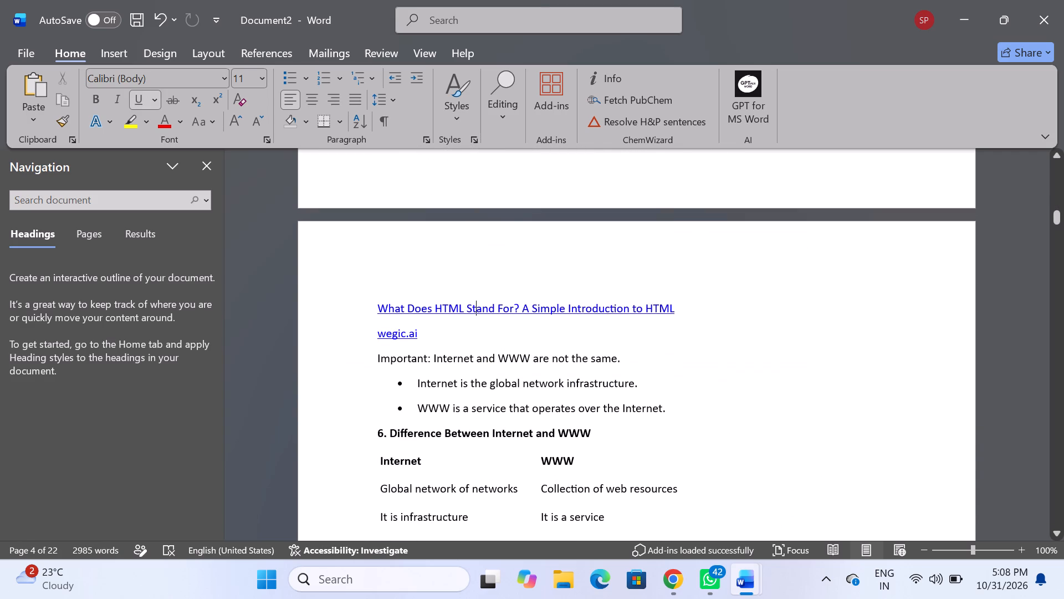
pyautogui.keyDown('ctrl'); pyautogui.click(525, 314); pyautogui.keyUp('ctrl')
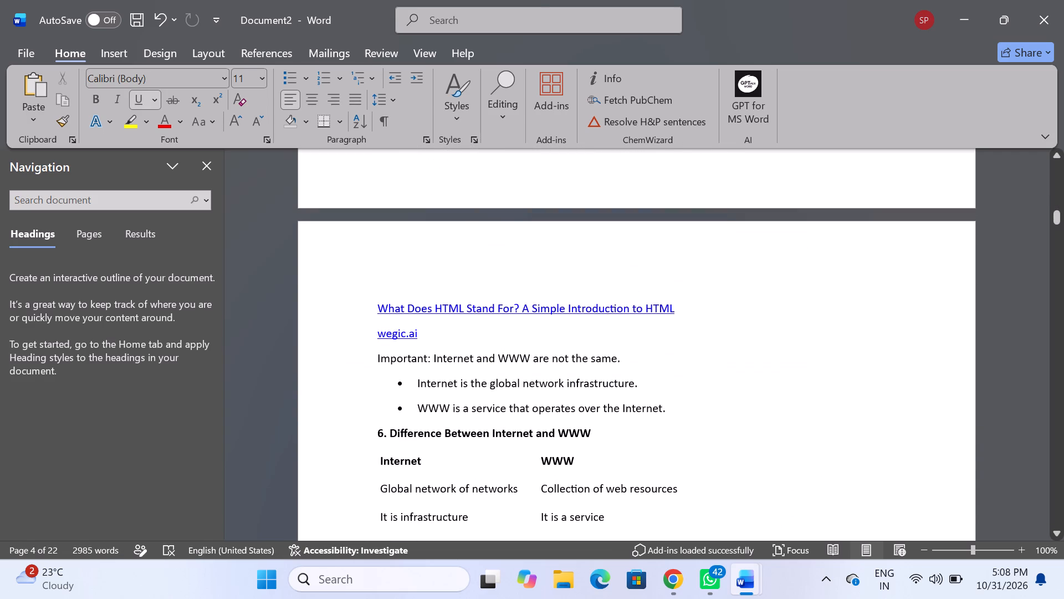
pyautogui.rightClick(525, 314)
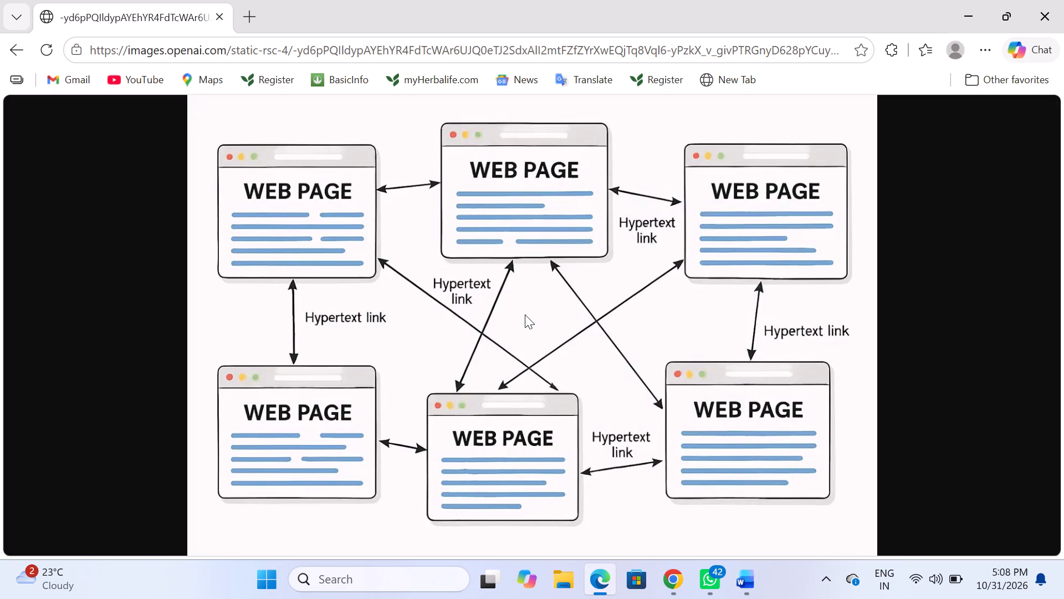
pyautogui.click(614, 275)
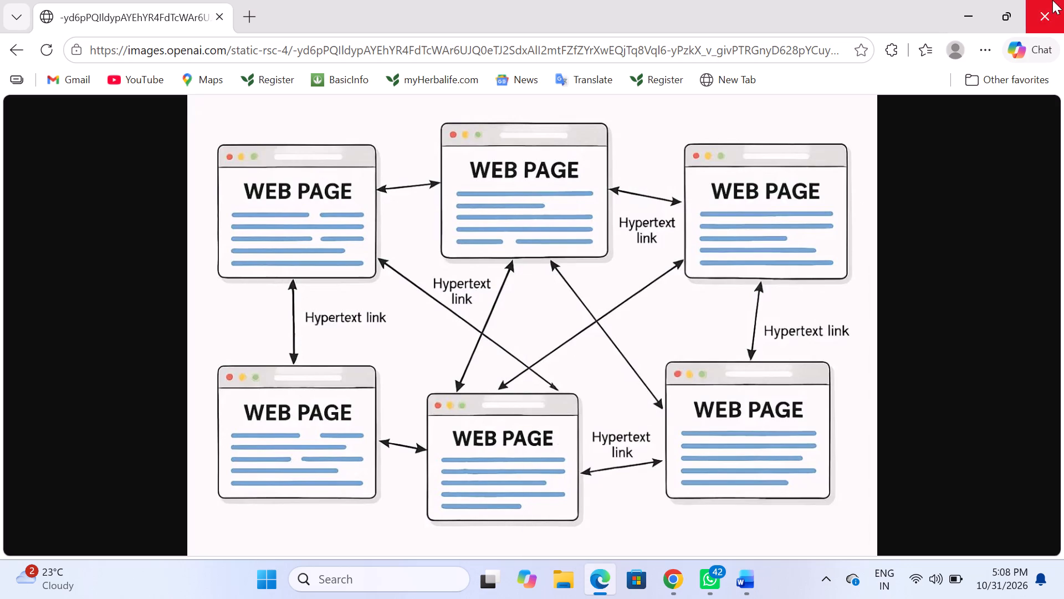
pyautogui.click(1052, 0)
pyautogui.moveTo(684, 310); pyautogui.dragTo(356, 323)
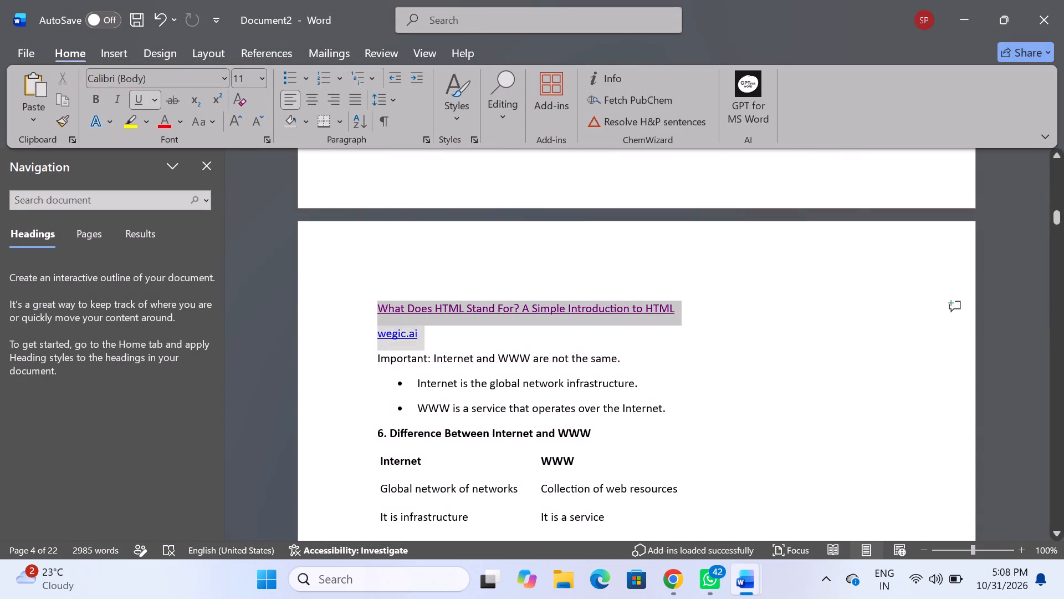
pyautogui.moveTo(356, 323); pyautogui.dragTo(342, 316)
pyautogui.hotkey('ctrl', 'v')
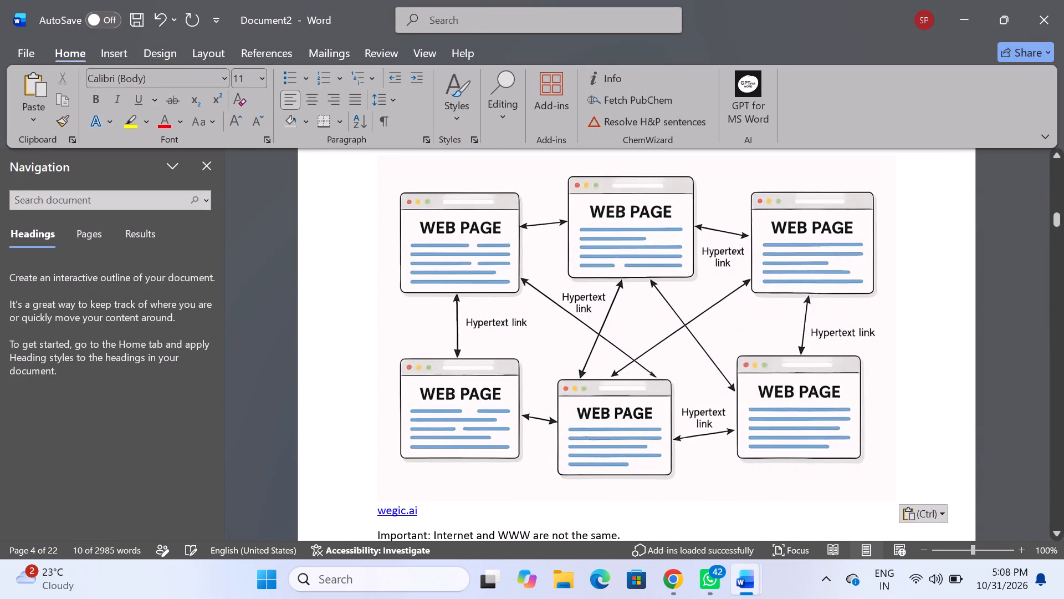
# Delete the wegic.ai link line below the linked web pages image.
pyautogui.scroll(-1, 505, 356)
pyautogui.moveTo(423, 455); pyautogui.dragTo(367, 459)
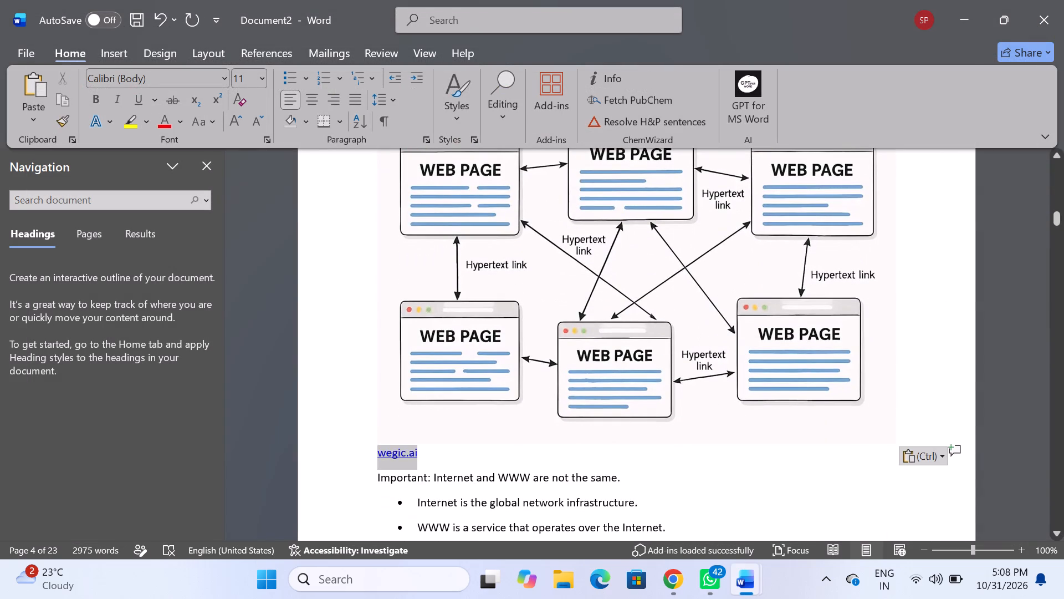
pyautogui.moveTo(367, 459); pyautogui.dragTo(356, 459)
pyautogui.press('BackSpace')
pyautogui.scroll(-4, 356, 459)
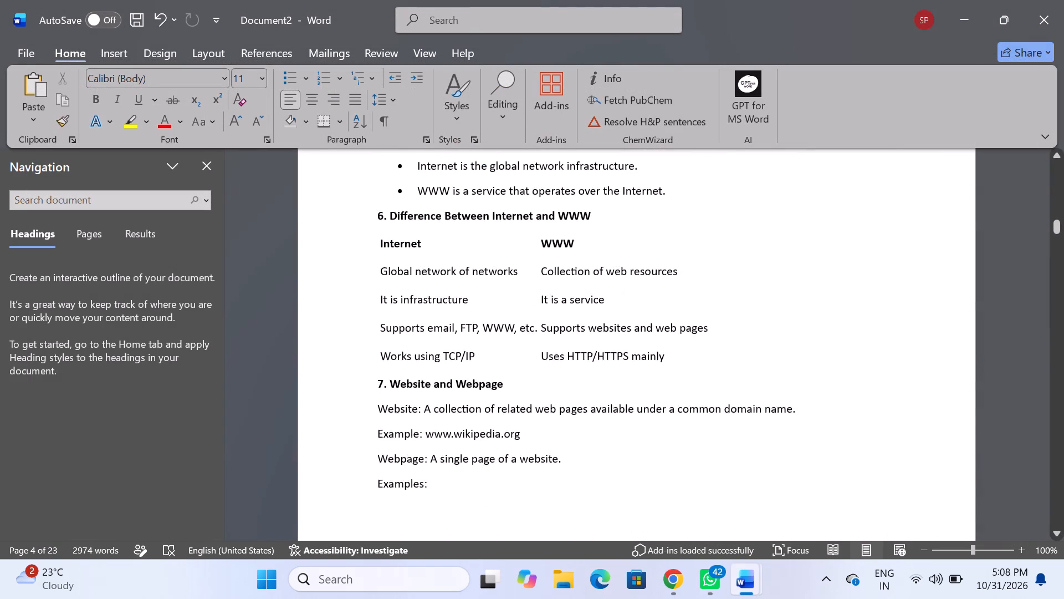
# Replace the "The 7 Key Stages of Every Web Design Process" link under section 7 with a copy of the image it opens.
pyautogui.scroll(-6, 356, 459)
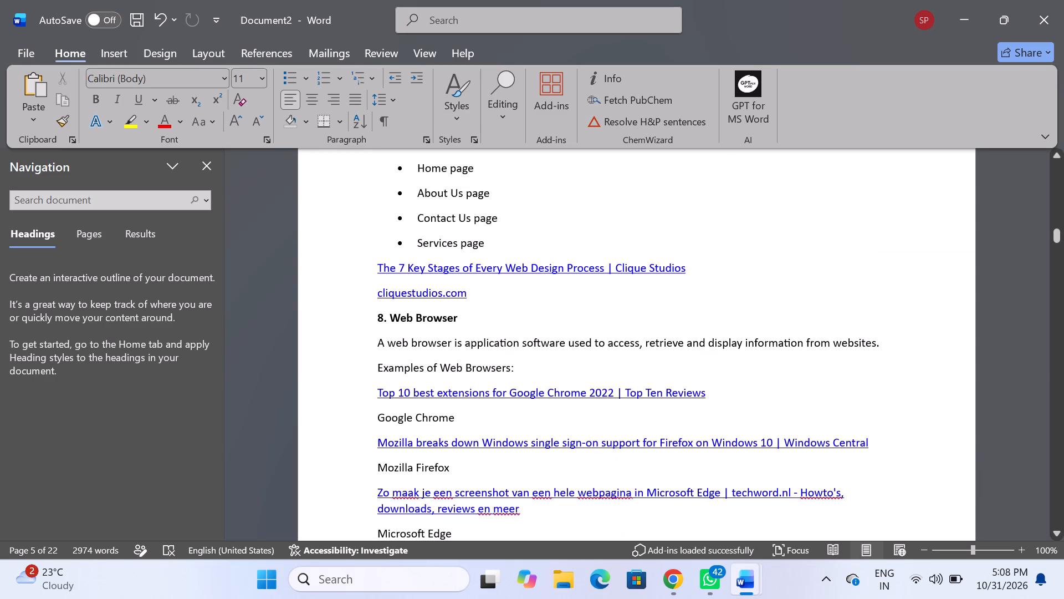
pyautogui.keyDown('ctrl'); pyautogui.click(544, 268); pyautogui.keyUp('ctrl')
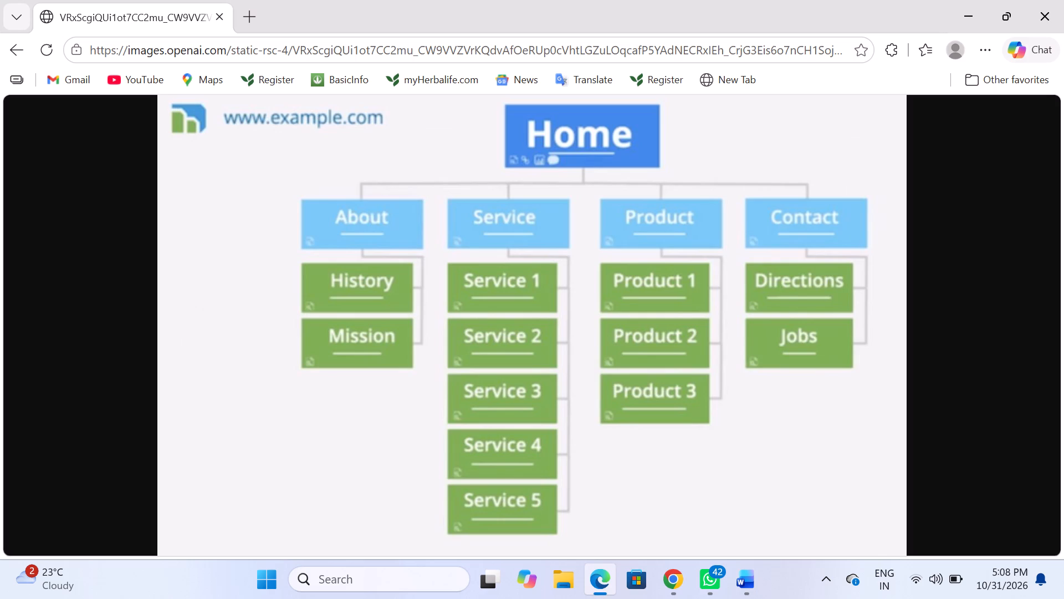
pyautogui.rightClick(536, 257)
pyautogui.click(603, 262)
pyautogui.click(1049, 0)
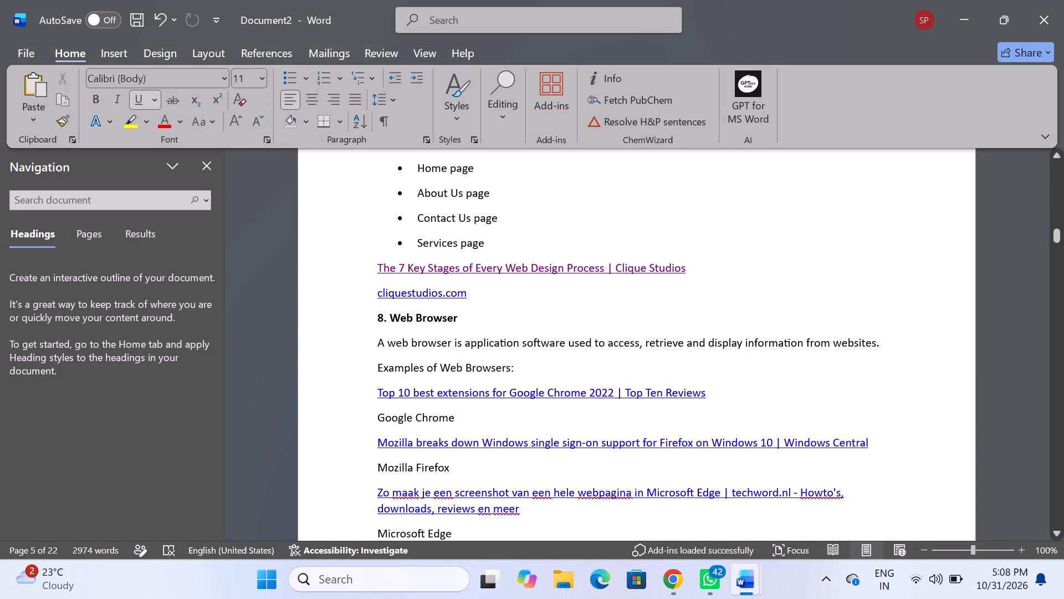
pyautogui.moveTo(719, 263); pyautogui.dragTo(371, 273)
pyautogui.hotkey('ctrl', 'v')
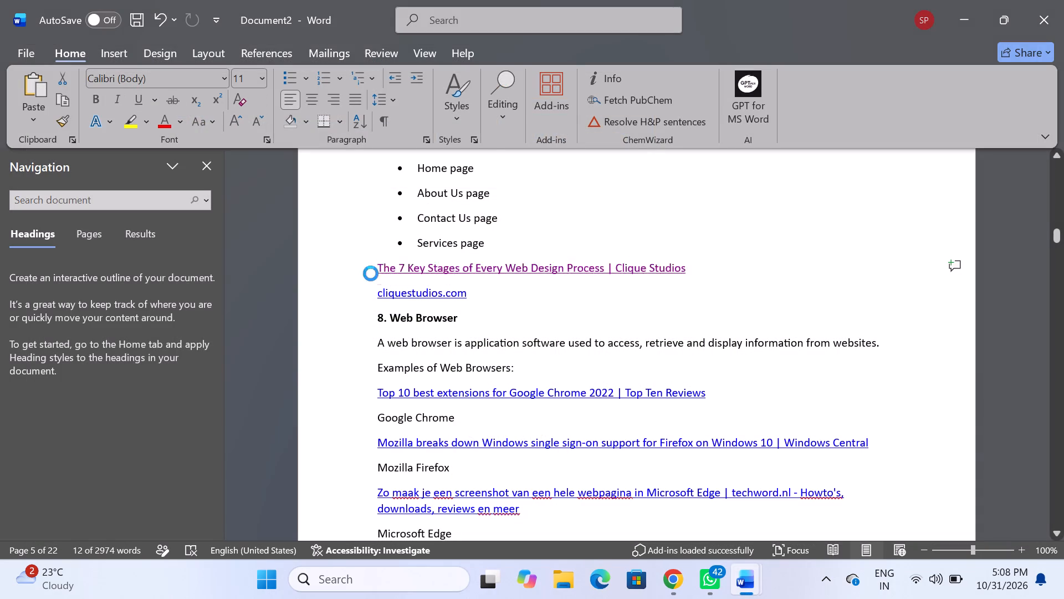
# Delete the cliquestudios.com link line below the website structure image.
pyautogui.scroll(-4, 371, 273)
pyautogui.moveTo(488, 256); pyautogui.dragTo(360, 258)
pyautogui.press('BackSpace')
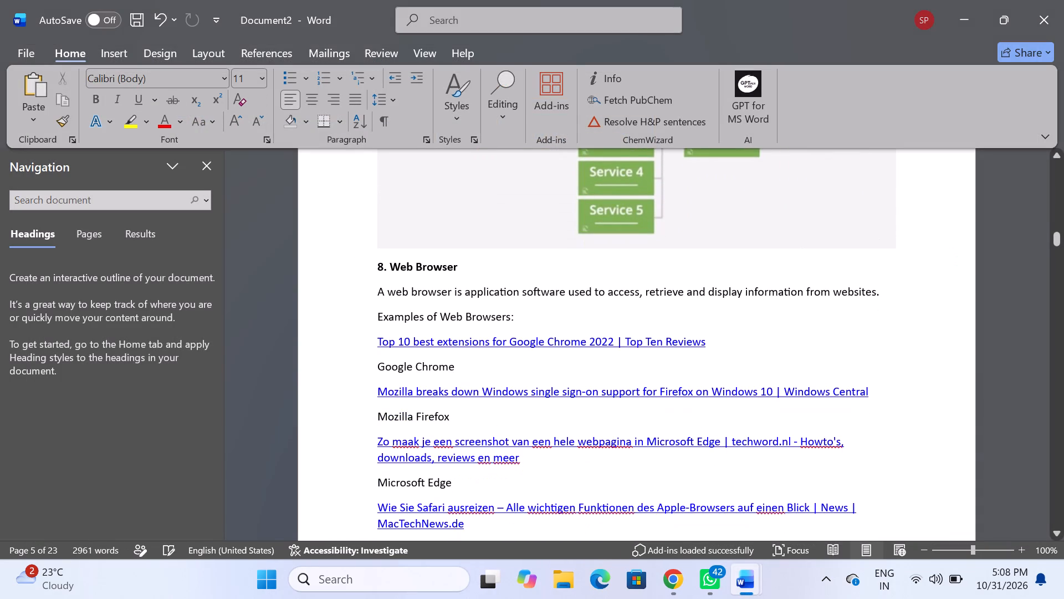
# Replace the "Top 10 best extensions for Google Chrome 2022" link above the Google Chrome label with a copy of its linked logo image.
pyautogui.keyDown('ctrl'); pyautogui.click(505, 343); pyautogui.keyUp('ctrl')
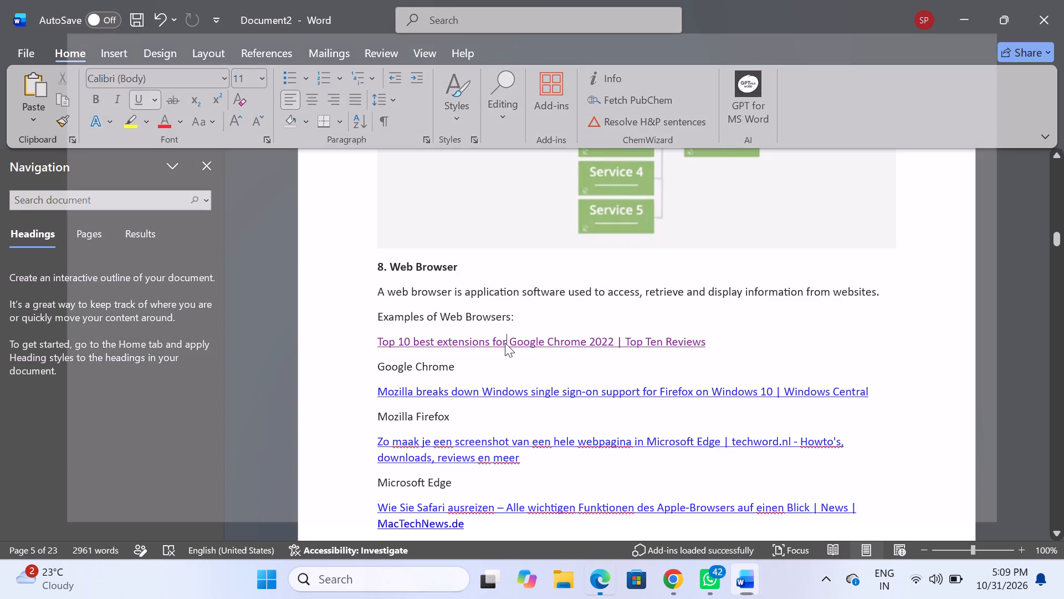
pyautogui.rightClick(511, 277)
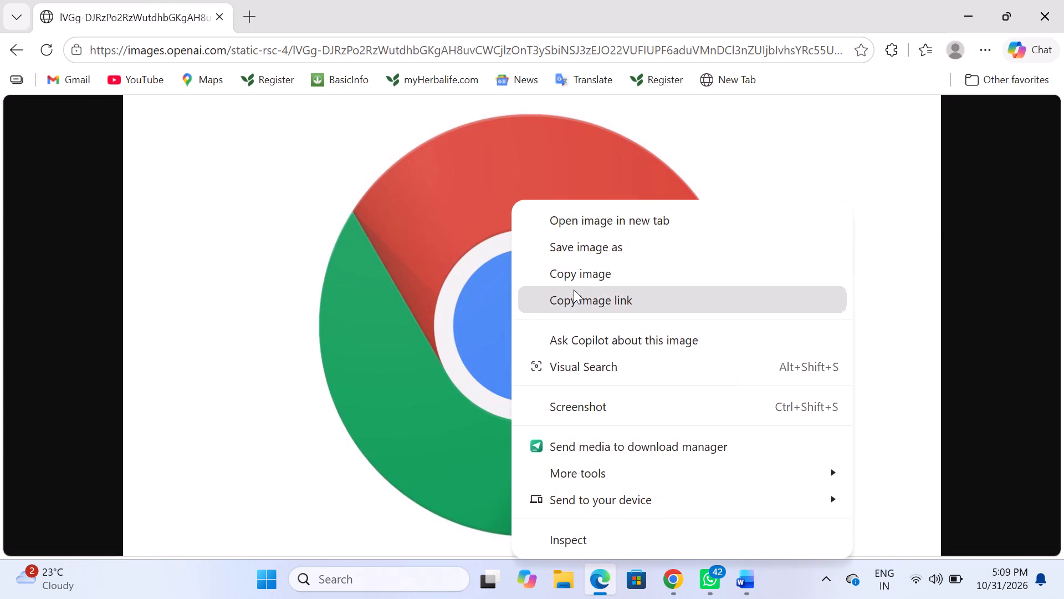
pyautogui.click(592, 277)
pyautogui.click(1063, 0)
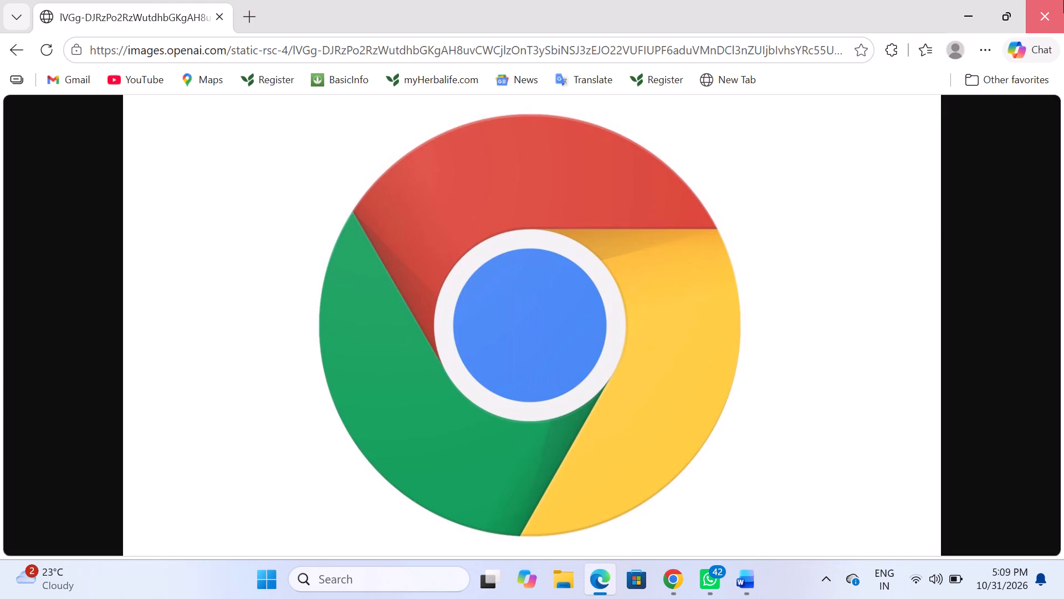
pyautogui.moveTo(723, 338); pyautogui.dragTo(423, 363)
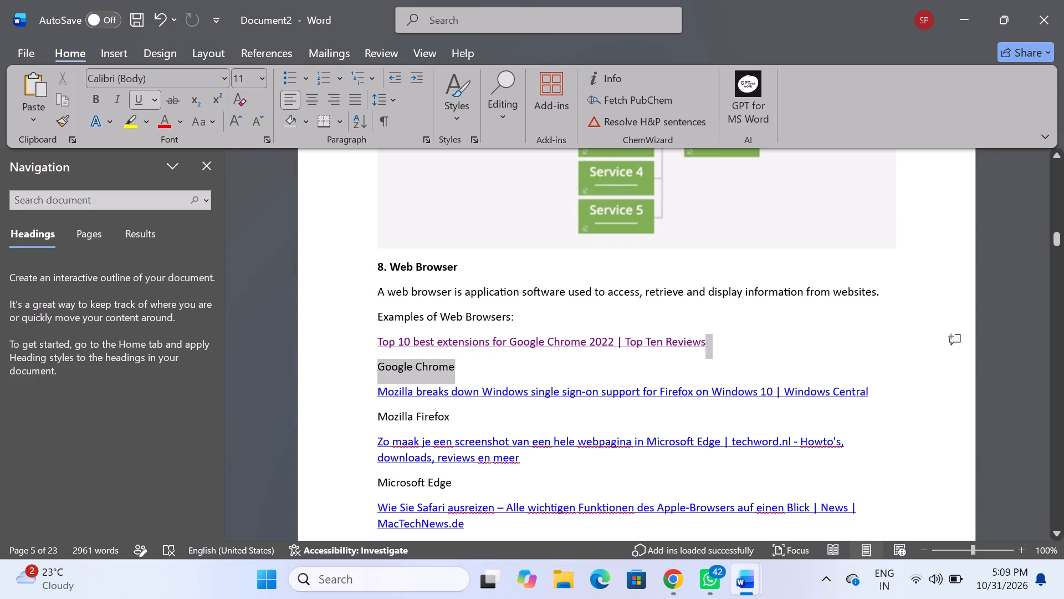
pyautogui.moveTo(423, 363); pyautogui.dragTo(372, 347)
pyautogui.hotkey('ctrl', 'v')
# Replace the "Mozilla breaks down Windows single sign-on support" link above the Mozilla Firefox label with a copy of its linked image.
pyautogui.scroll(-1, 372, 347)
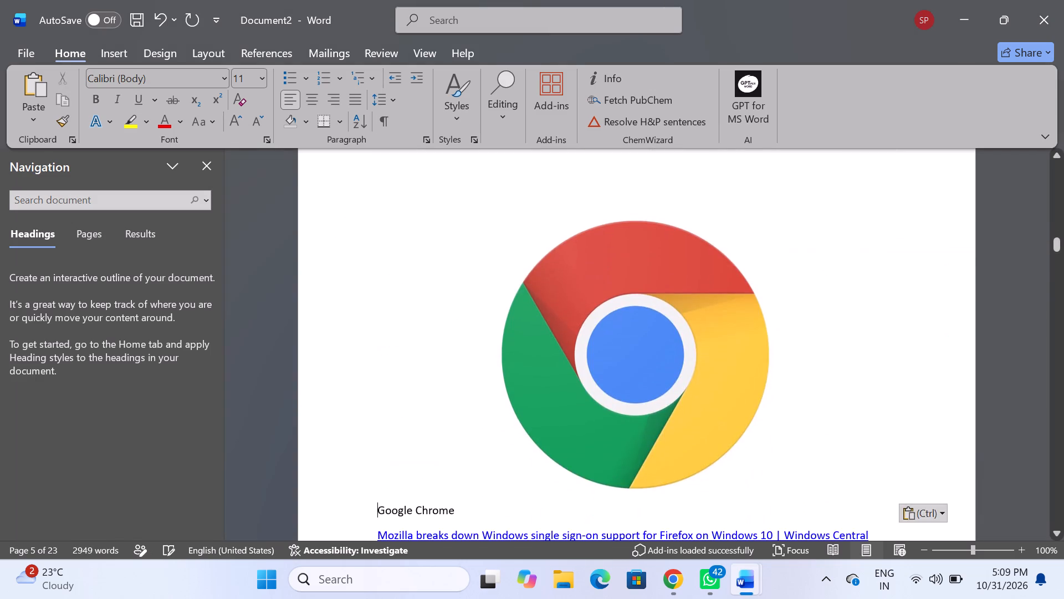
pyautogui.scroll(-1, 372, 347)
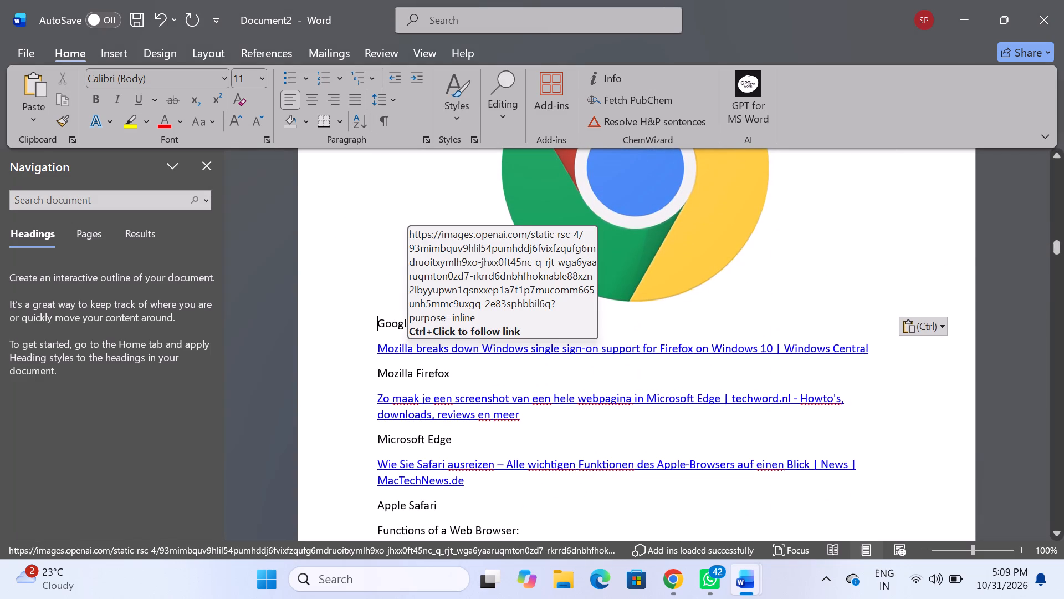
pyautogui.keyDown('ctrl'); pyautogui.click(412, 346); pyautogui.keyUp('ctrl')
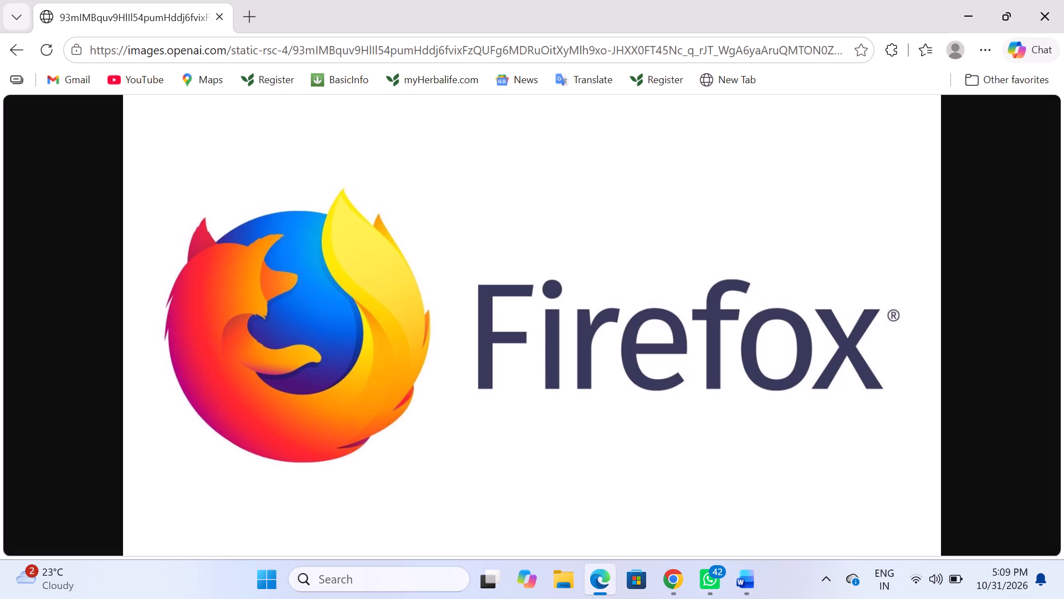
pyautogui.rightClick(449, 241)
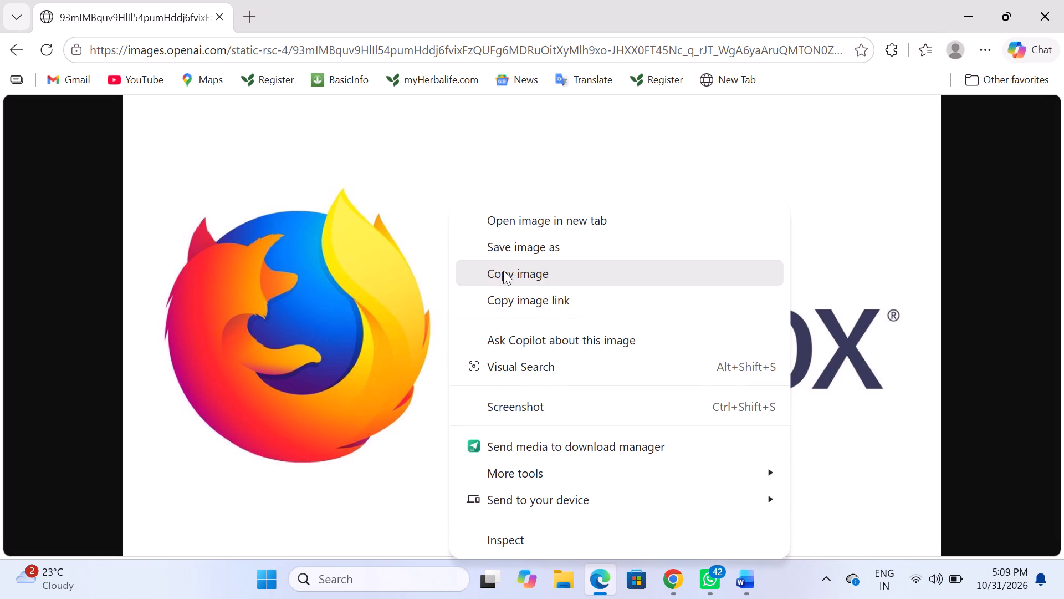
pyautogui.click(503, 271)
pyautogui.click(1052, 0)
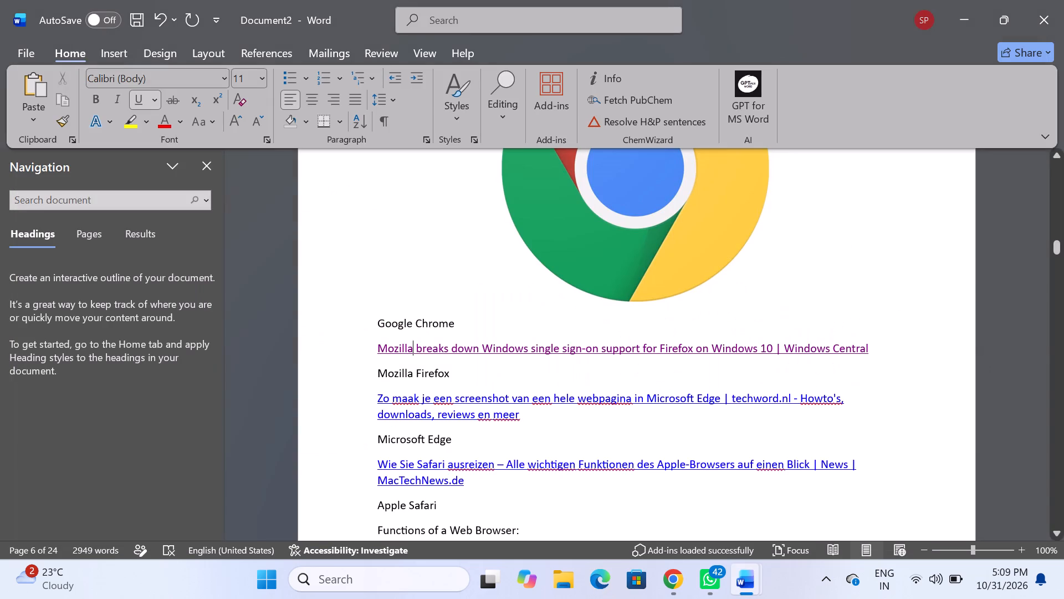
pyautogui.moveTo(876, 344); pyautogui.dragTo(366, 357)
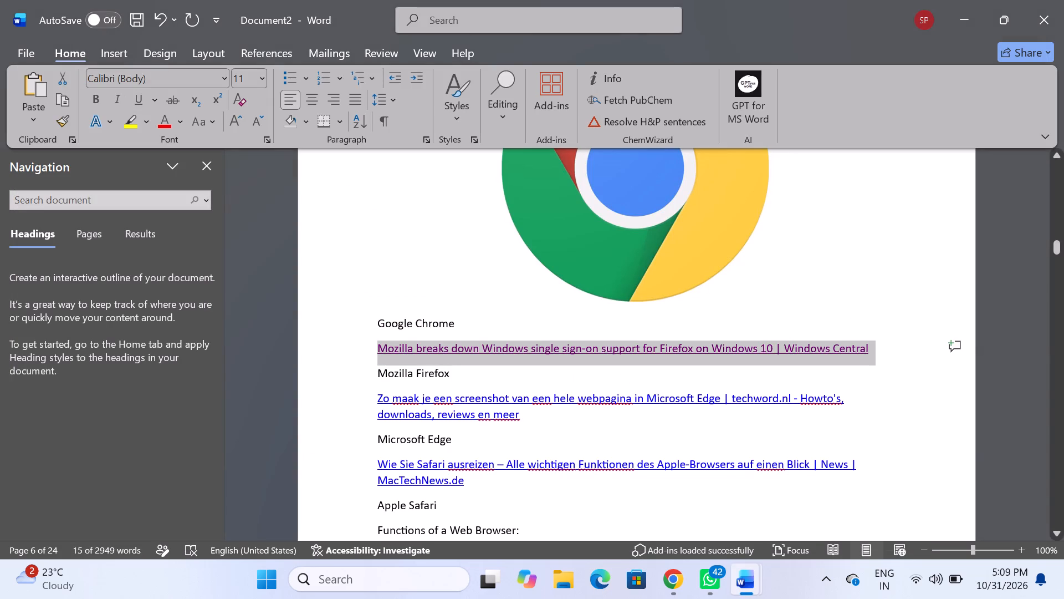
pyautogui.hotkey('ctrl', 'v')
# Replace the techword.nl "Zo maak je een screenshot" link above the Microsoft Edge label with a copy of its linked logo image.
pyautogui.scroll(-2, 366, 357)
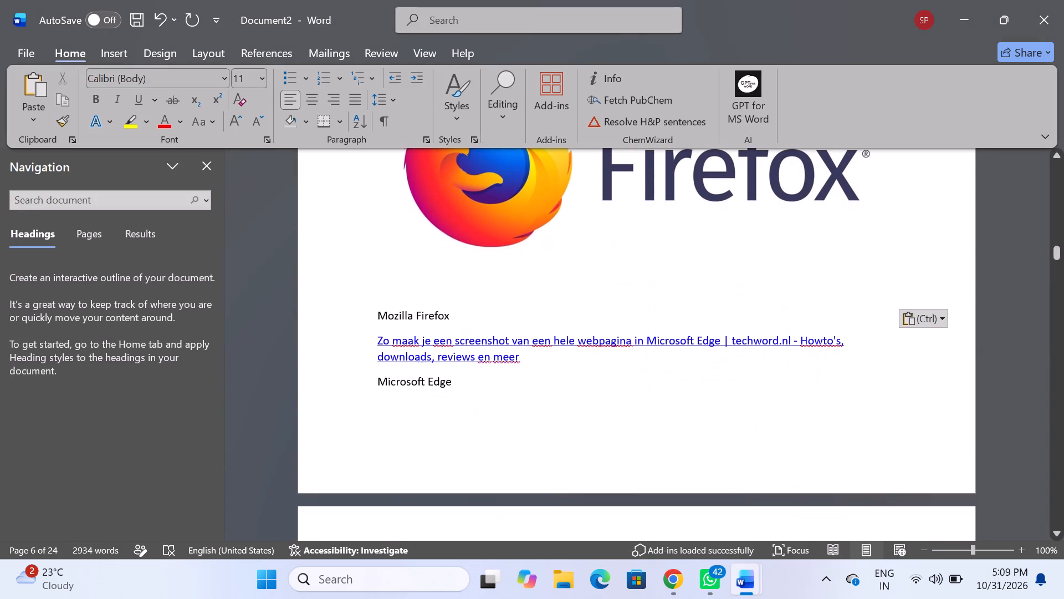
pyautogui.keyDown('ctrl'); pyautogui.click(406, 351); pyautogui.keyUp('ctrl')
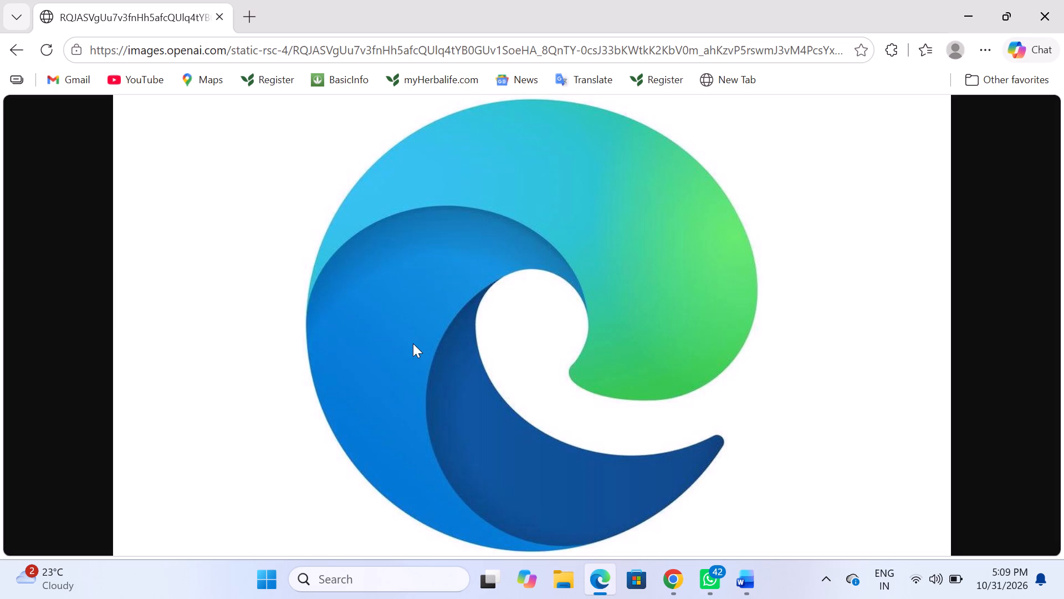
pyautogui.rightClick(465, 277)
pyautogui.click(550, 282)
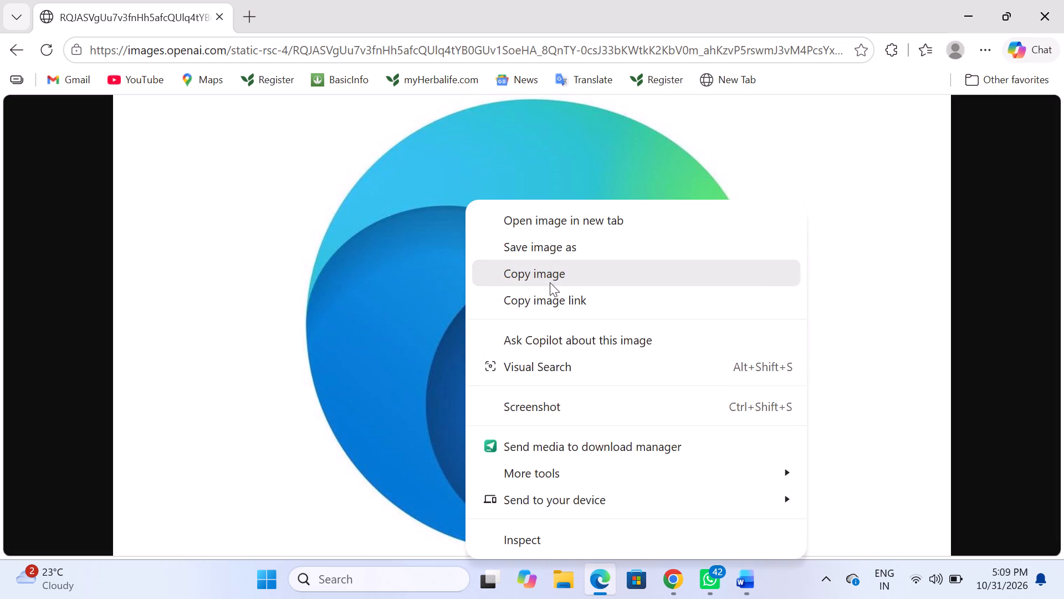
pyautogui.click(1063, 0)
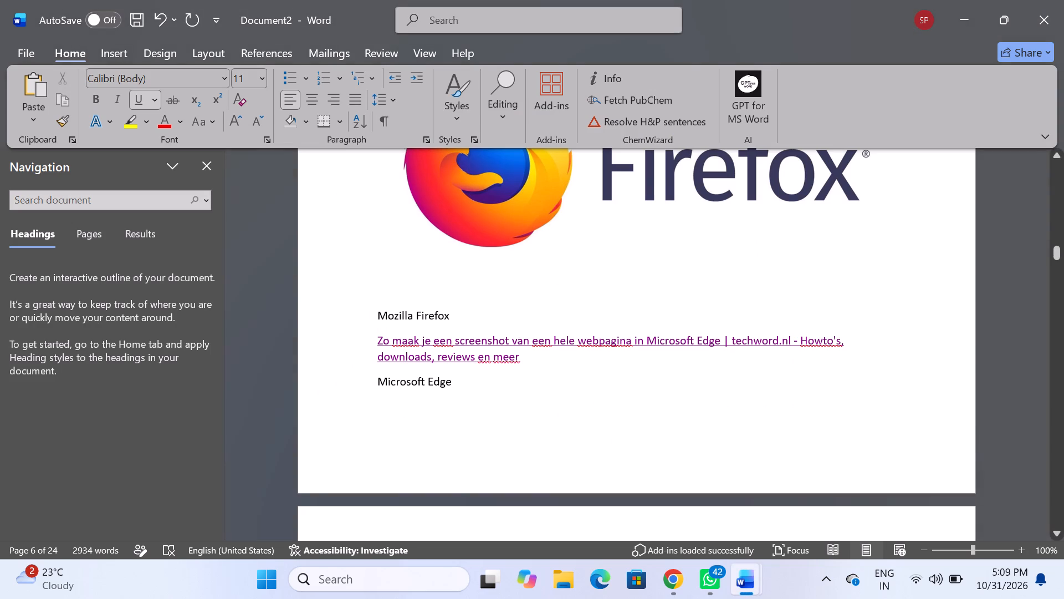
pyautogui.moveTo(371, 338); pyautogui.dragTo(546, 349)
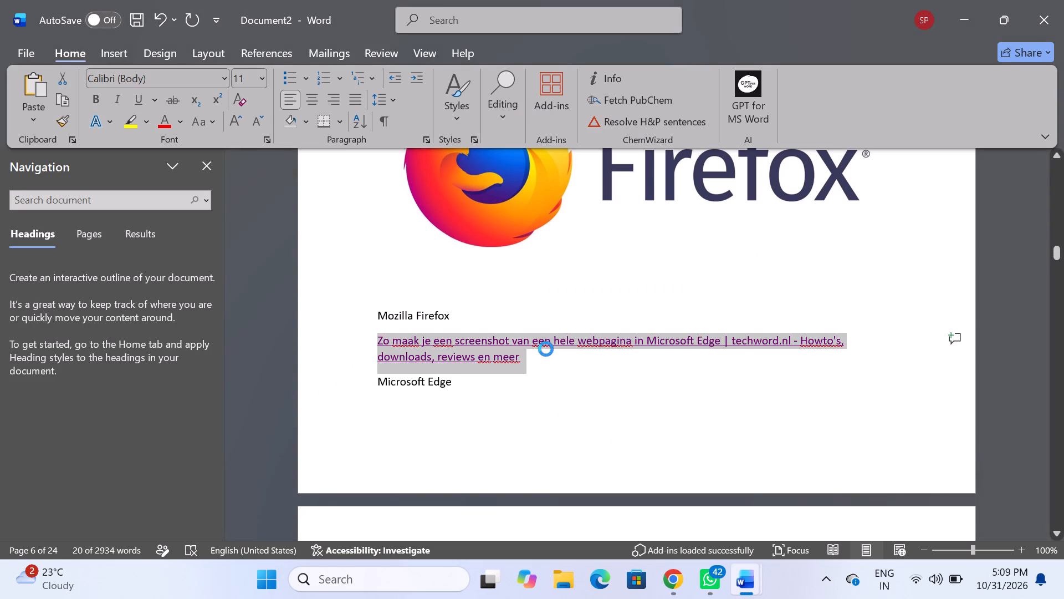
pyautogui.hotkey('ctrl', 'v')
# Replace the MacTechNews.de "Wie Sie Safari ausreizen" link above the Apple Safari label with a copy of its linked image.
pyautogui.scroll(-4, 546, 349)
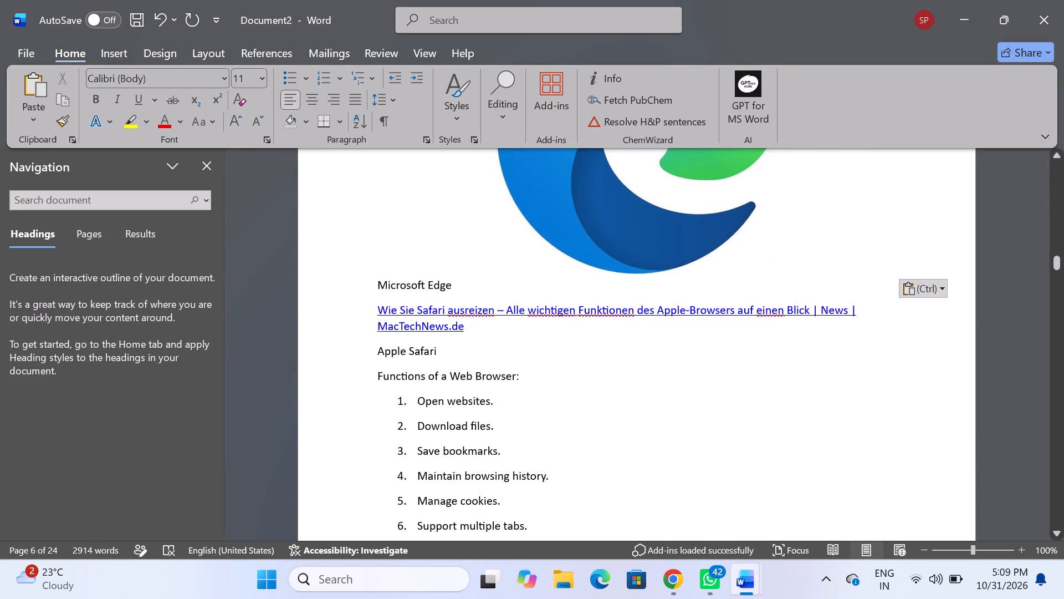
pyautogui.keyDown('ctrl'); pyautogui.click(403, 319); pyautogui.keyUp('ctrl')
pyautogui.rightClick(403, 319)
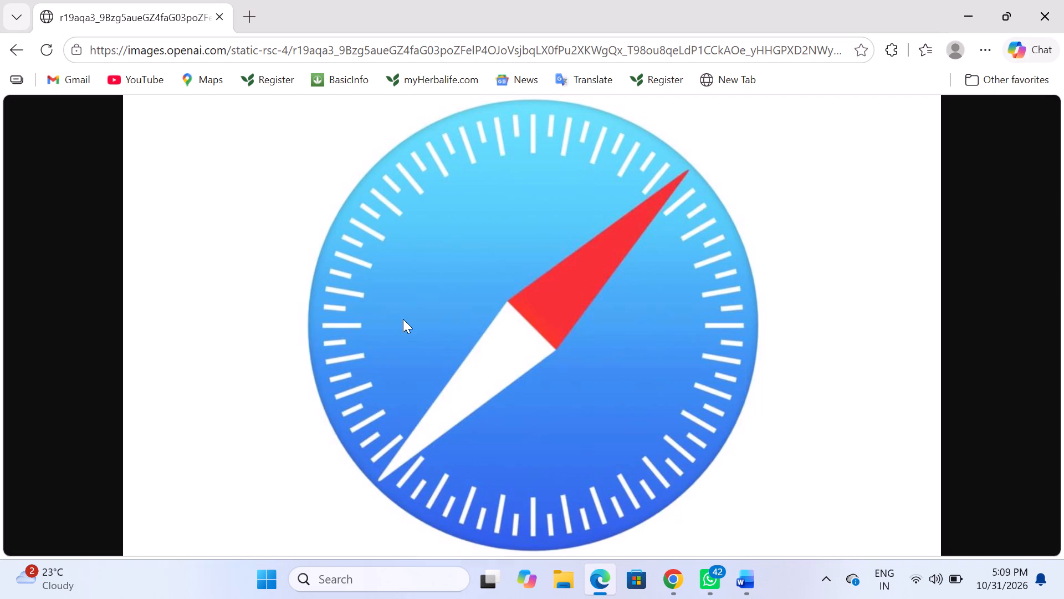
pyautogui.click(502, 272)
pyautogui.click(966, 0)
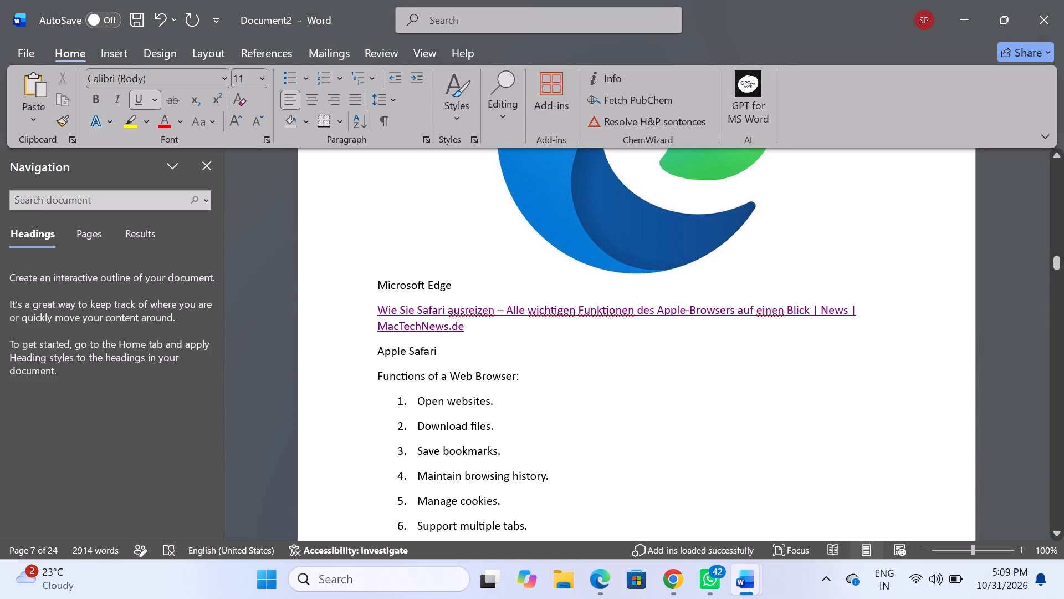
pyautogui.moveTo(377, 308); pyautogui.dragTo(473, 330)
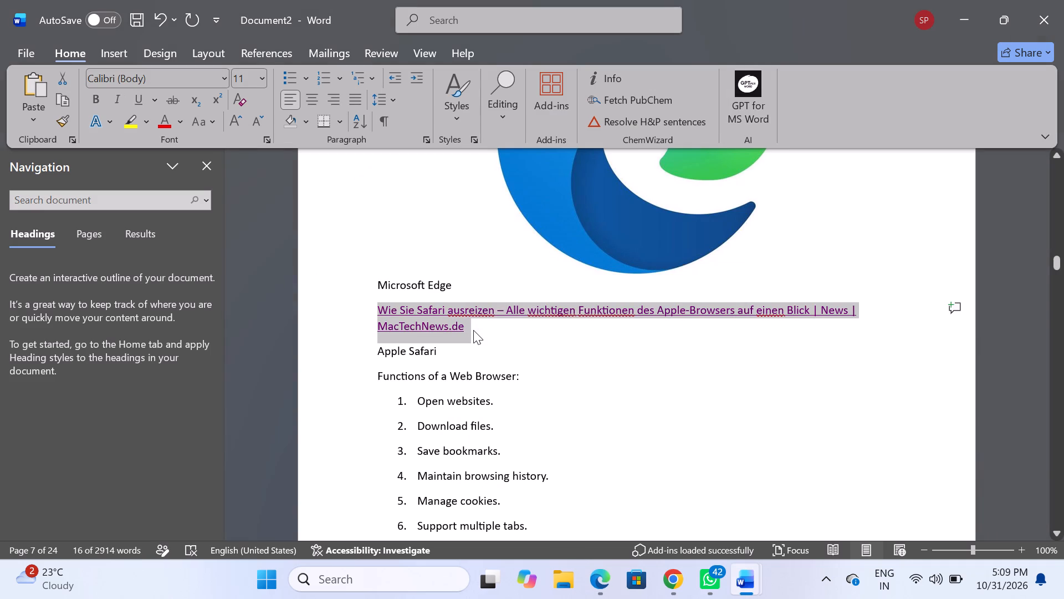
pyautogui.hotkey('ctrl', 'v')
# Replace the "Moscow court slaps Google with $20 decillion fine" link under section 9's examples with a copy of its linked Google logo.
pyautogui.scroll(-5, 473, 330)
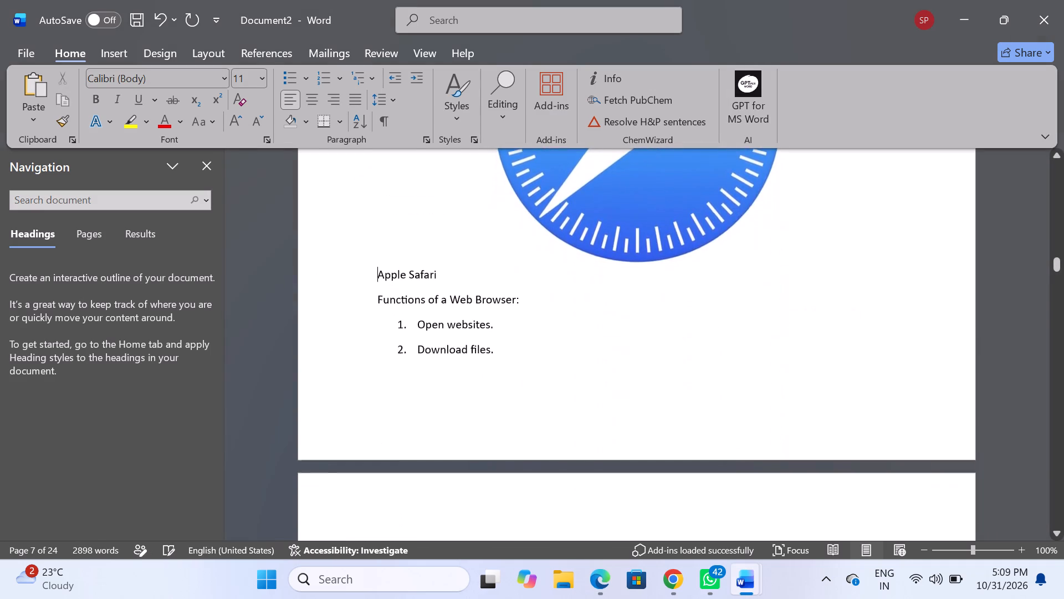
pyautogui.scroll(-5, 473, 330)
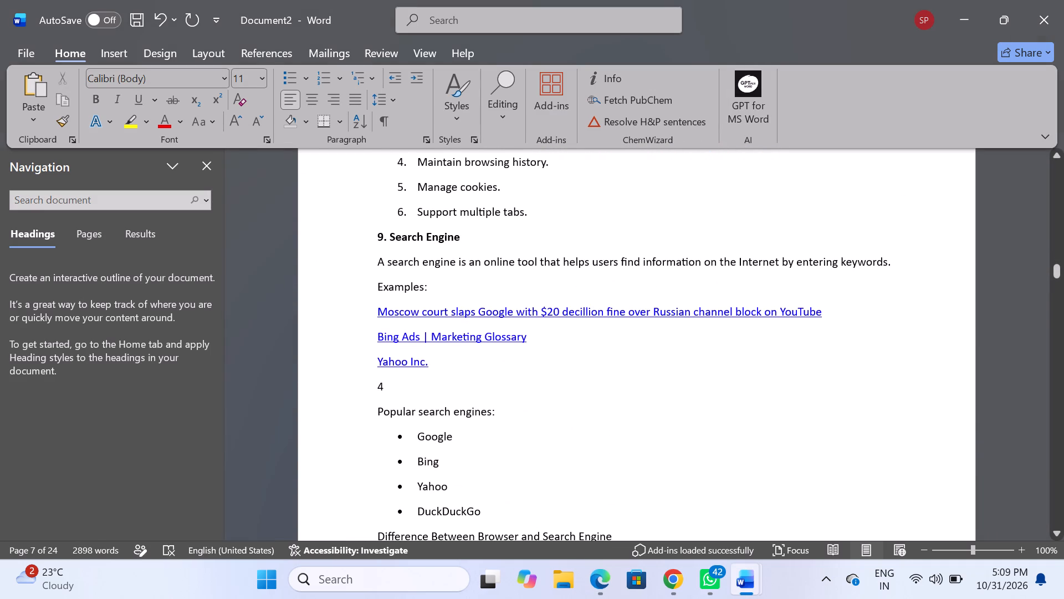
pyautogui.keyDown('ctrl'); pyautogui.click(468, 316); pyautogui.keyUp('ctrl')
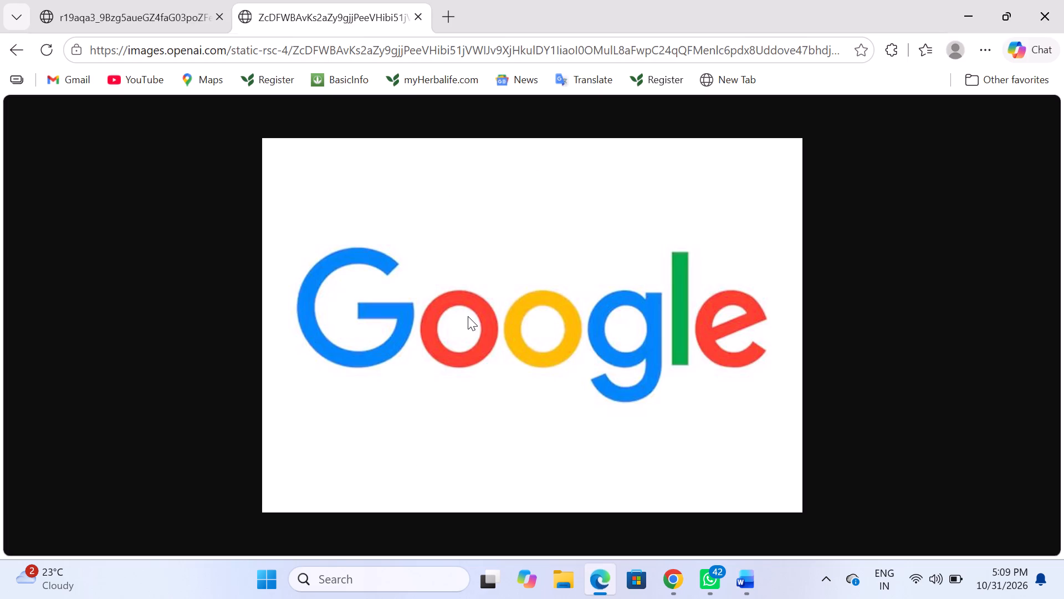
pyautogui.rightClick(468, 316)
pyautogui.click(563, 282)
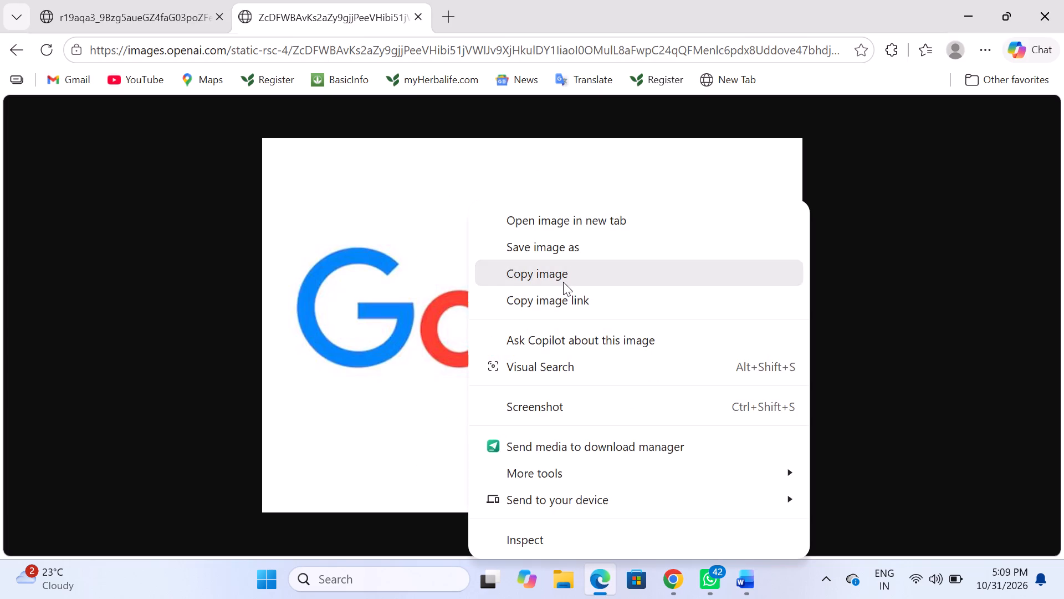
pyautogui.click(1063, 0)
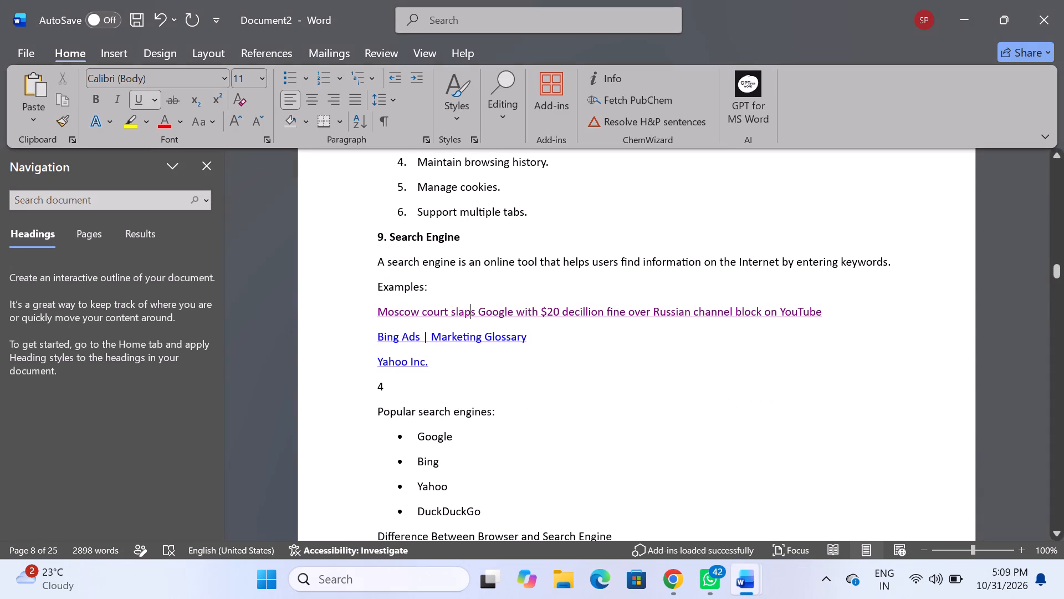
pyautogui.moveTo(369, 312); pyautogui.dragTo(816, 296)
pyautogui.moveTo(816, 296); pyautogui.dragTo(819, 297)
pyautogui.moveTo(378, 310); pyautogui.dragTo(816, 322)
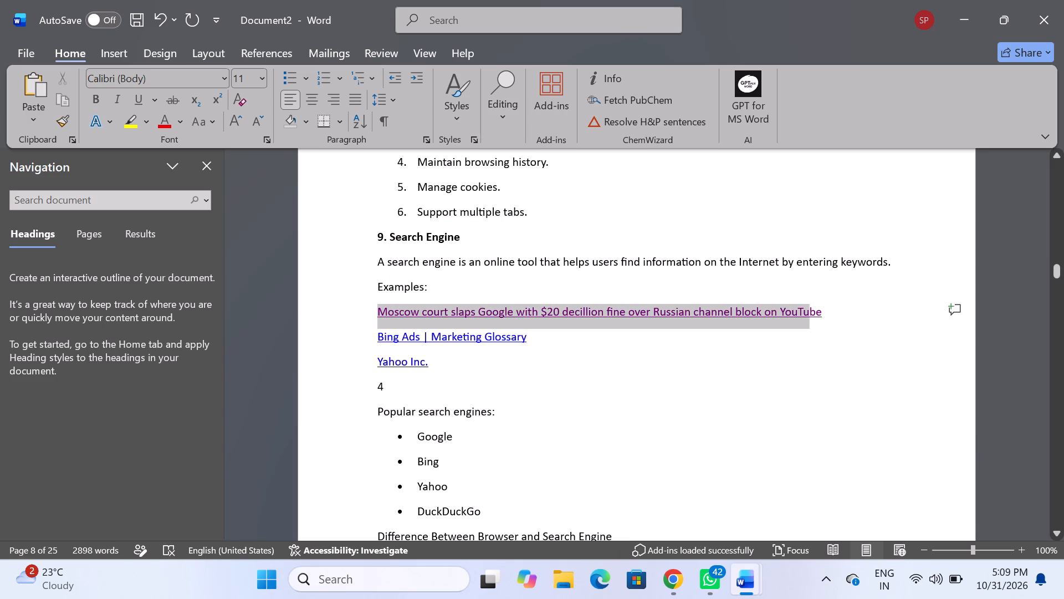
pyautogui.moveTo(816, 322); pyautogui.dragTo(860, 321)
pyautogui.hotkey('ctrl', 'v')
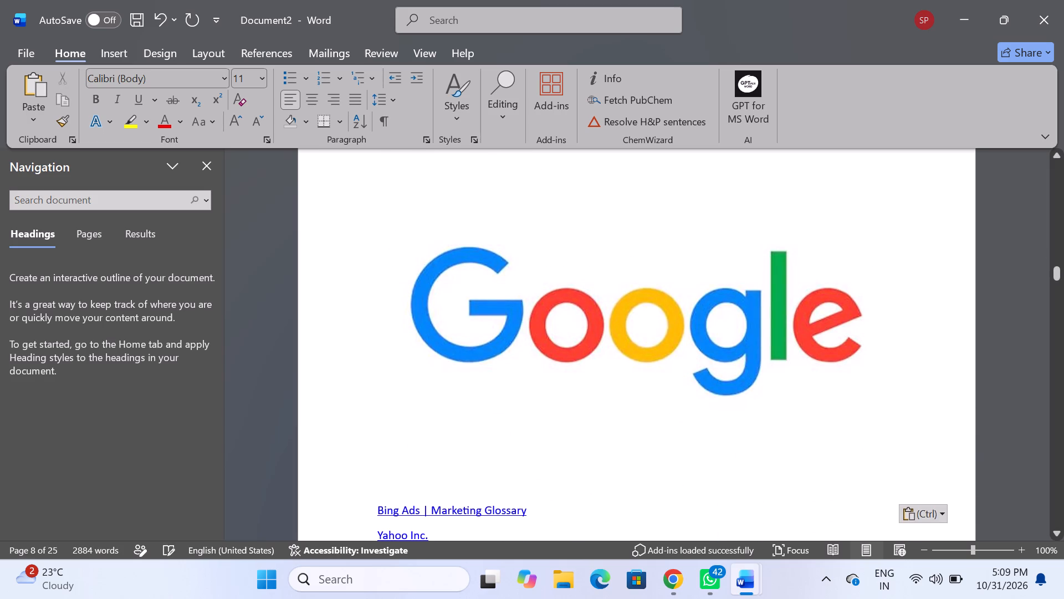
# Replace the "Bing Ads | Marketing Glossary" link below the Google logo with a copy of its linked Bing logo.
pyautogui.keyDown('ctrl'); pyautogui.click(479, 511); pyautogui.keyUp('ctrl')
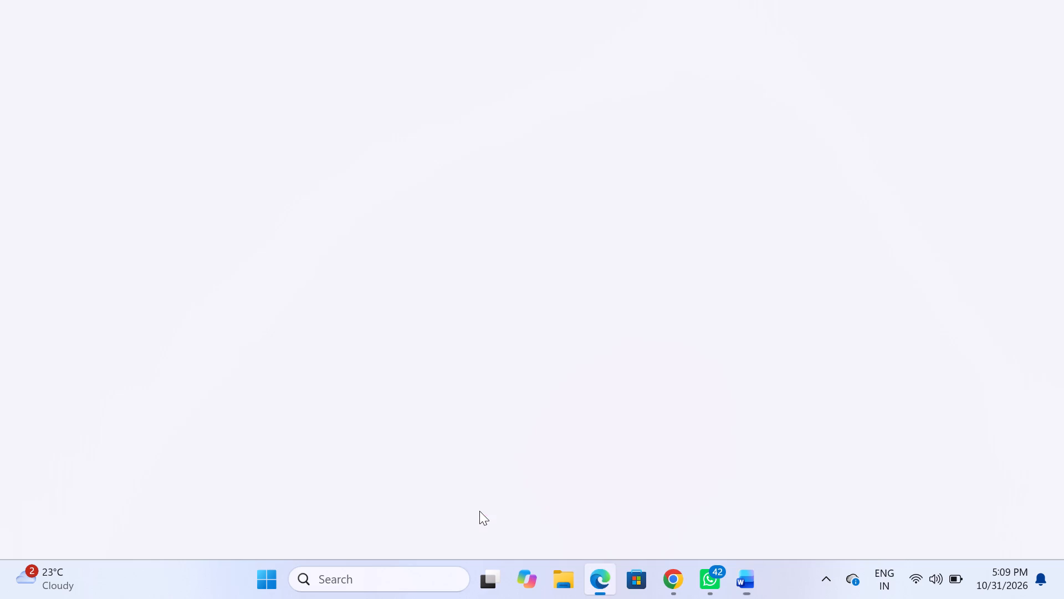
pyautogui.rightClick(516, 305)
pyautogui.click(599, 268)
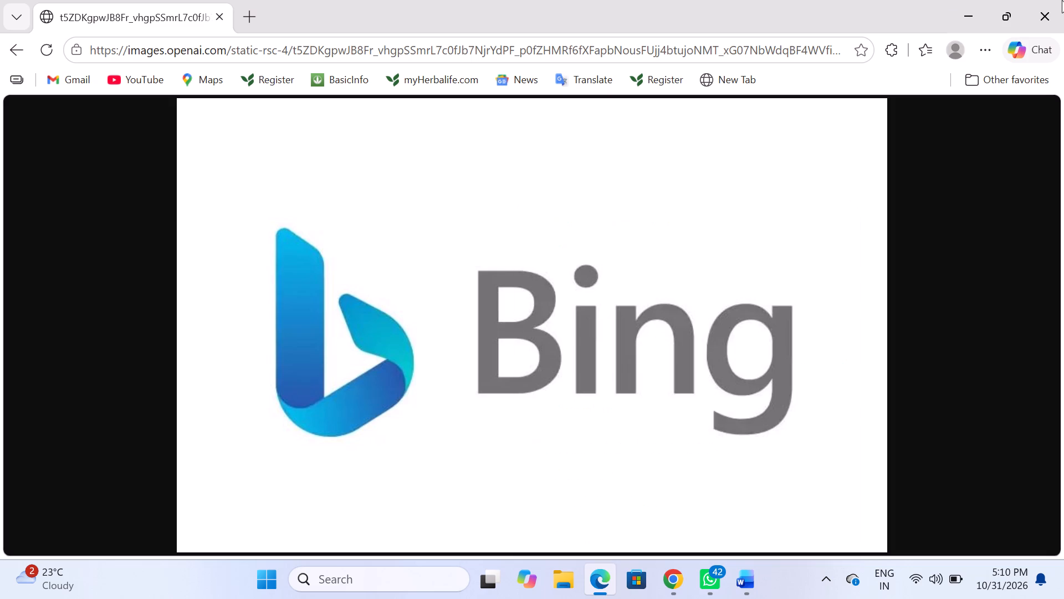
pyautogui.click(1063, 0)
pyautogui.scroll(-2, 577, 447)
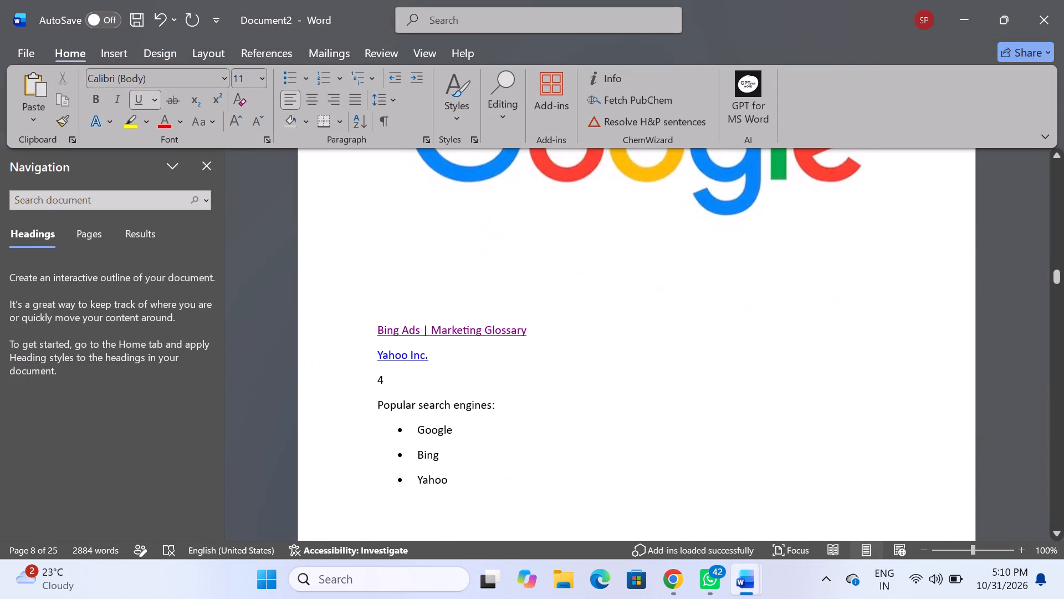
pyautogui.moveTo(554, 320); pyautogui.dragTo(379, 323)
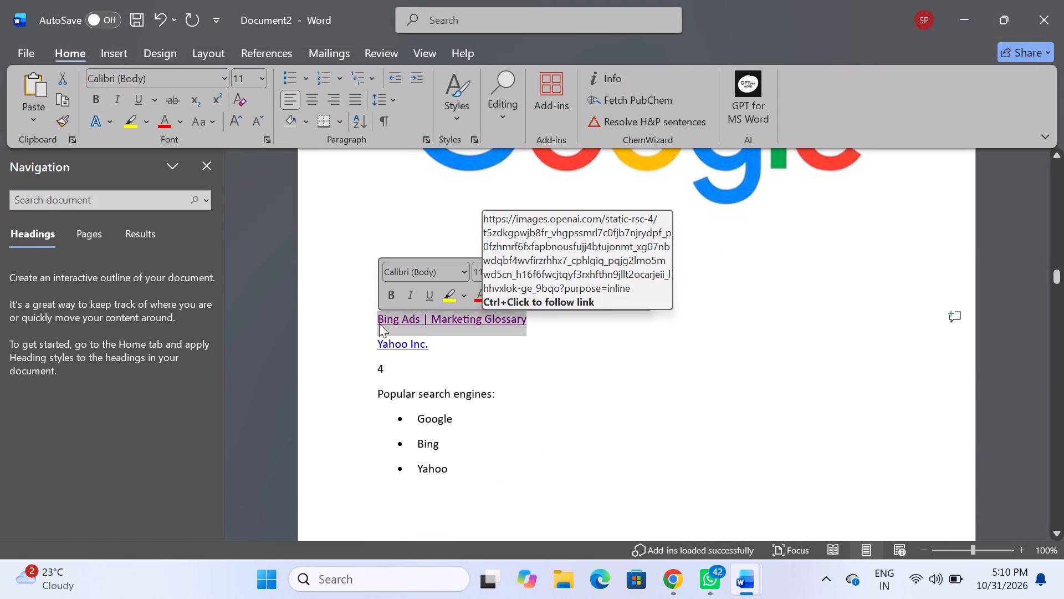
pyautogui.hotkey('ctrl', 'v')
# Replace the "Yahoo Inc." link below the Bing logo with a copy of its linked Yahoo search logo.
pyautogui.scroll(-4, 379, 323)
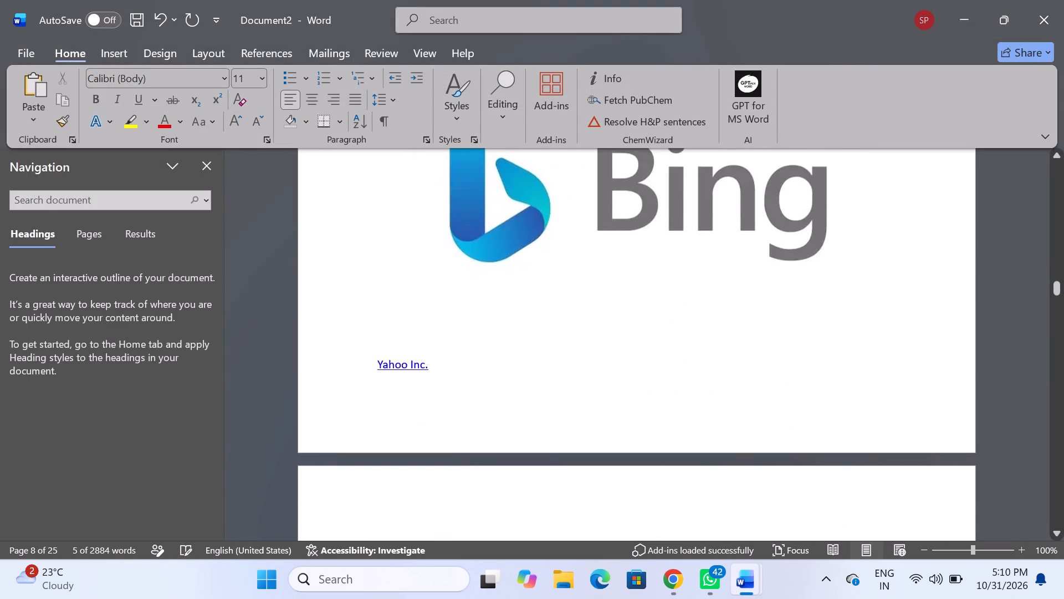
pyautogui.keyDown('ctrl'); pyautogui.click(397, 360); pyautogui.keyUp('ctrl')
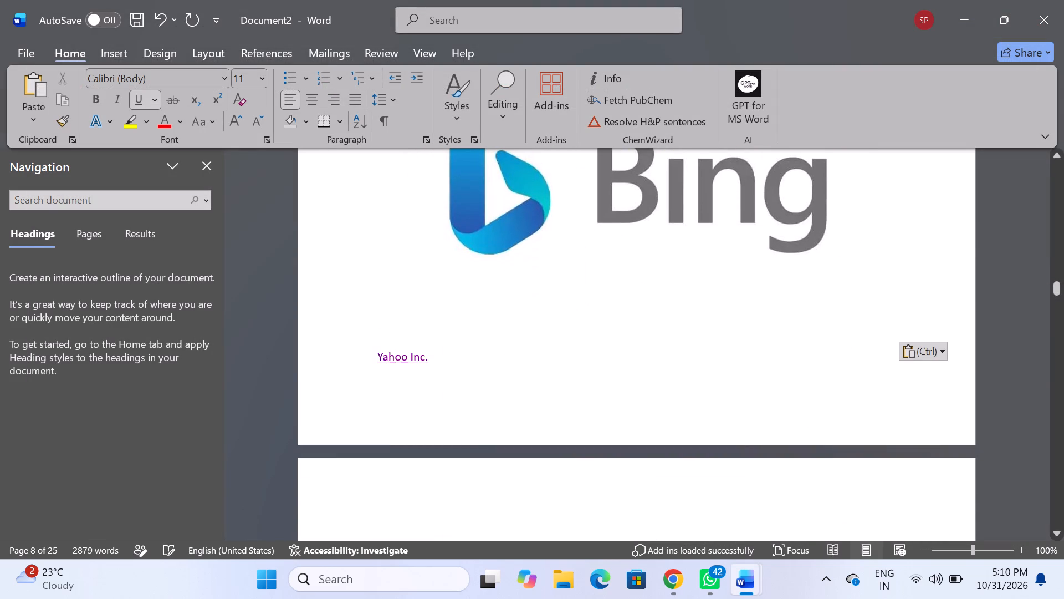
pyautogui.rightClick(448, 285)
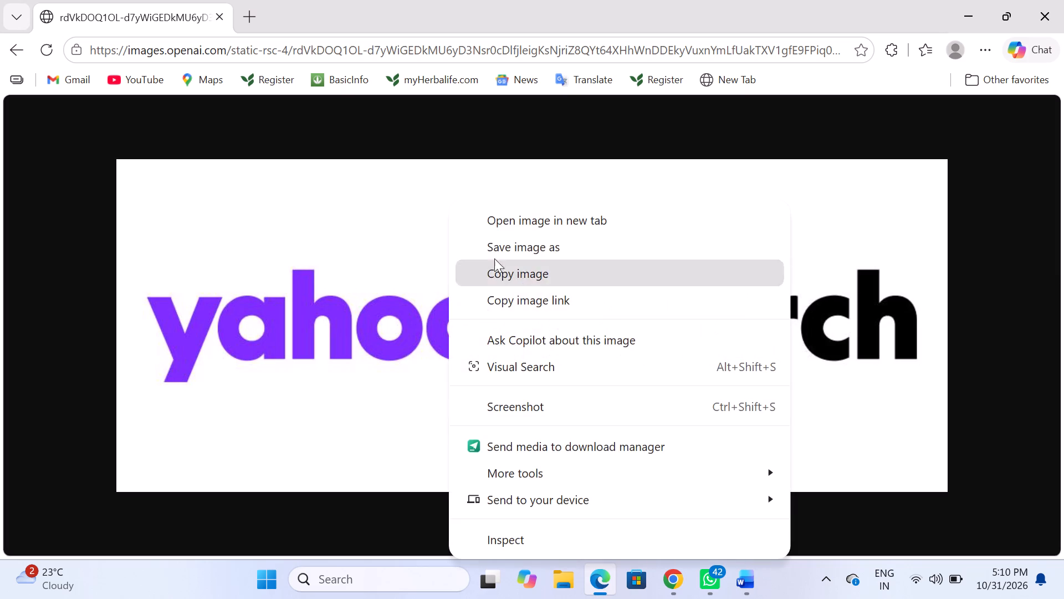
pyautogui.click(524, 266)
pyautogui.click(1063, 0)
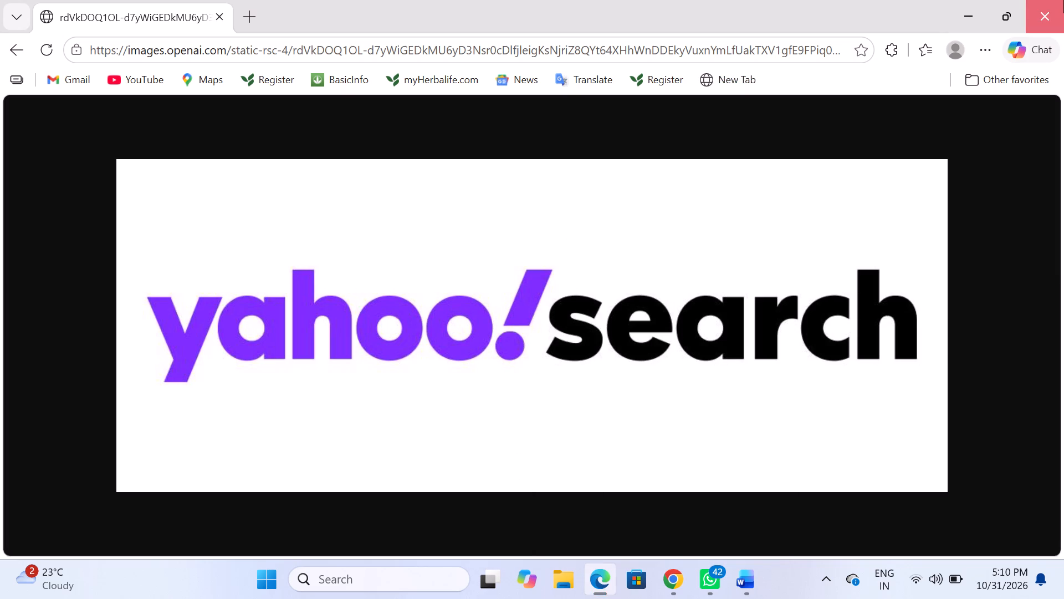
pyautogui.moveTo(441, 357); pyautogui.dragTo(347, 355)
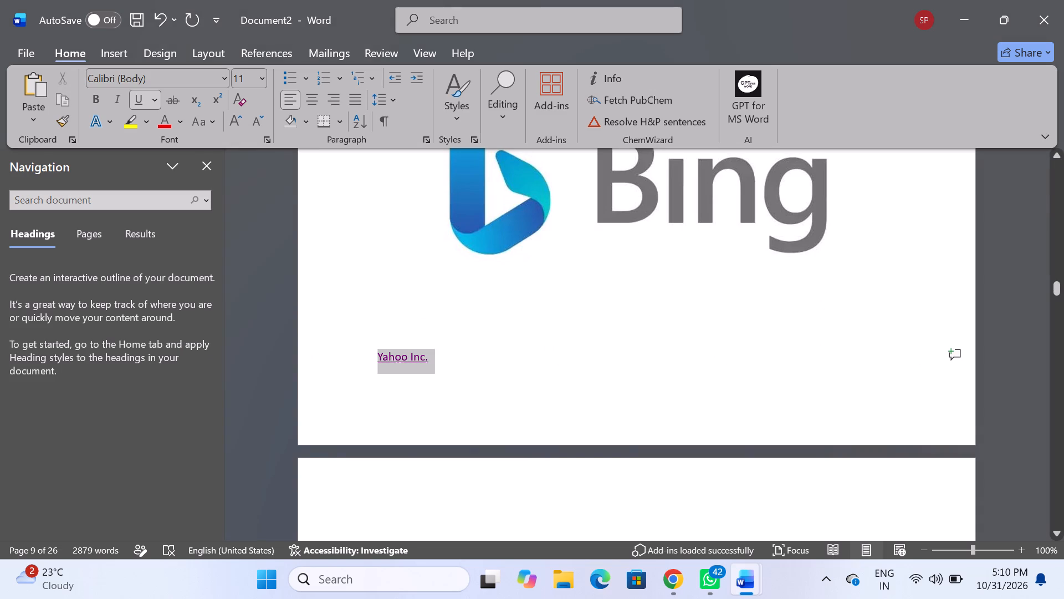
pyautogui.hotkey('ctrl', 'v')
# Replace the "What is an SSL certificate? | CloudCannon Documentation" link in section 10 with a copy of its linked URL structure diagram.
pyautogui.scroll(-3, 347, 355)
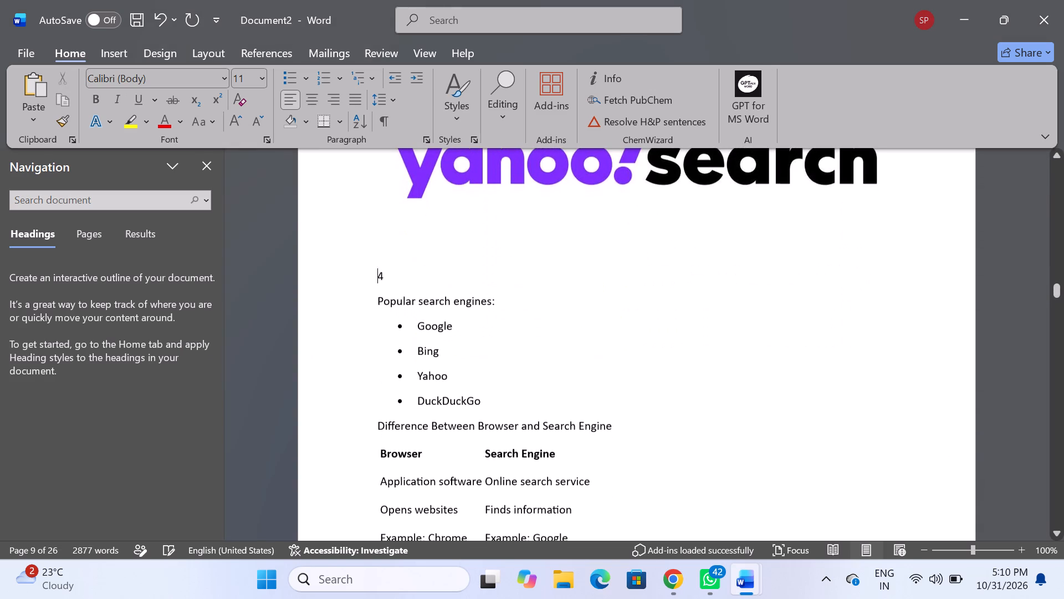
pyautogui.scroll(-4, 428, 350)
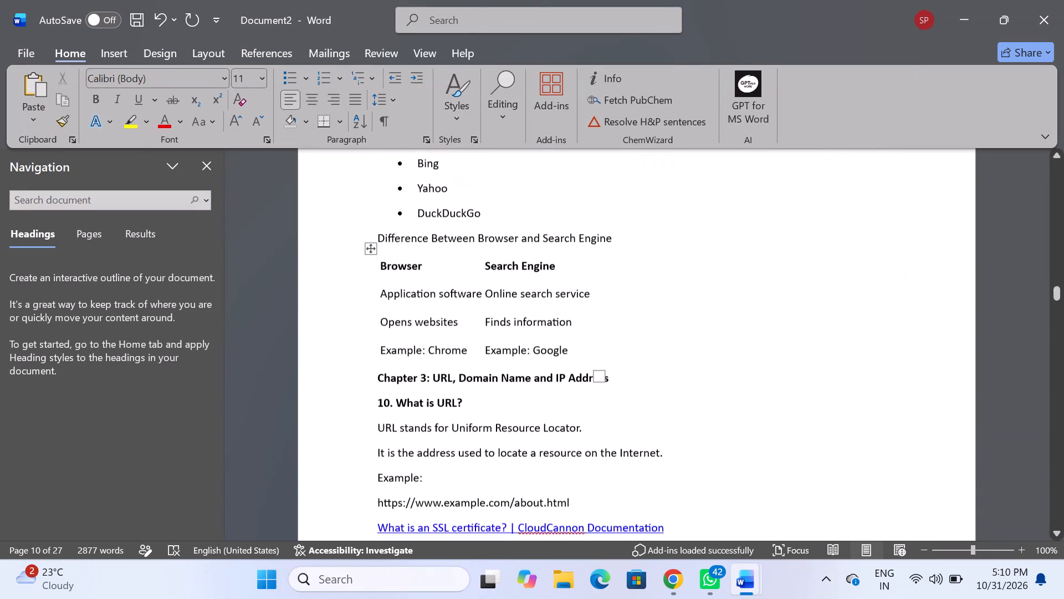
pyautogui.scroll(-2, 428, 350)
pyautogui.keyDown('ctrl'); pyautogui.click(477, 334); pyautogui.keyUp('ctrl')
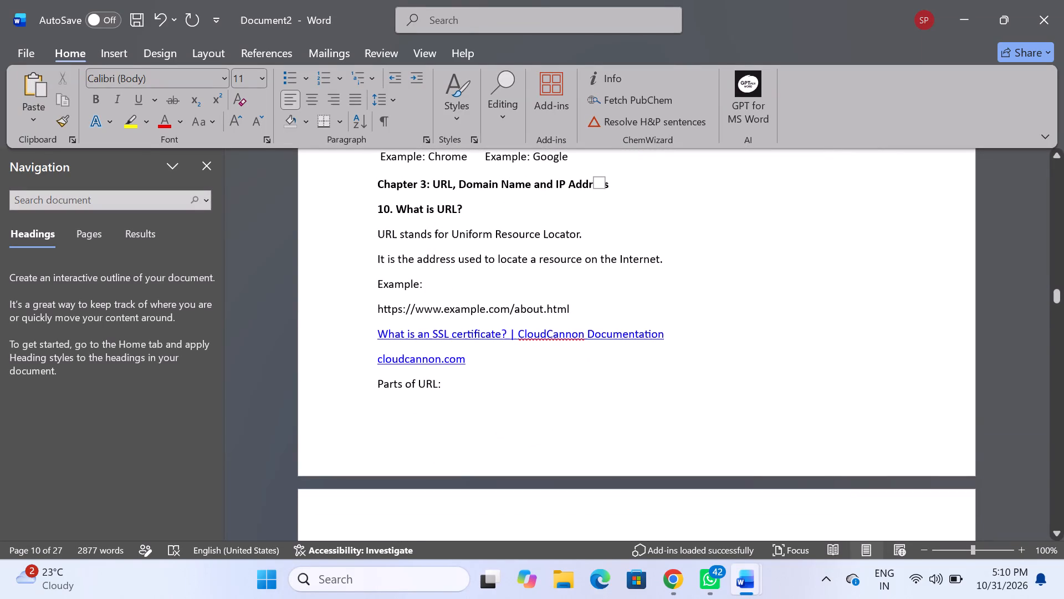
pyautogui.rightClick(477, 334)
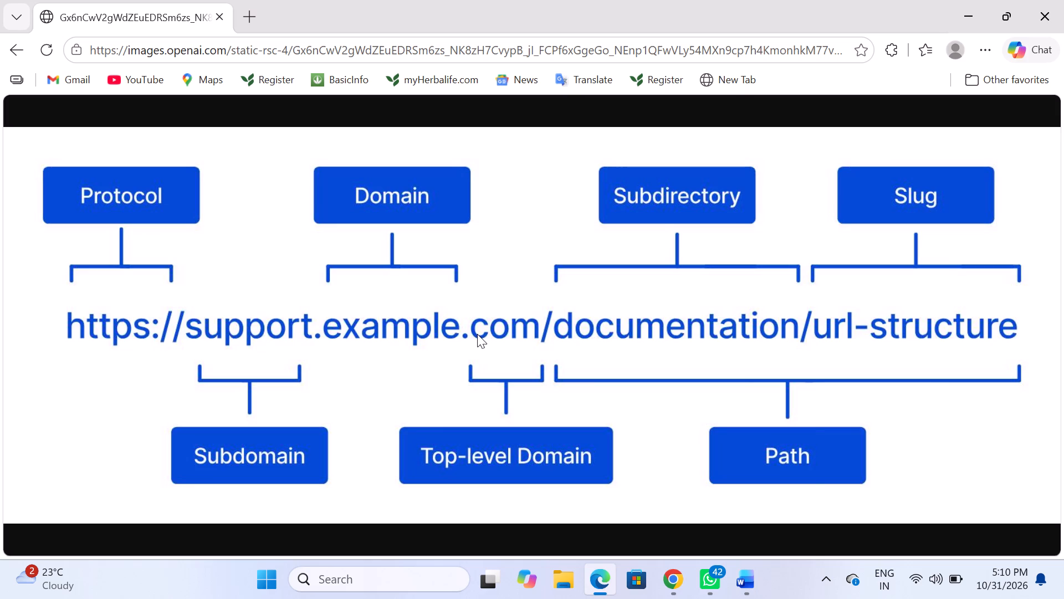
pyautogui.click(561, 282)
pyautogui.click(1063, 0)
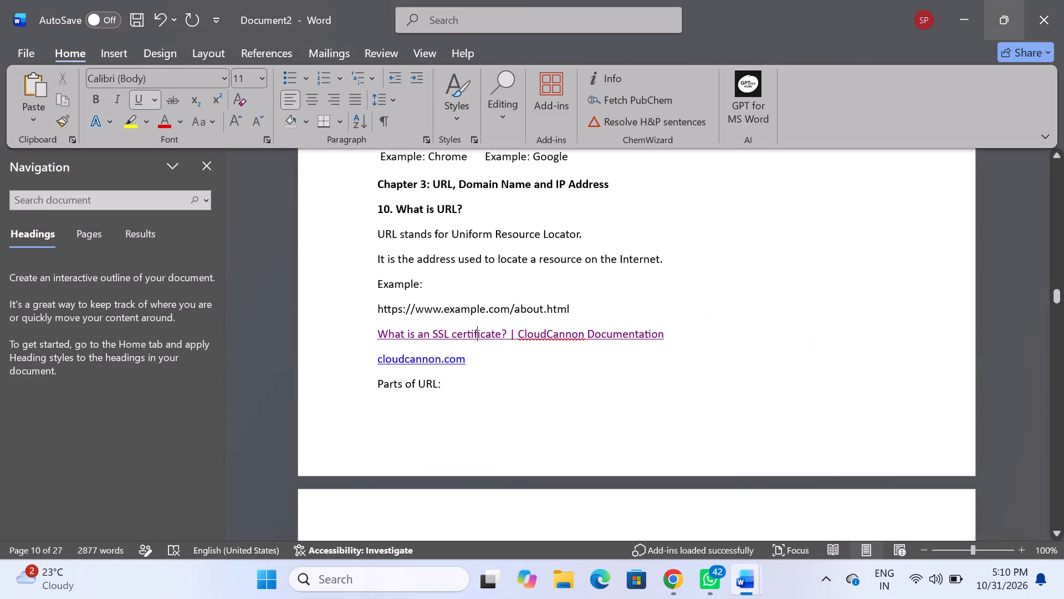
pyautogui.moveTo(682, 333); pyautogui.dragTo(473, 342)
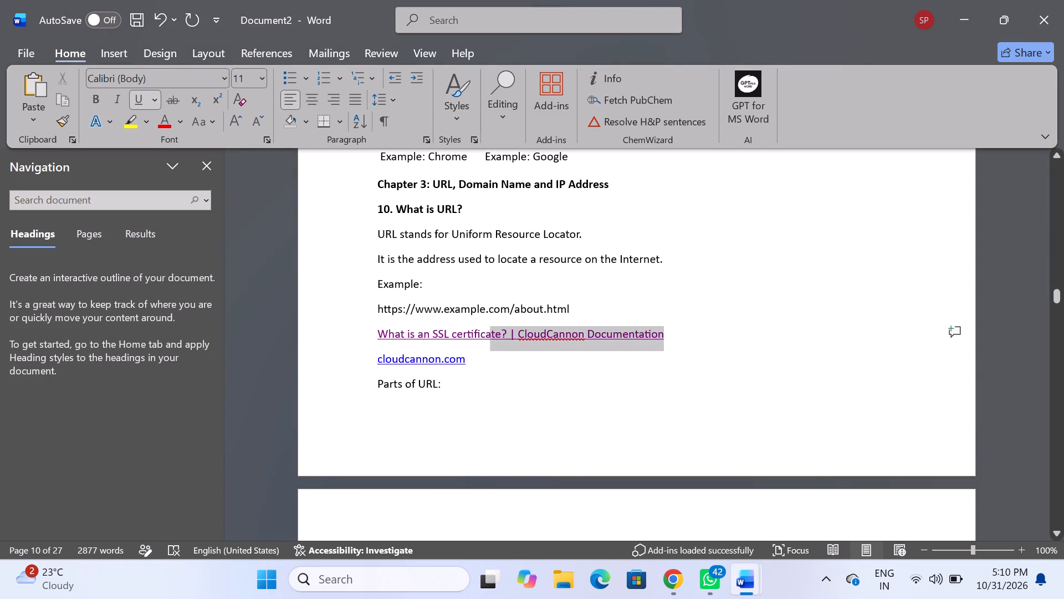
pyautogui.moveTo(473, 342); pyautogui.dragTo(375, 336)
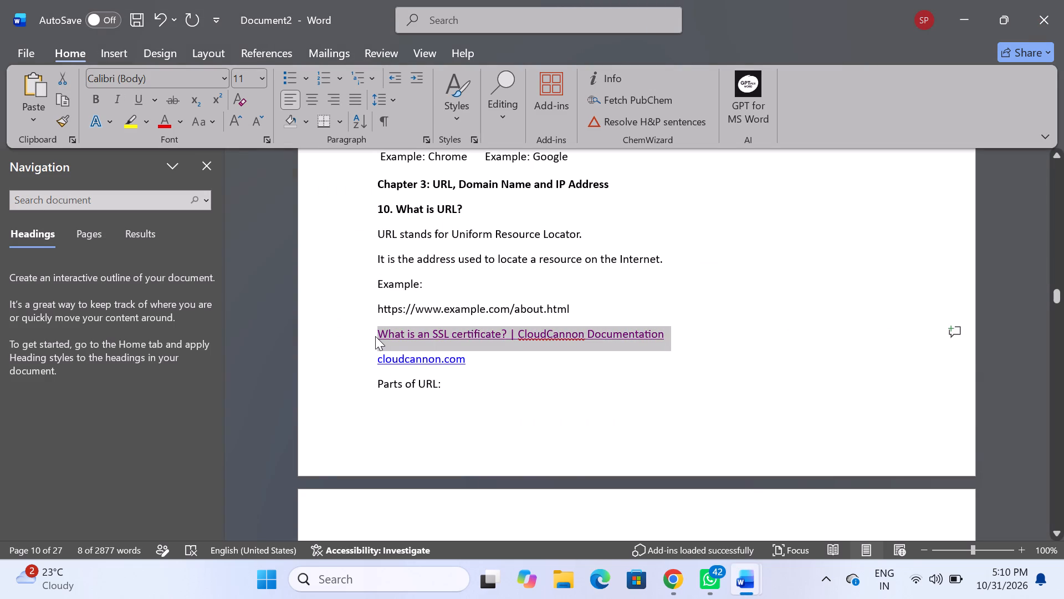
pyautogui.hotkey('ctrl', 'v')
pyautogui.click(375, 336)
# Open the cloudcannon.com link below the URL diagram to check its target, and close the page.
pyautogui.scroll(-2, 375, 336)
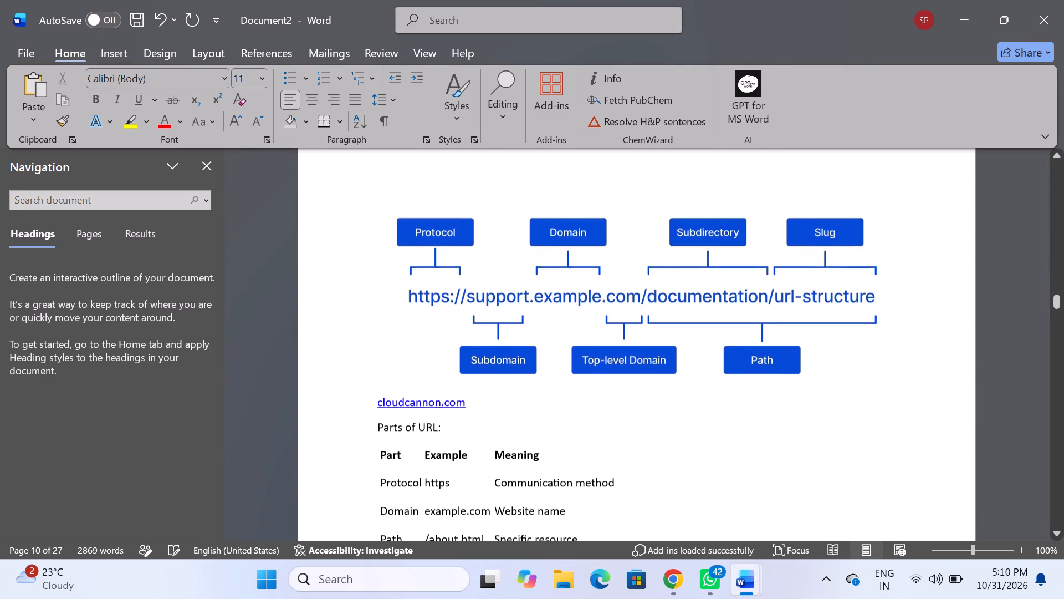
pyautogui.keyDown('ctrl'); pyautogui.click(420, 406); pyautogui.keyUp('ctrl')
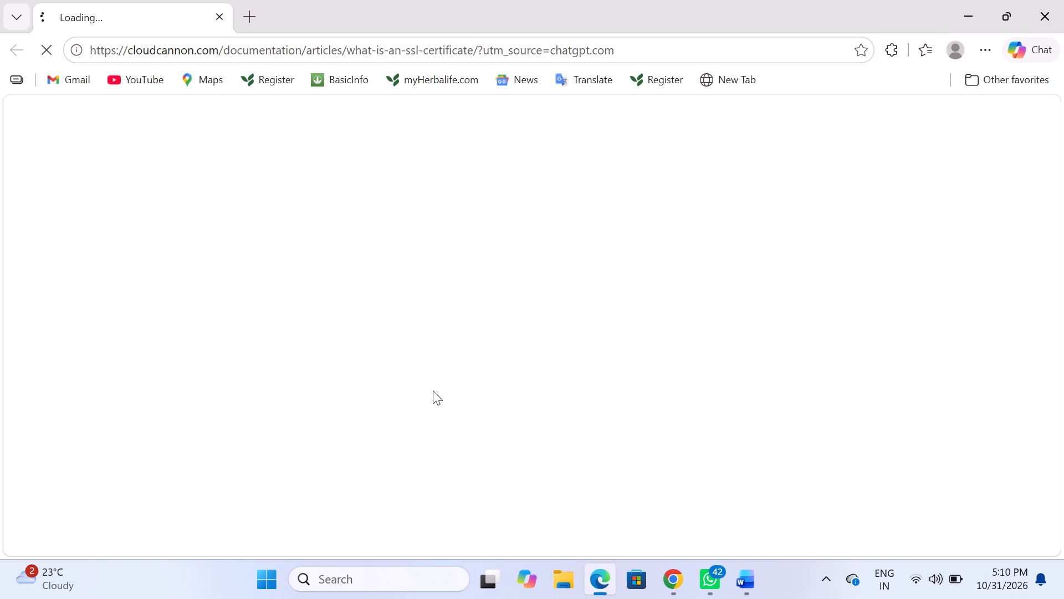
pyautogui.click(1063, 0)
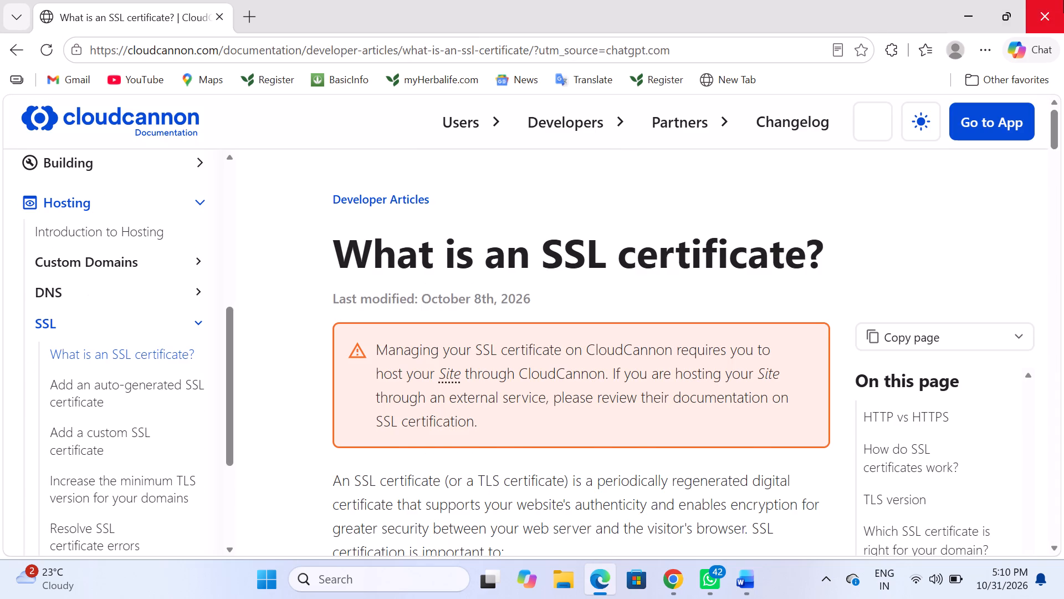
# Replace the "IPv4 vs IPv6: Why It's Time to Transition" Medium link in section 11 with a copy of its linked comparison image.
pyautogui.scroll(-3, 484, 415)
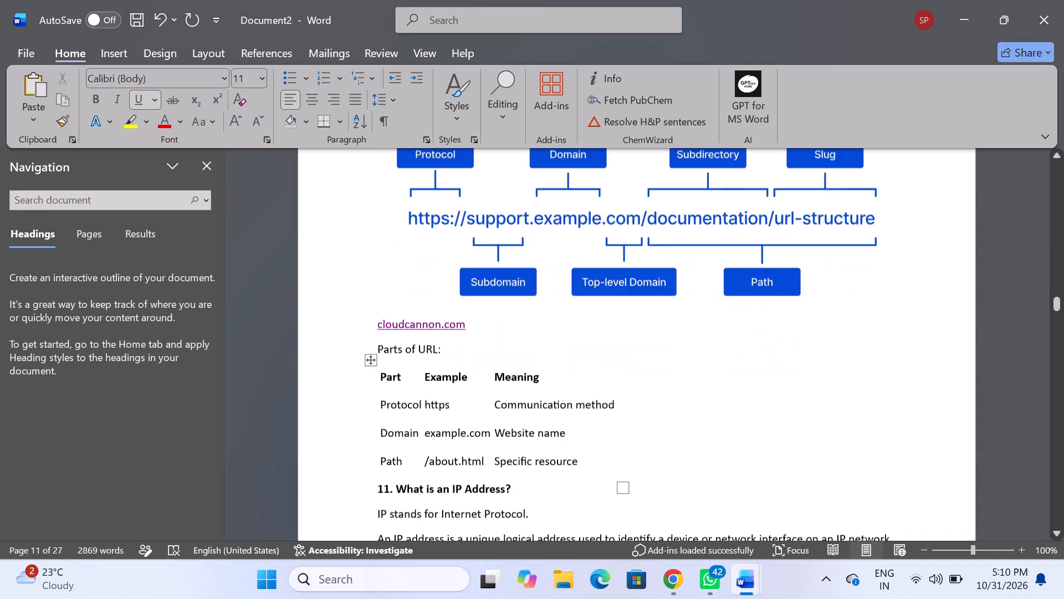
pyautogui.scroll(-5, 484, 415)
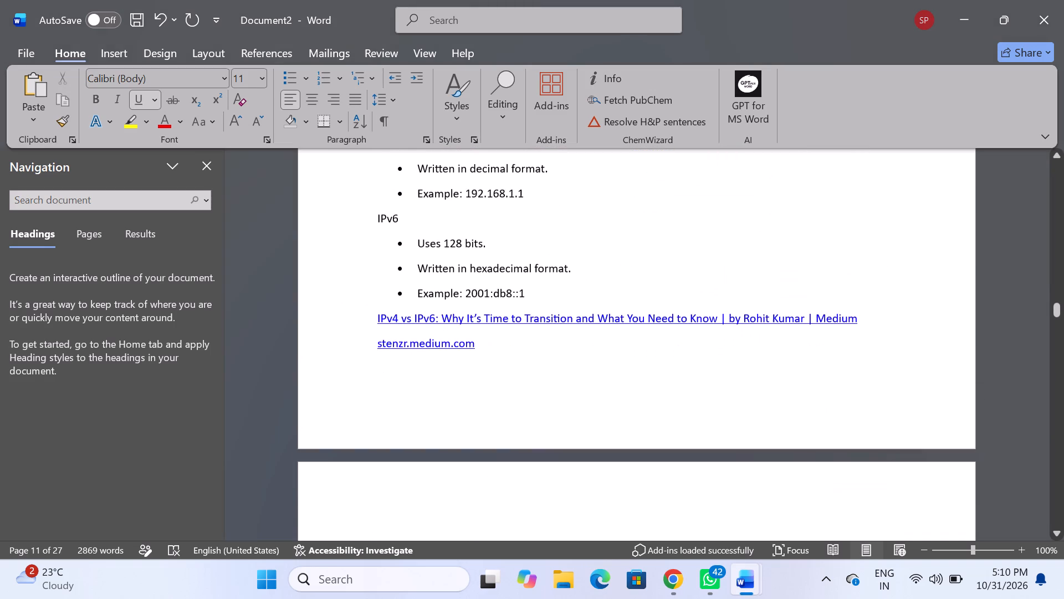
pyautogui.keyDown('ctrl'); pyautogui.click(428, 308); pyautogui.keyUp('ctrl')
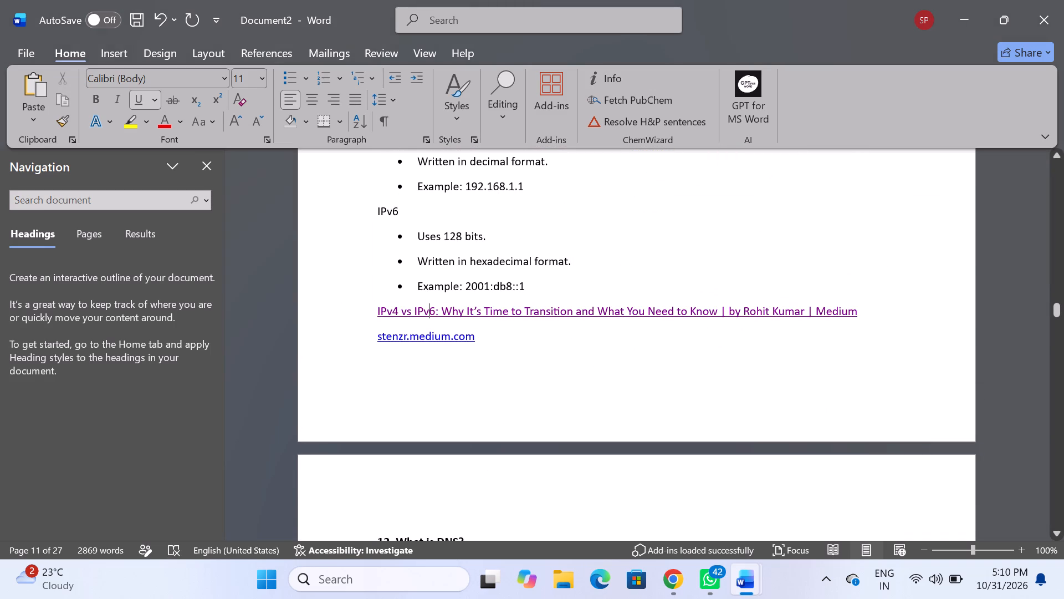
pyautogui.rightClick(497, 255)
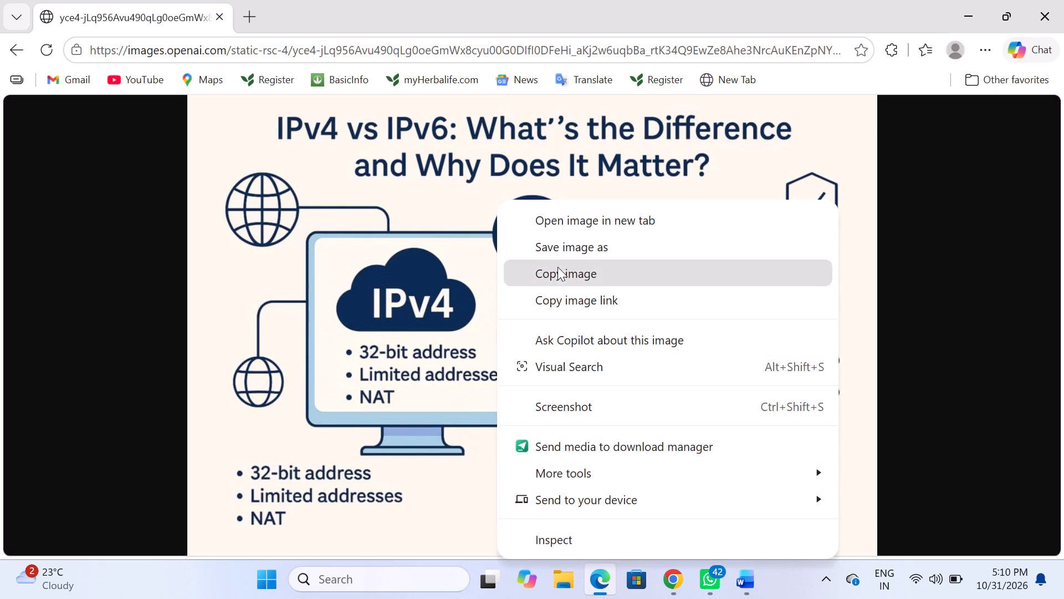
pyautogui.click(556, 275)
pyautogui.click(1063, 0)
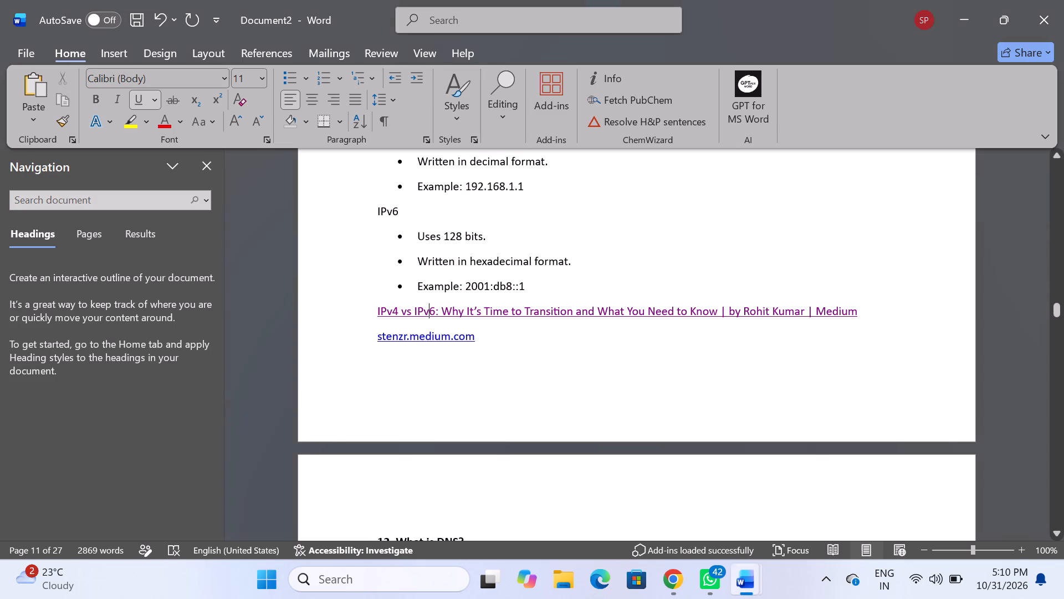
pyautogui.doubleClick(369, 313)
pyautogui.moveTo(369, 313); pyautogui.dragTo(822, 311)
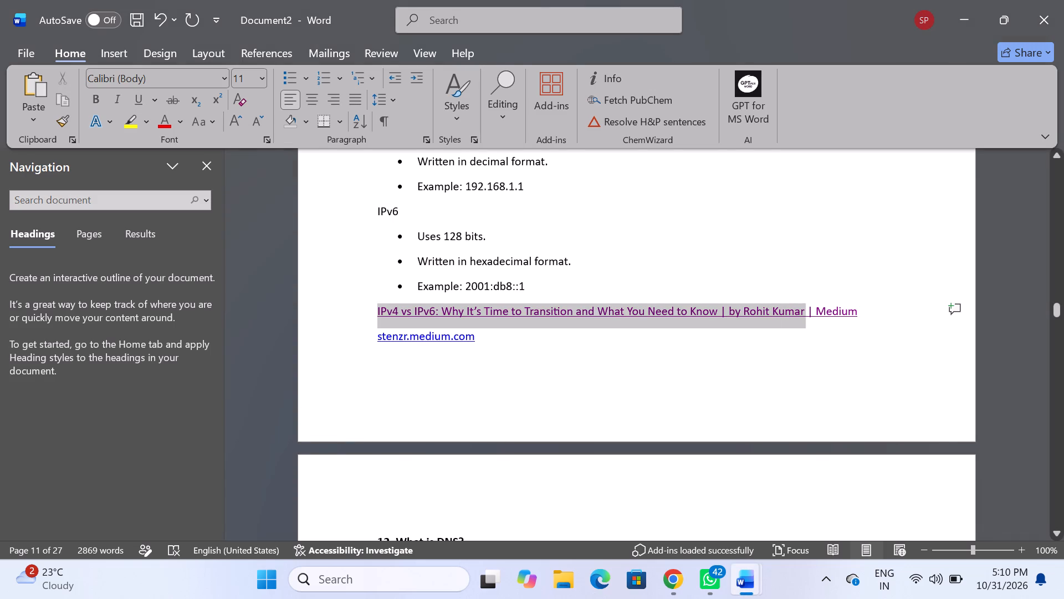
pyautogui.moveTo(822, 311); pyautogui.dragTo(878, 311)
pyautogui.hotkey('ctrl', 'v')
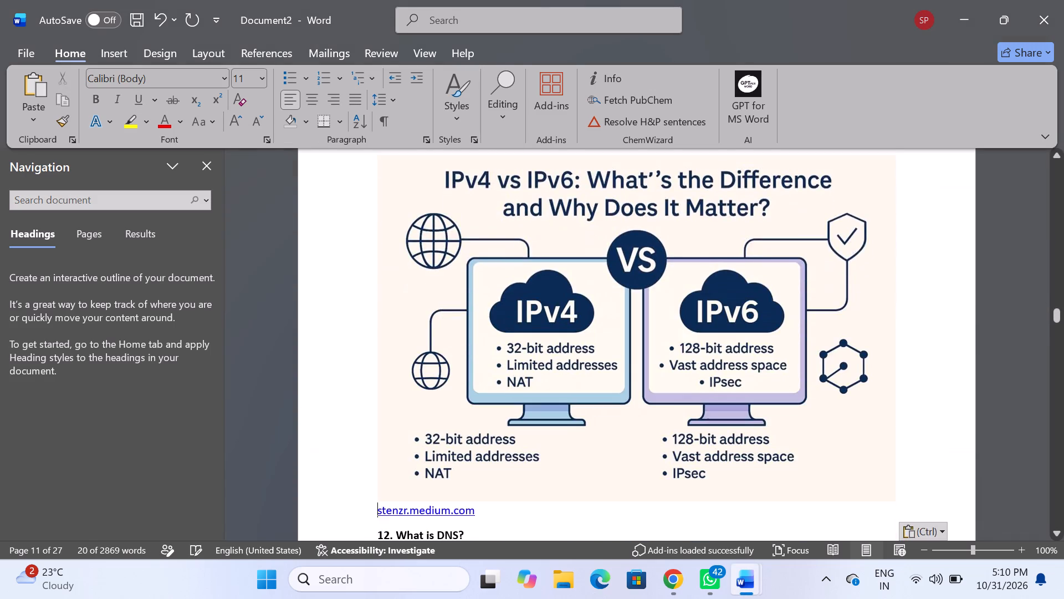
# Replace the "Top services provided by internet | PPTX" link in section 13 with a copy of its linked slide image.
pyautogui.scroll(-4, 878, 311)
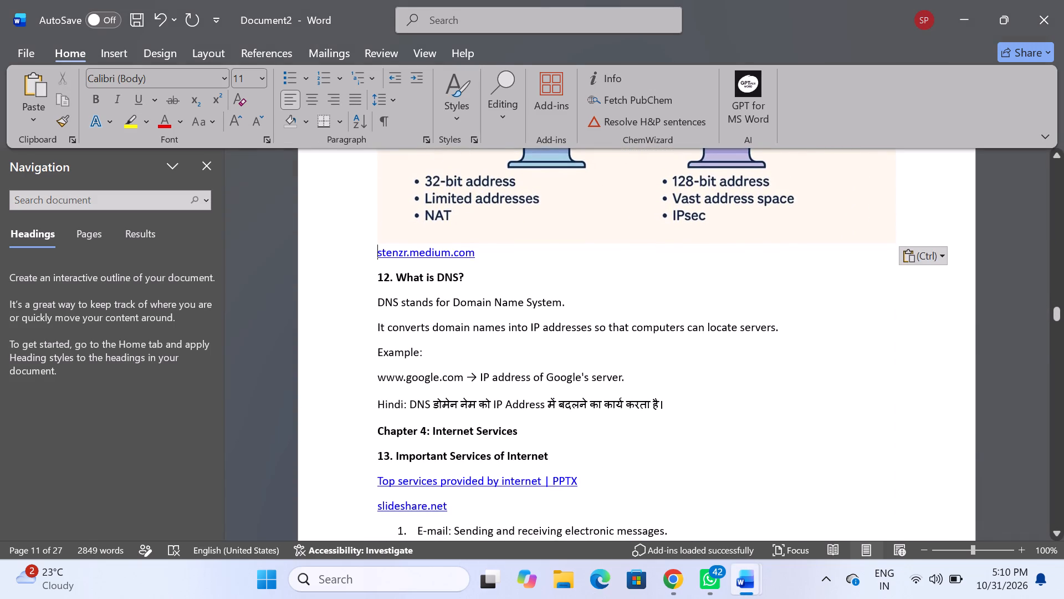
pyautogui.scroll(-2, 497, 266)
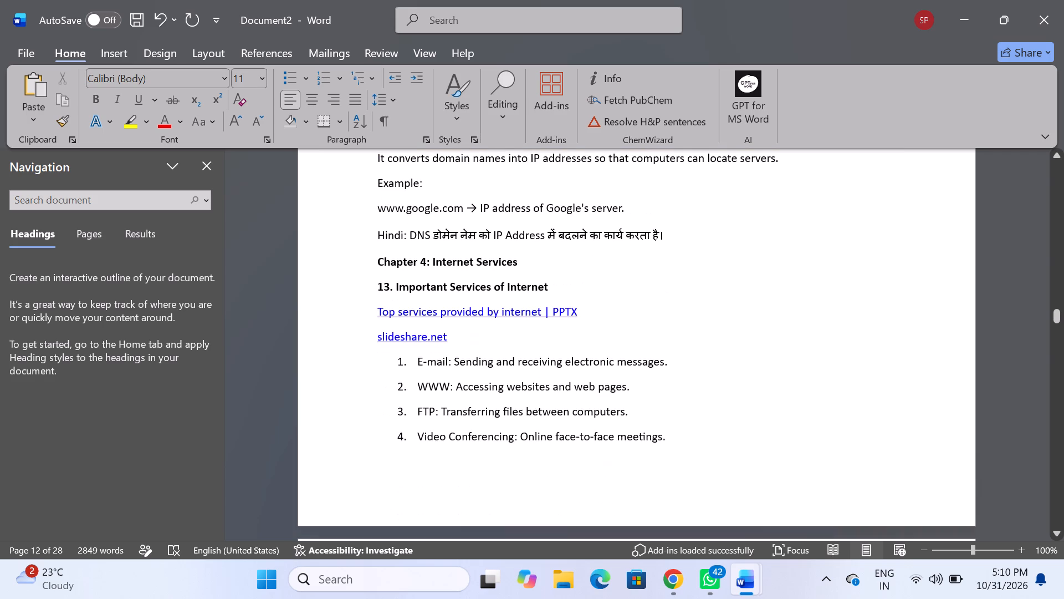
pyautogui.keyDown('ctrl'); pyautogui.click(490, 317); pyautogui.keyUp('ctrl')
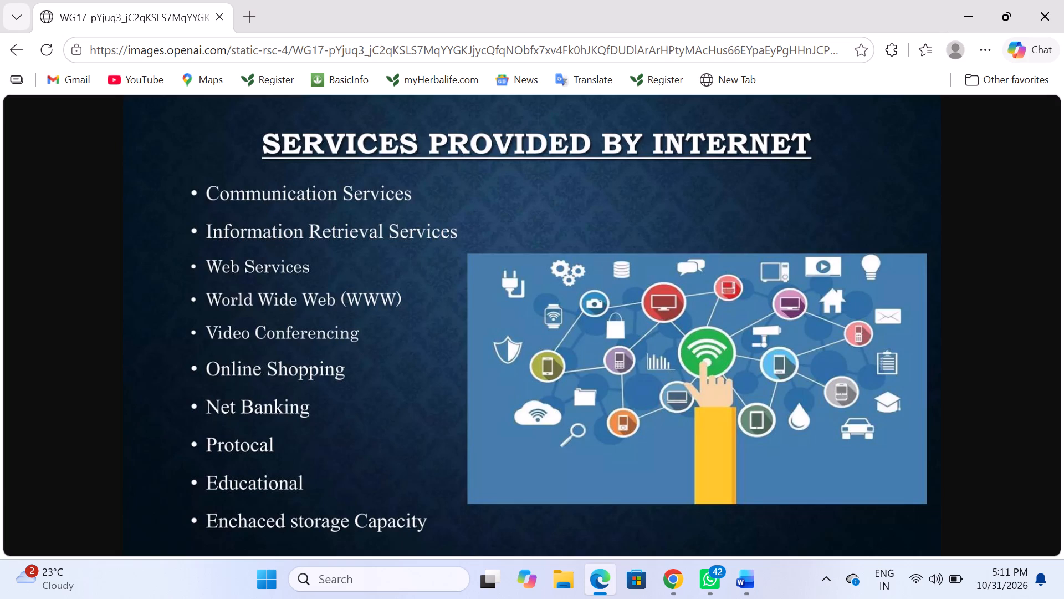
pyautogui.rightClick(522, 229)
pyautogui.click(602, 277)
pyautogui.click(1040, 1)
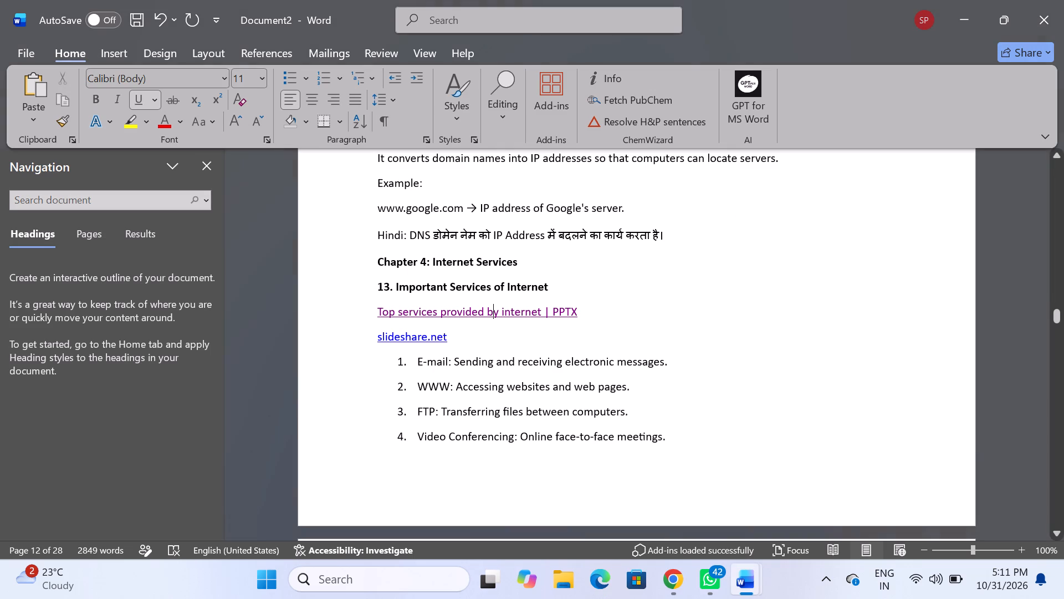
pyautogui.moveTo(584, 309); pyautogui.dragTo(363, 312)
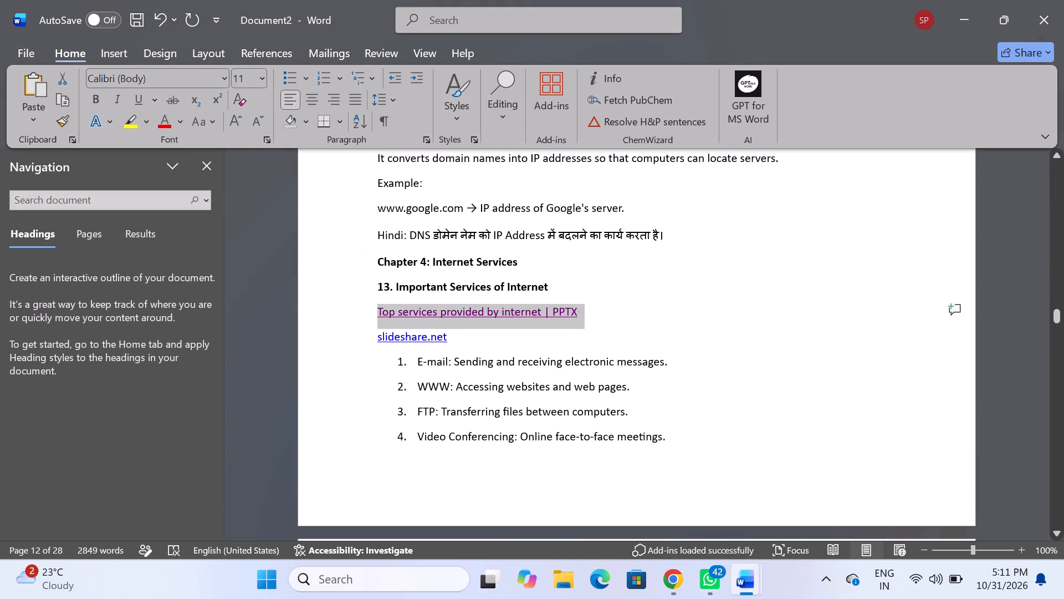
pyautogui.hotkey('ctrl', 'v')
pyautogui.scroll(-5, 363, 312)
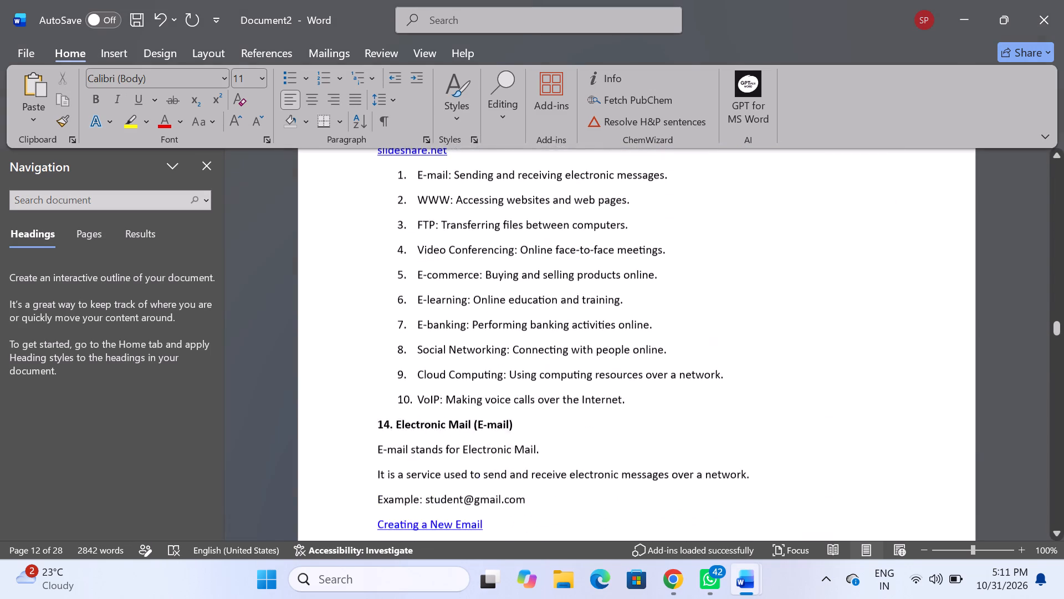
# Replace the "Creating a New Email" link in section 14 with a copy of its linked email compose window image.
pyautogui.scroll(-2, 363, 312)
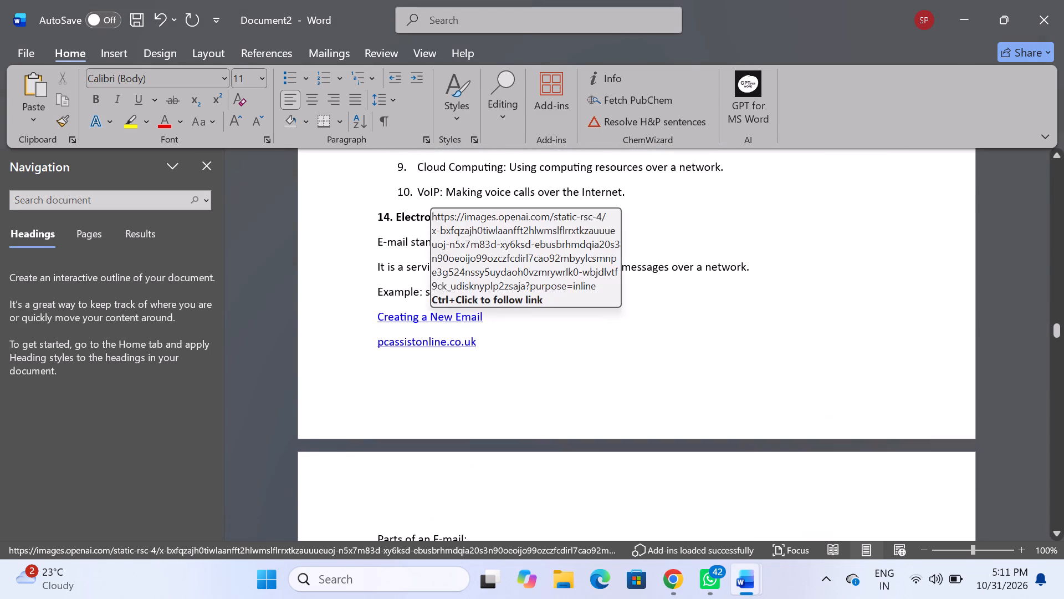
pyautogui.keyDown('ctrl'); pyautogui.click(424, 317); pyautogui.keyUp('ctrl')
pyautogui.rightClick(507, 222)
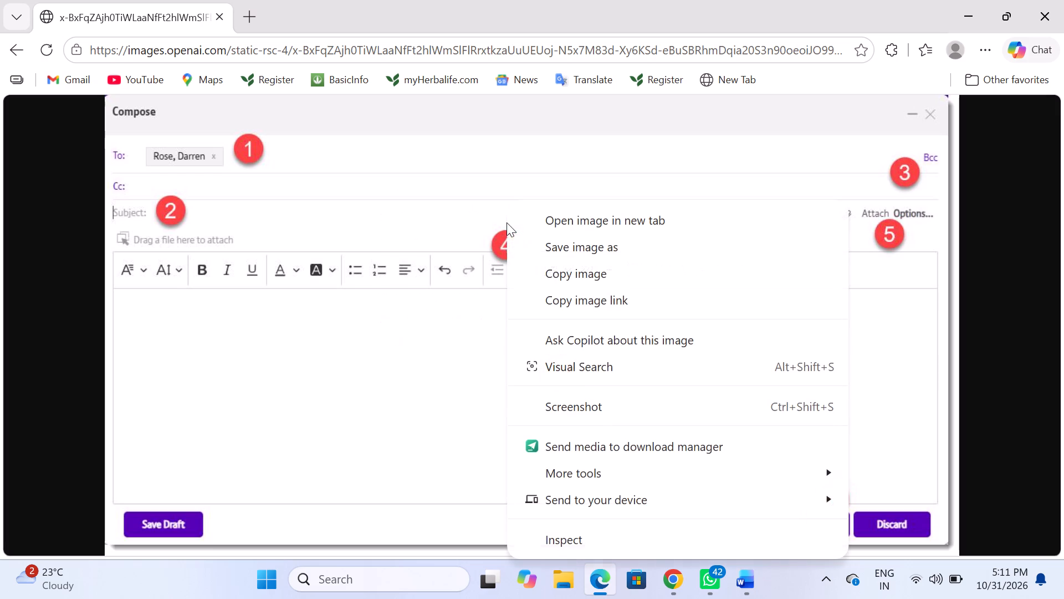
pyautogui.click(592, 271)
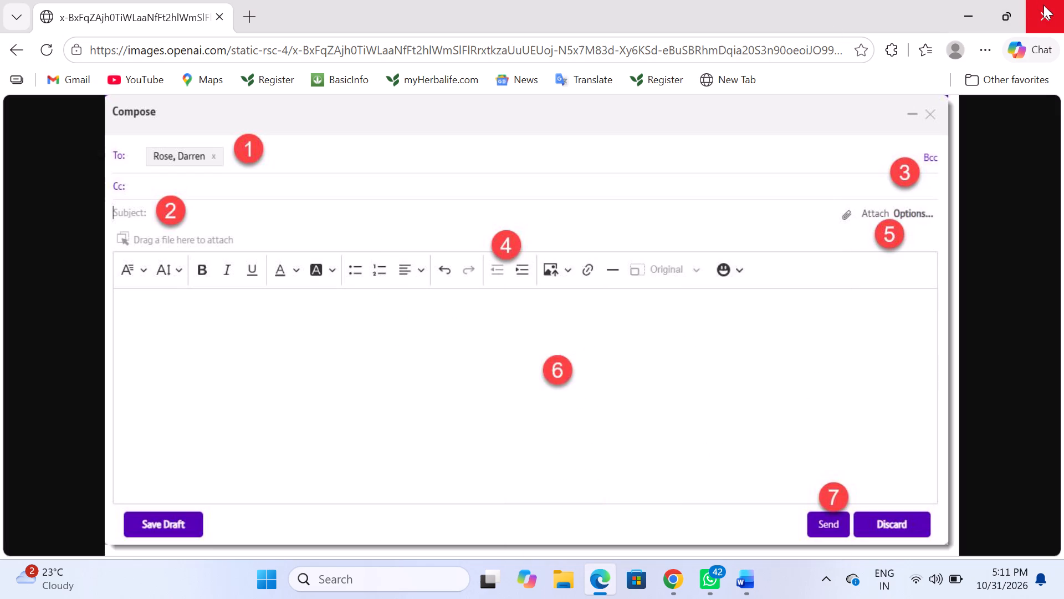
pyautogui.click(1043, 5)
pyautogui.moveTo(498, 314); pyautogui.dragTo(408, 315)
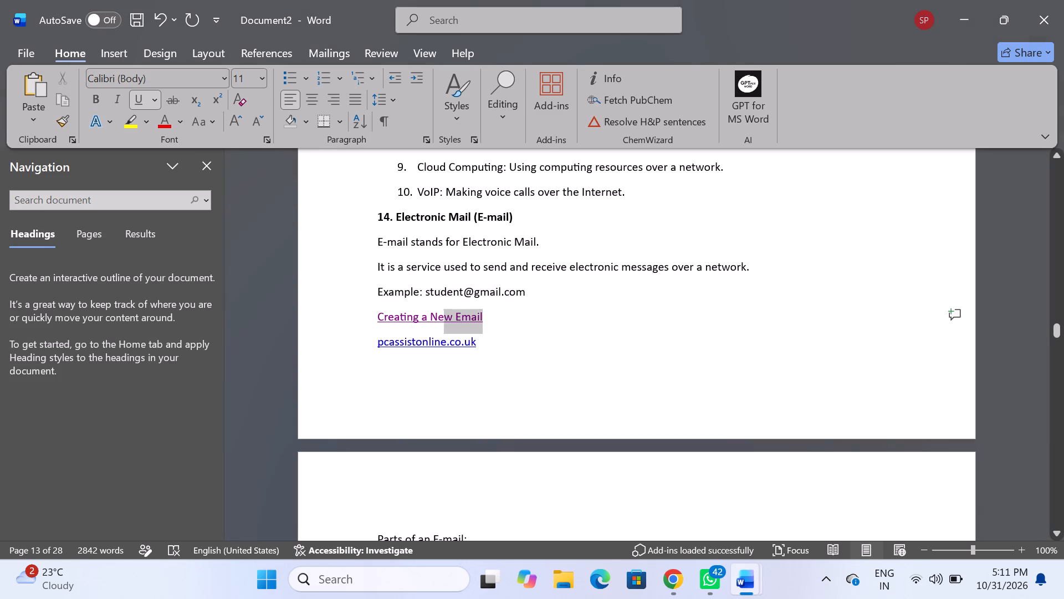
pyautogui.moveTo(408, 315); pyautogui.dragTo(367, 316)
pyautogui.hotkey('ctrl', 'v')
# Replace the pcassistonline.co.uk link above "Parts of an E-mail" with a copy of the compose window image from its linked page.
pyautogui.scroll(-1, 367, 316)
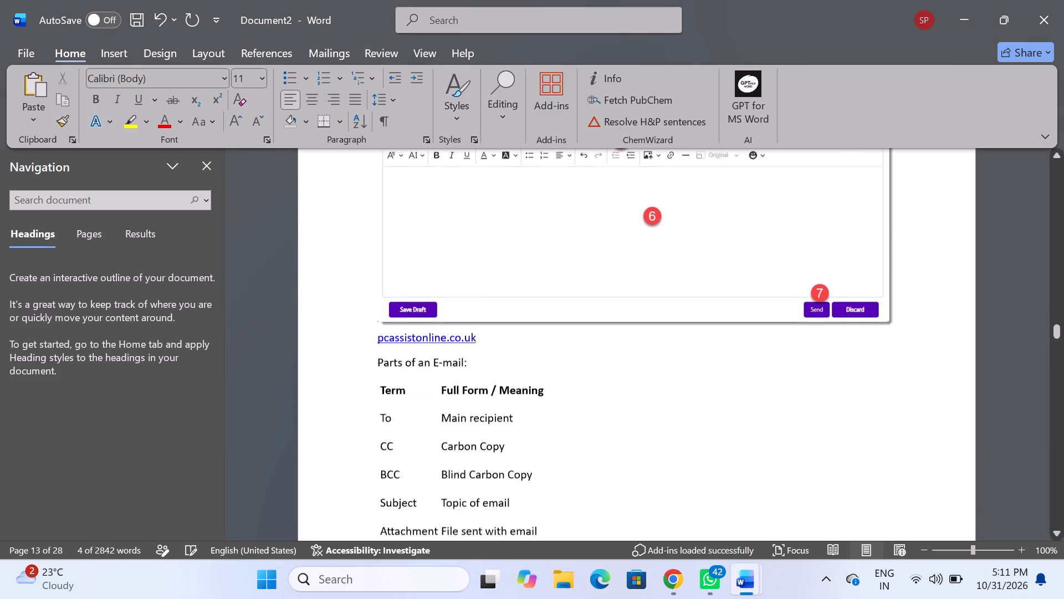
pyautogui.scroll(-1, 367, 316)
pyautogui.keyDown('ctrl'); pyautogui.click(445, 299); pyautogui.keyUp('ctrl')
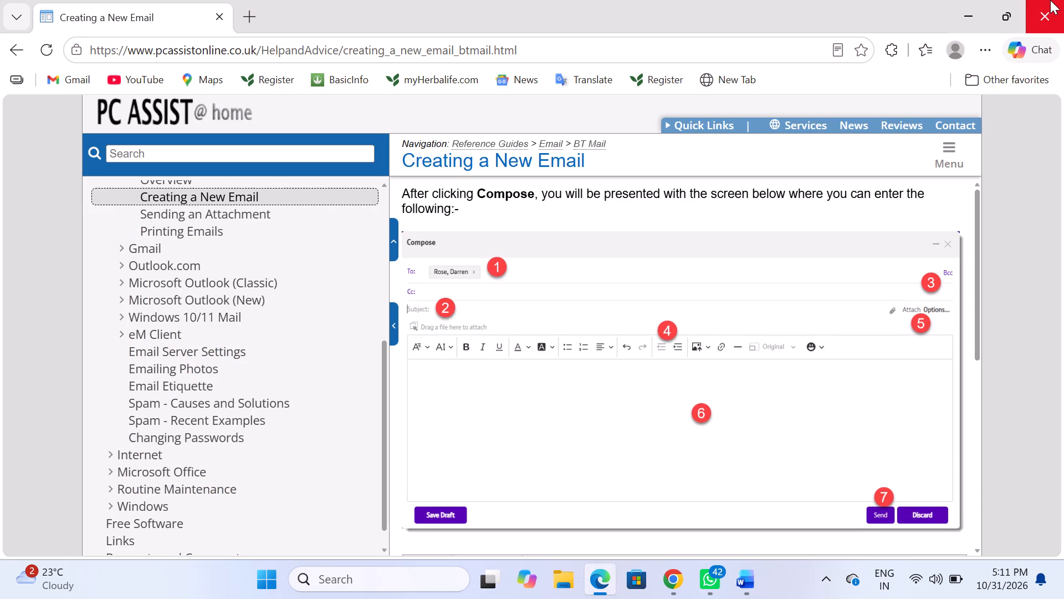
pyautogui.rightClick(535, 276)
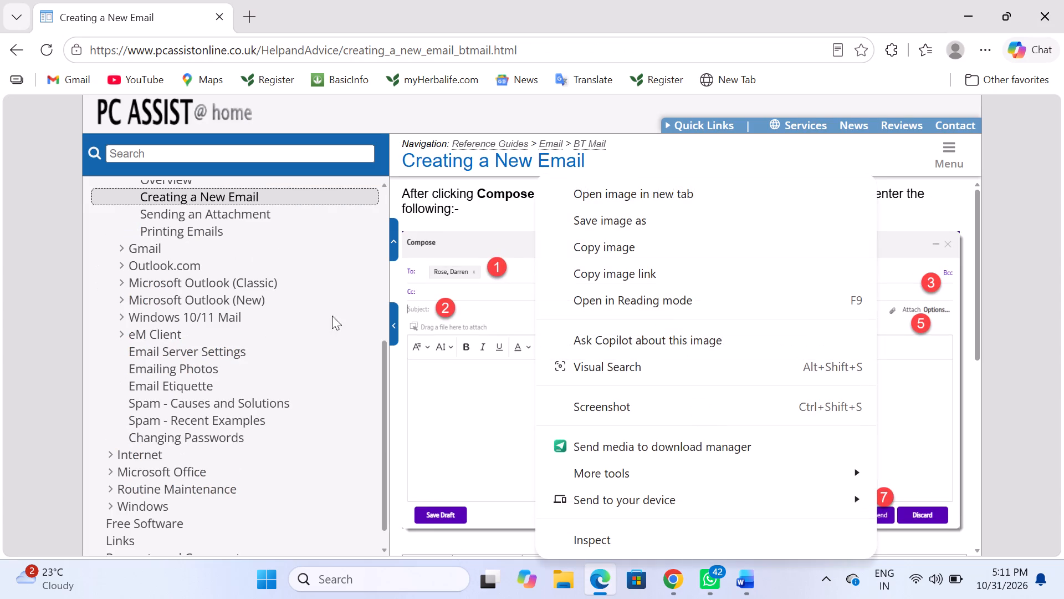
pyautogui.click(610, 271)
pyautogui.rightClick(654, 221)
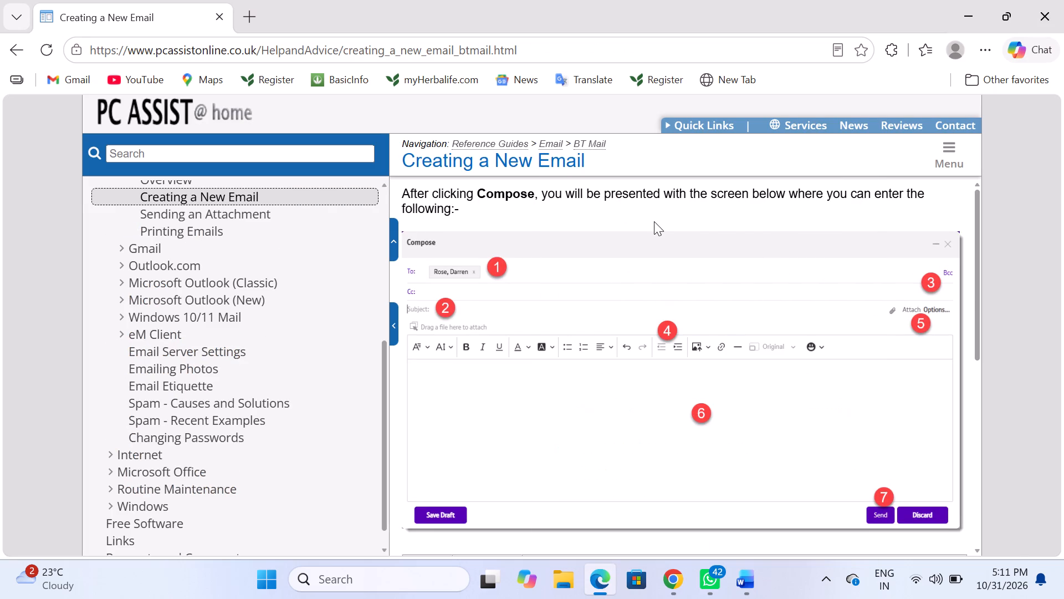
pyautogui.click(630, 268)
pyautogui.rightClick(630, 268)
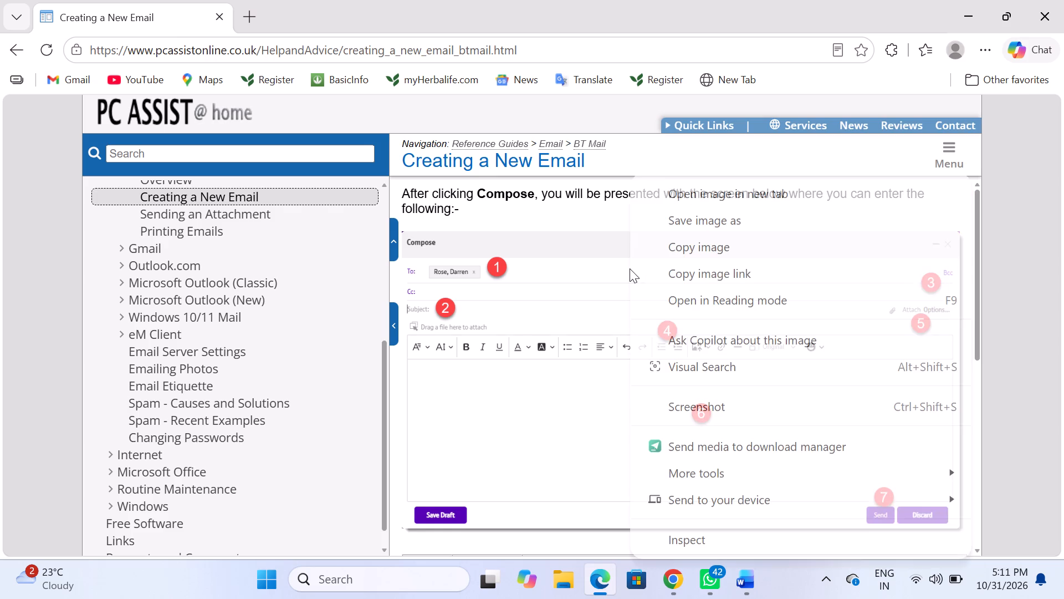
pyautogui.click(687, 253)
pyautogui.click(965, 0)
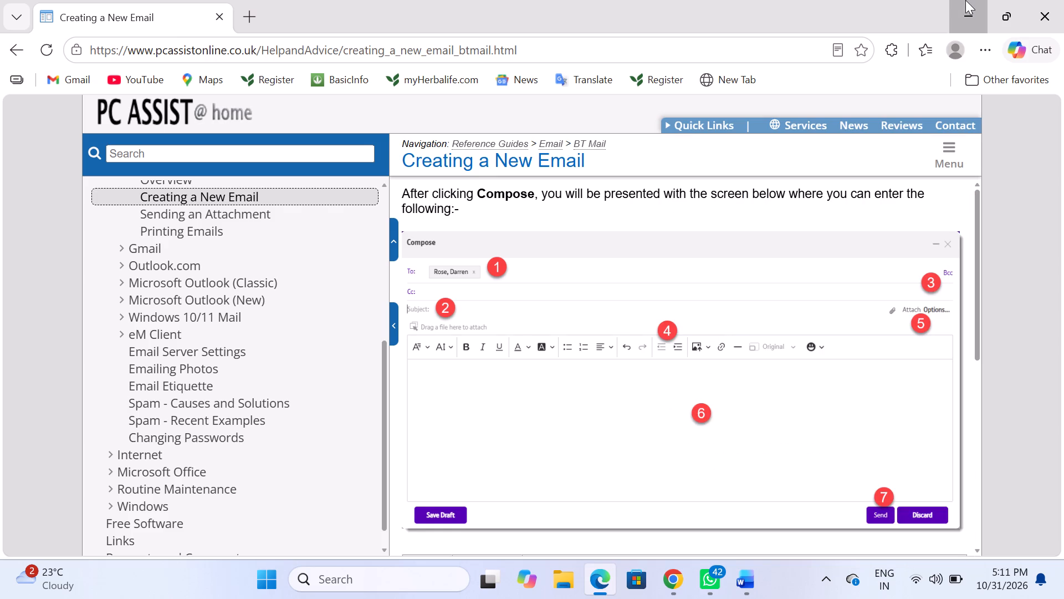
pyautogui.moveTo(524, 301); pyautogui.dragTo(366, 301)
pyautogui.hotkey('ctrl', 'v')
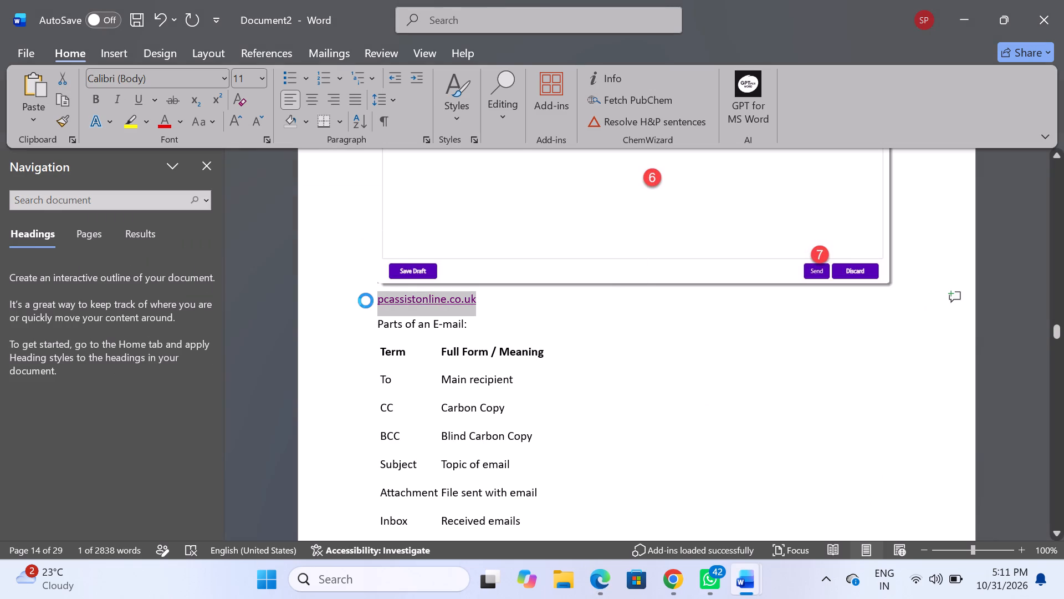
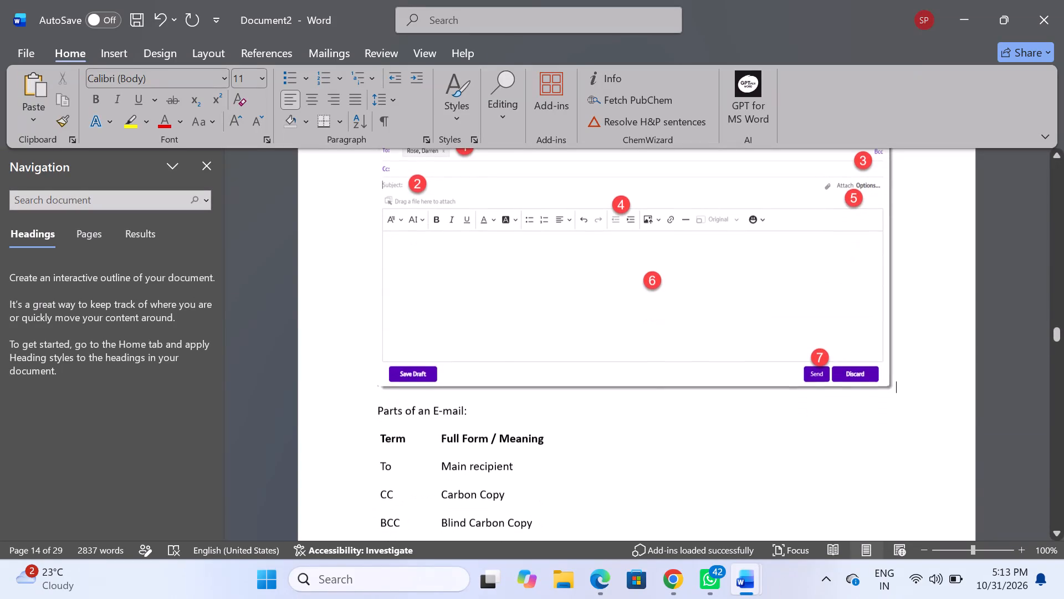
# Replace the "TCP/IP Layer Reference - RouterHax" link in section 18 with a copy of its linked layer diagram image.
pyautogui.scroll(-2, 534, 334)
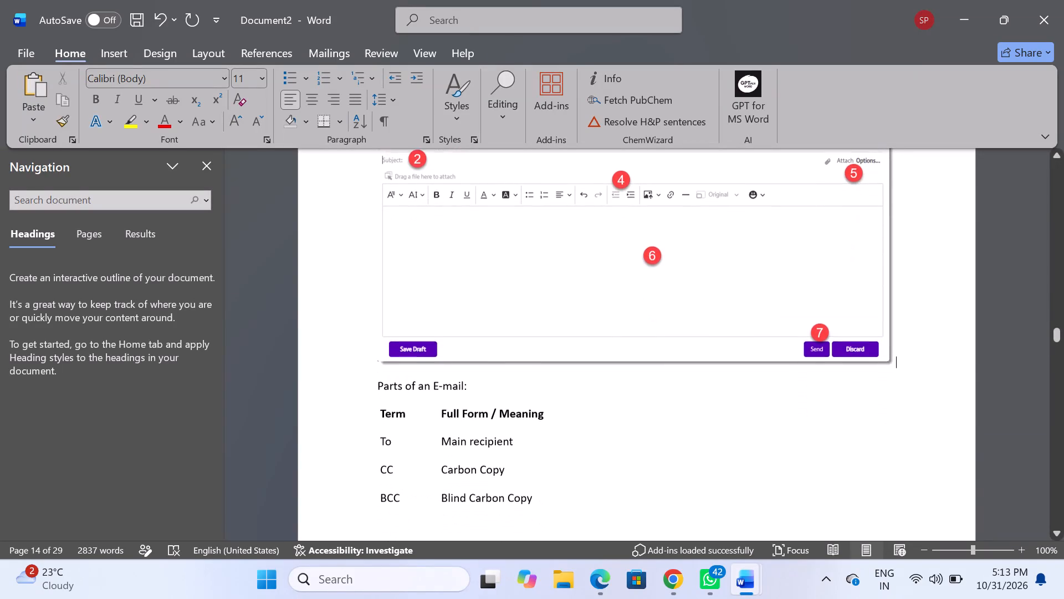
pyautogui.scroll(-9, 534, 334)
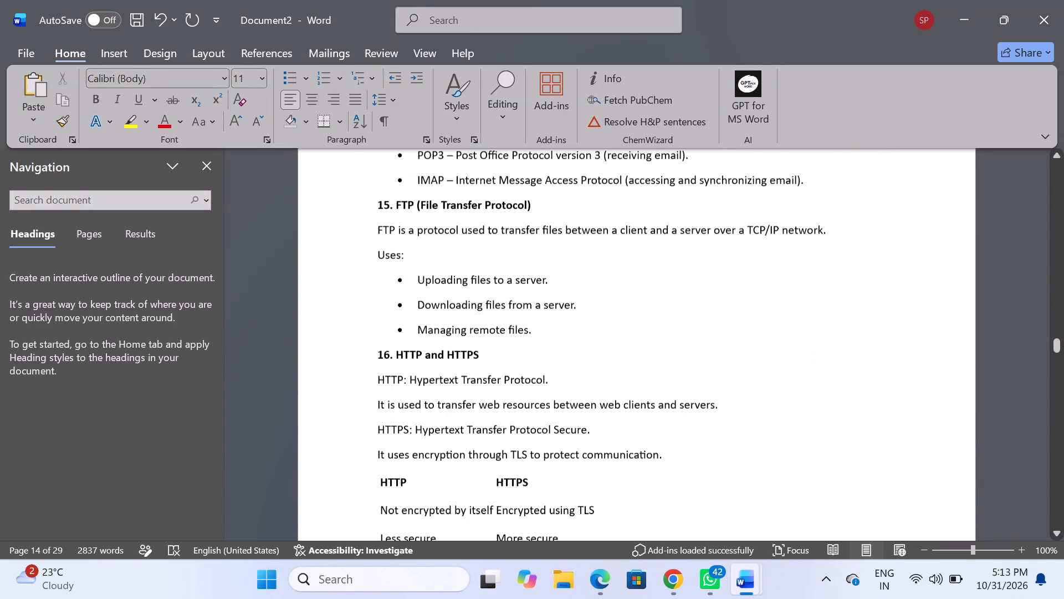
pyautogui.scroll(-14, 534, 334)
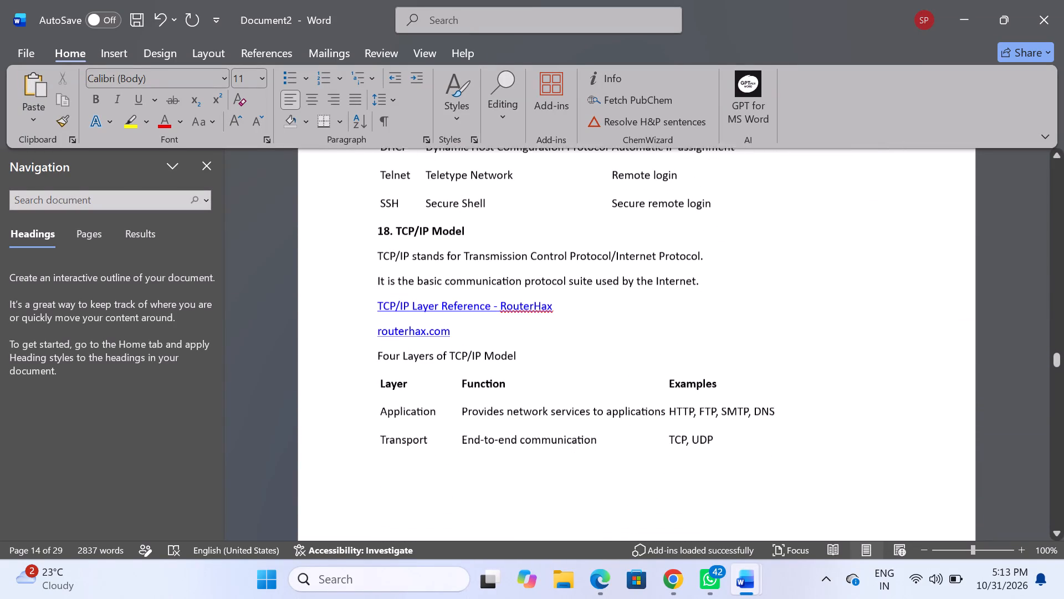
pyautogui.keyDown('ctrl'); pyautogui.click(522, 295); pyautogui.keyUp('ctrl')
pyautogui.rightClick(522, 295)
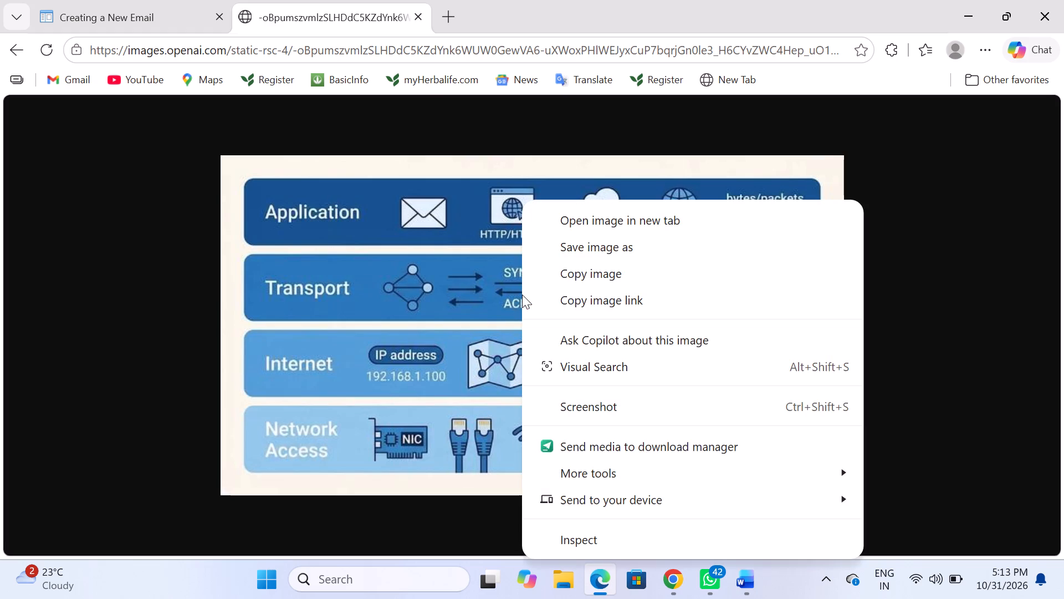
pyautogui.click(586, 279)
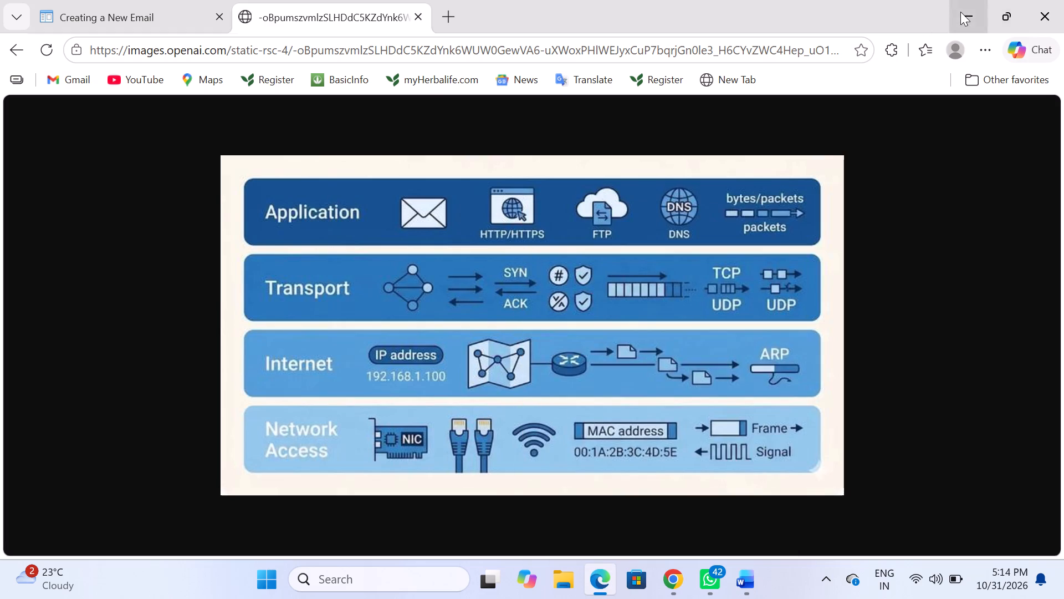
pyautogui.click(960, 12)
pyautogui.moveTo(561, 294); pyautogui.dragTo(374, 294)
pyautogui.hotkey('ctrl', 'v')
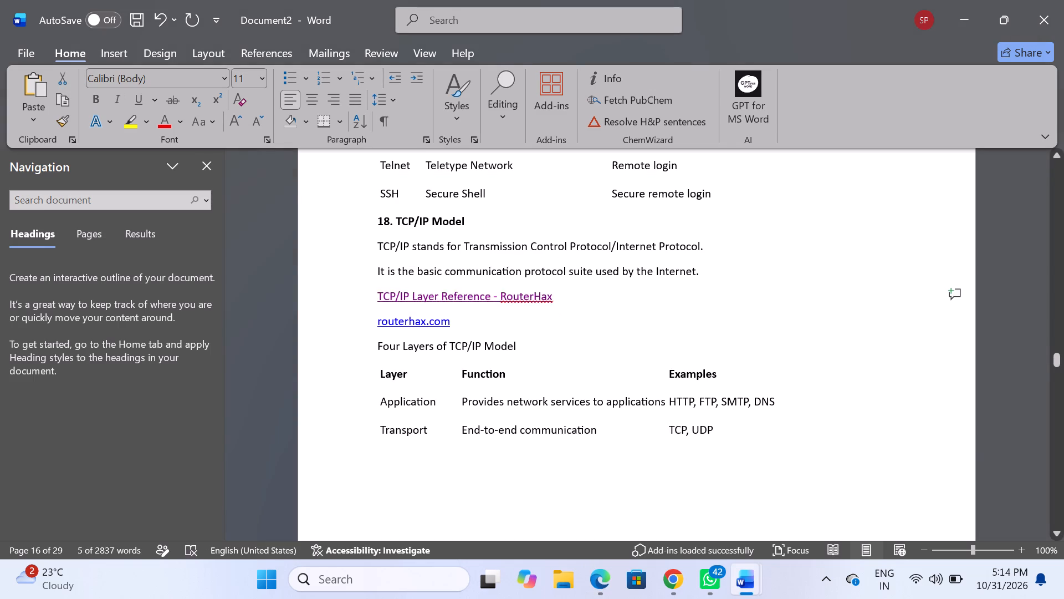
# Open the routerhax.com link in section 18 and check its web page for a usable image.
pyautogui.scroll(-2, 374, 294)
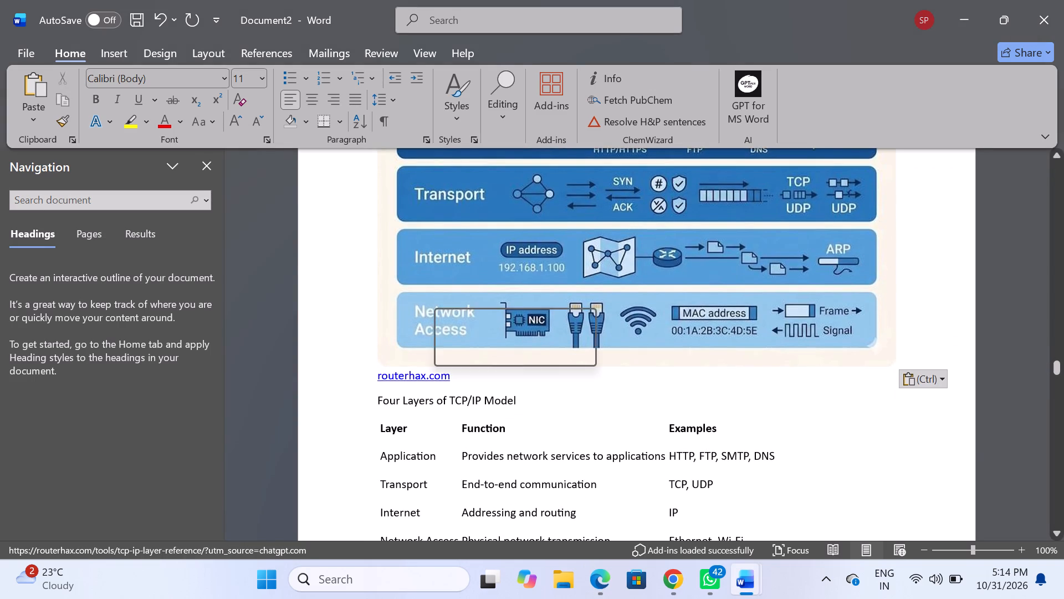
pyautogui.keyDown('ctrl'); pyautogui.click(421, 378); pyautogui.keyUp('ctrl')
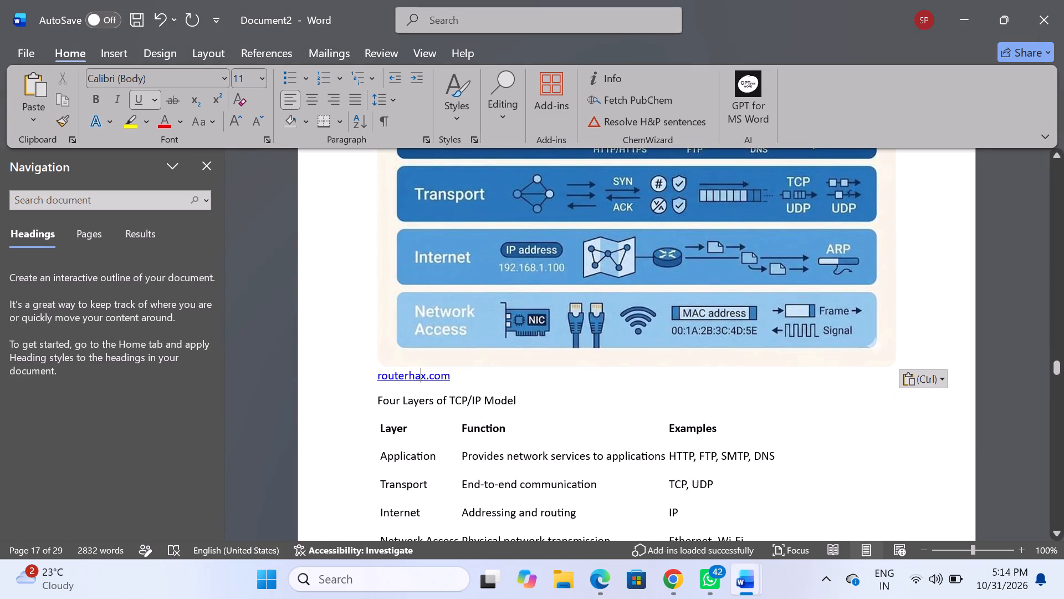
pyautogui.keyDown('ctrl'); pyautogui.click(429, 377); pyautogui.keyUp('ctrl')
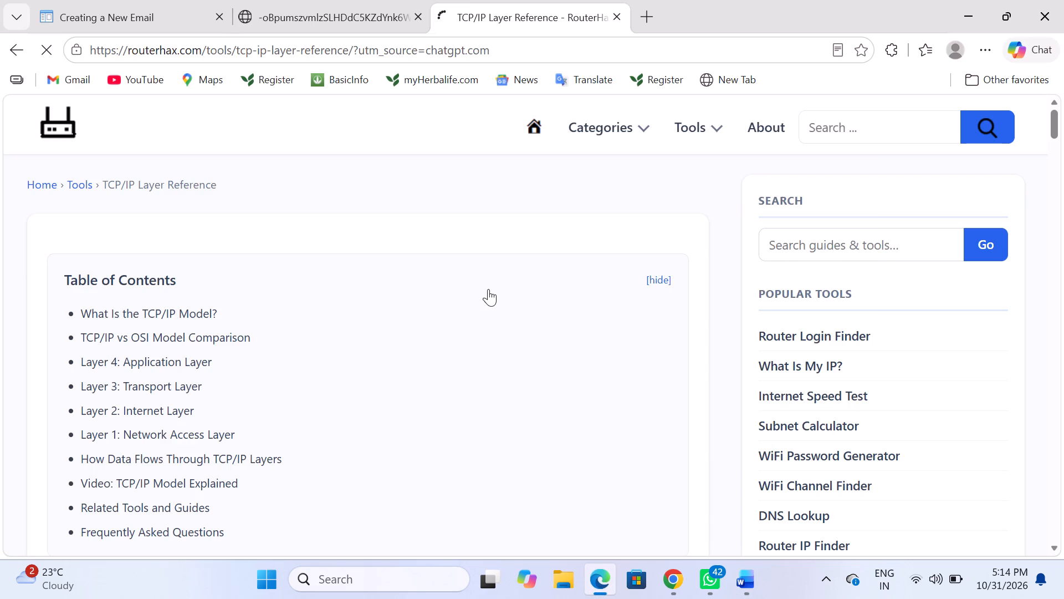
pyautogui.scroll(-2, 536, 317)
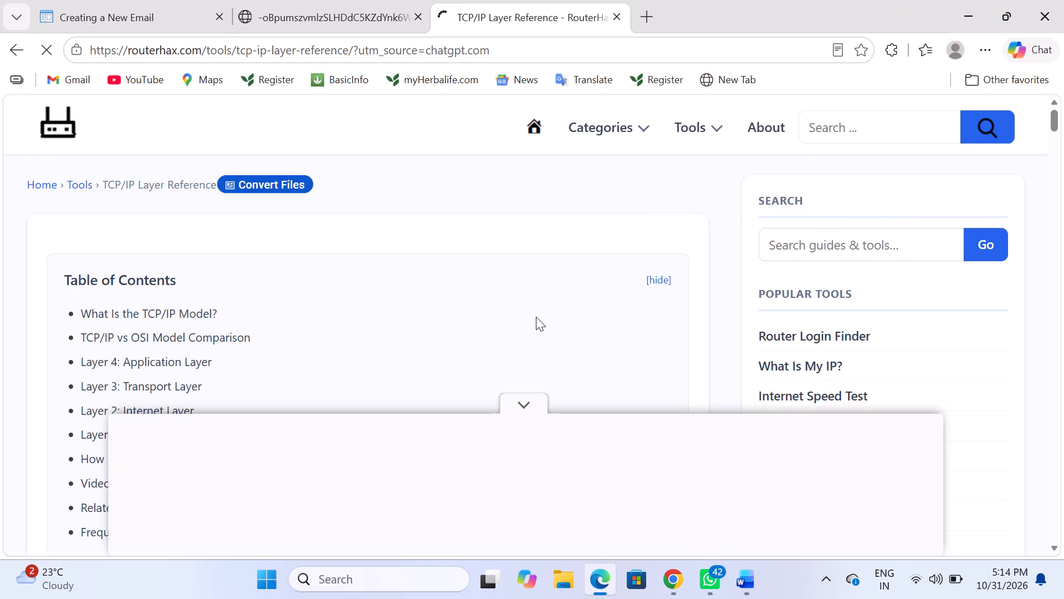
pyautogui.scroll(-1, 536, 317)
pyautogui.scroll(4, 536, 317)
pyautogui.click(971, 8)
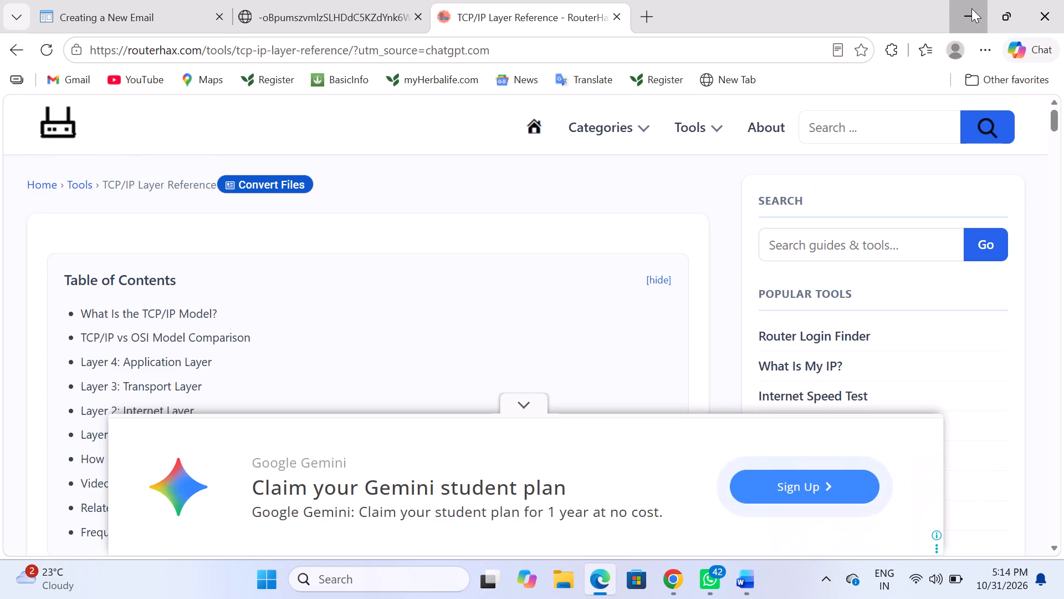
# Replace the "Infographic about 5 types of Internet connections" link in section 20 with a copy of its linked infographic image.
pyautogui.scroll(-9, 517, 385)
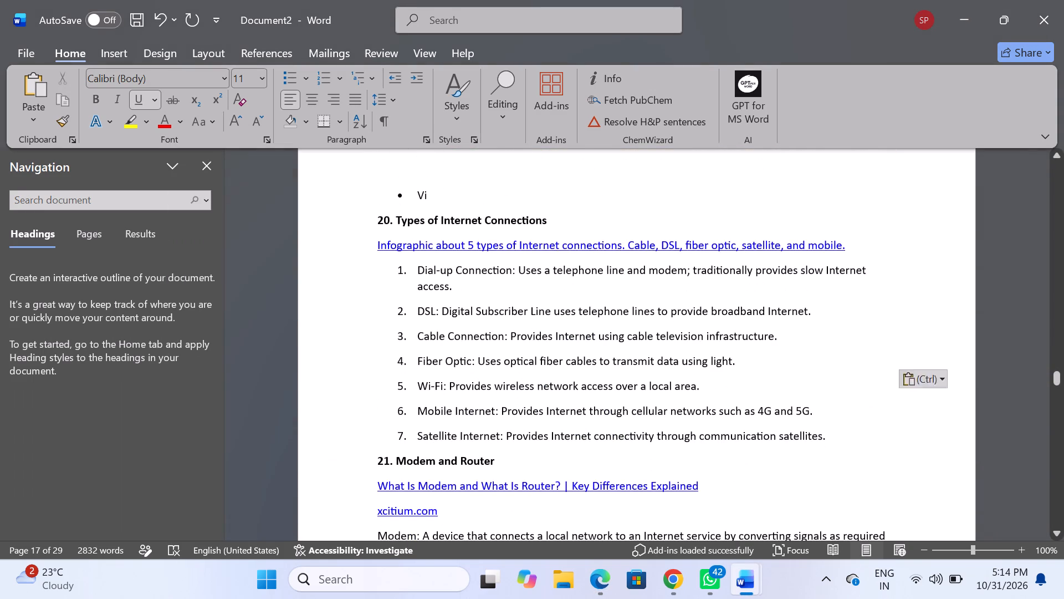
pyautogui.keyDown('ctrl'); pyautogui.click(608, 241); pyautogui.keyUp('ctrl')
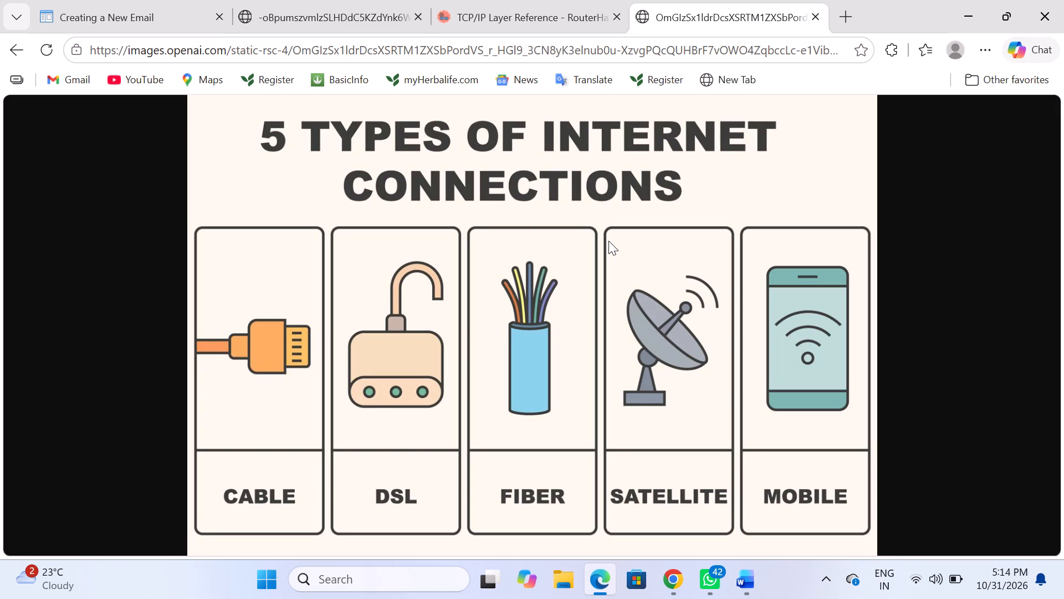
pyautogui.rightClick(539, 239)
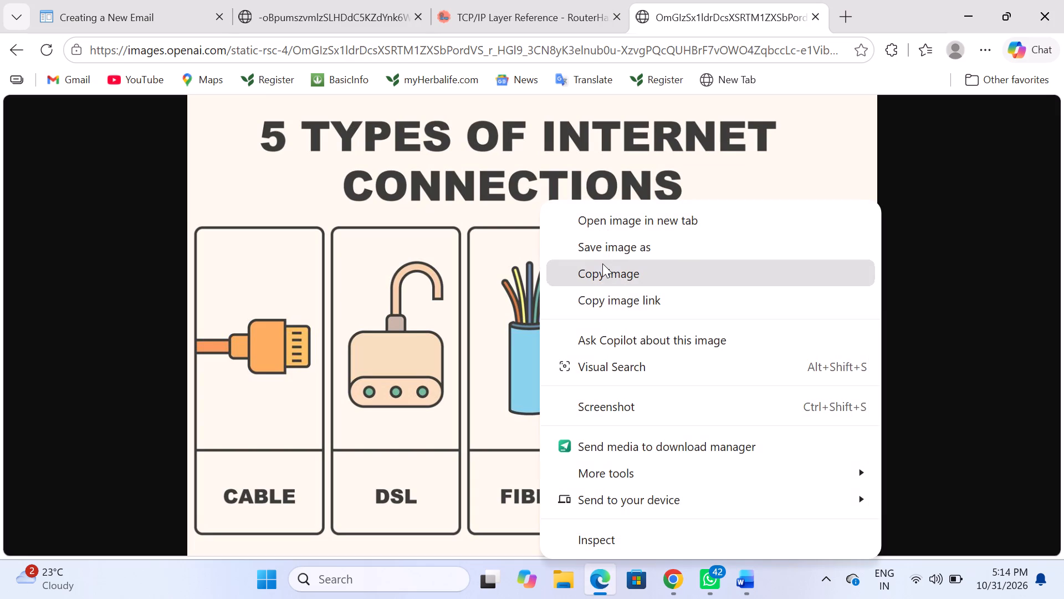
pyautogui.click(600, 267)
pyautogui.click(971, 0)
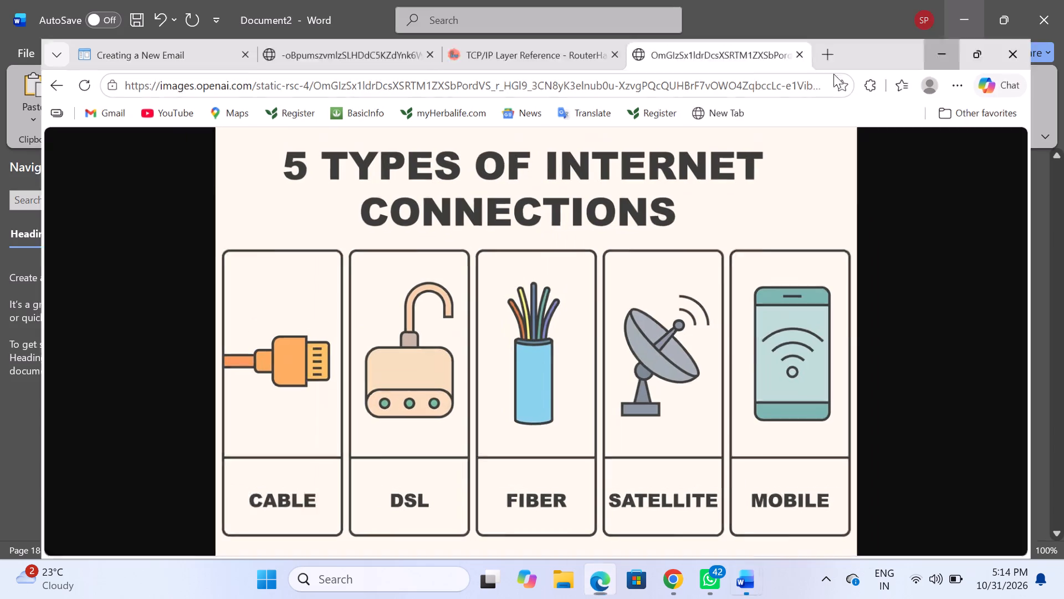
pyautogui.moveTo(855, 243); pyautogui.dragTo(780, 238)
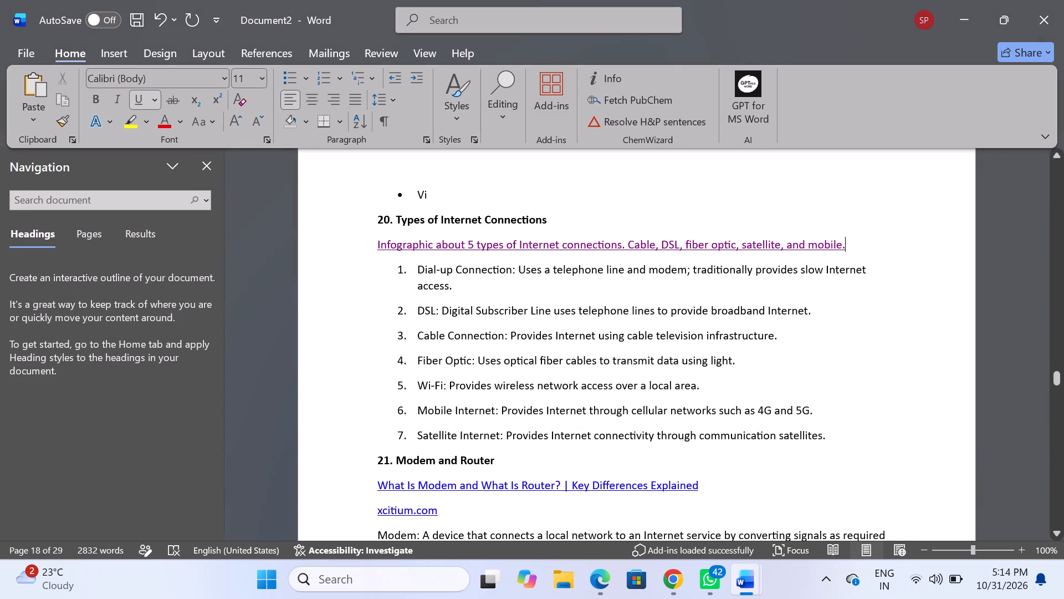
pyautogui.moveTo(780, 238); pyautogui.dragTo(372, 245)
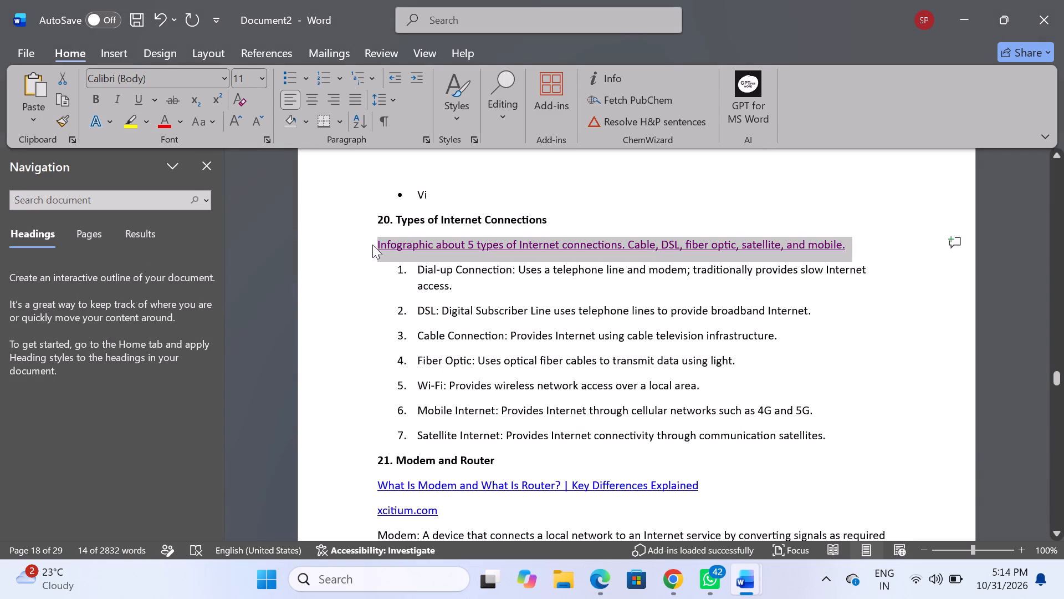
pyautogui.hotkey('ctrl', 'v')
# Replace the "What Is Modem and What Is Router? | Key Differences Explained" link in section 21 with a copy of its linked image.
pyautogui.scroll(-3, 372, 245)
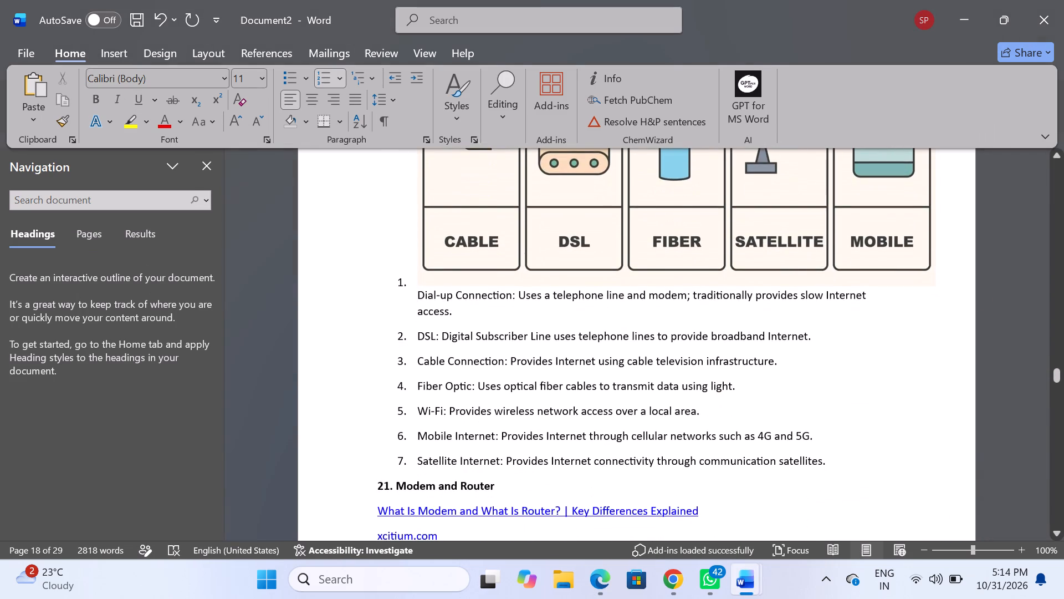
pyautogui.scroll(-2, 490, 301)
pyautogui.keyDown('ctrl'); pyautogui.click(509, 316); pyautogui.keyUp('ctrl')
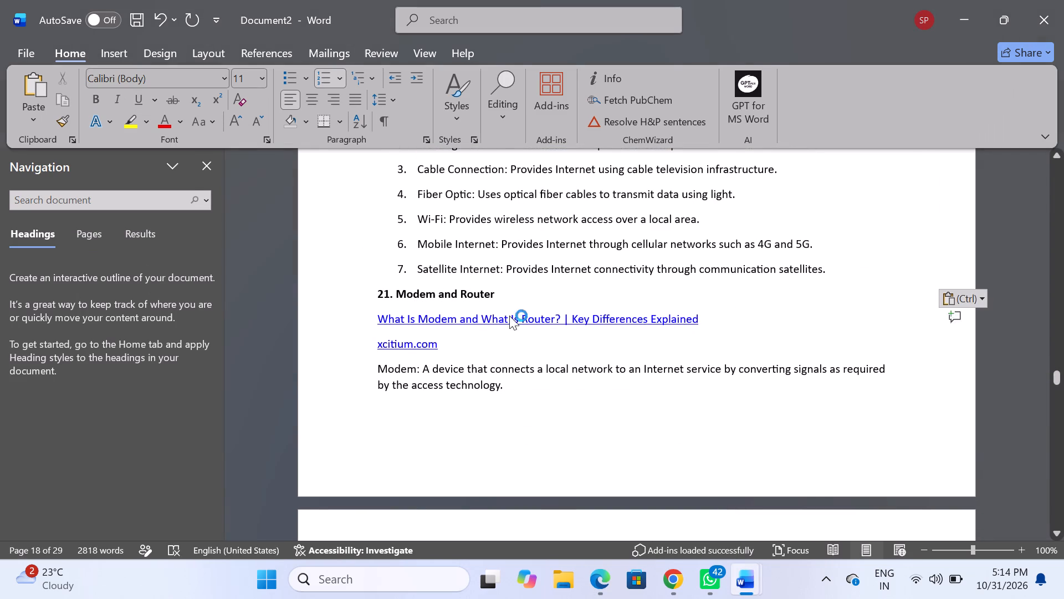
pyautogui.rightClick(509, 316)
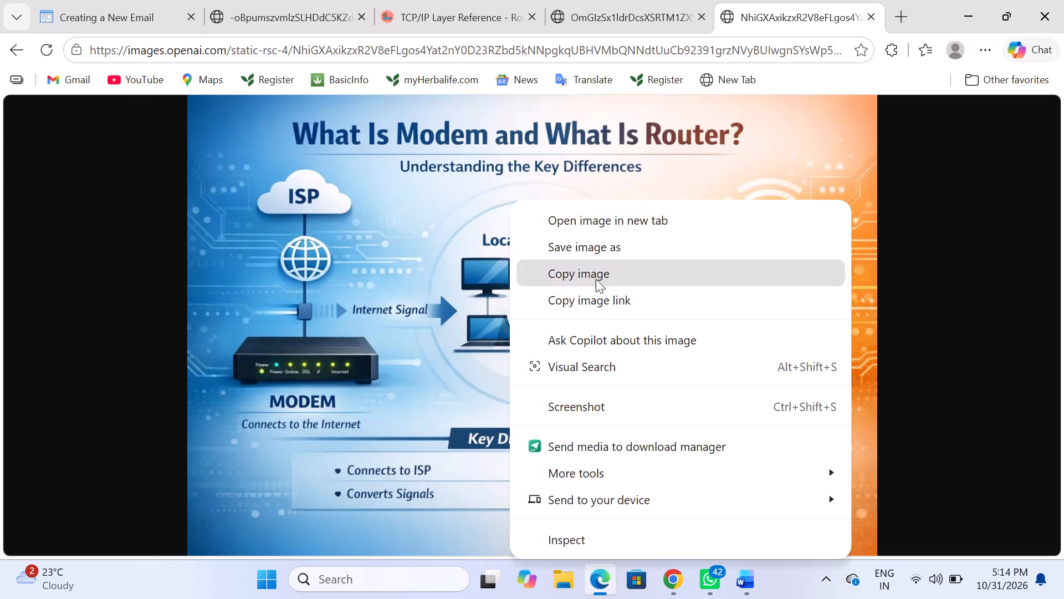
pyautogui.click(602, 275)
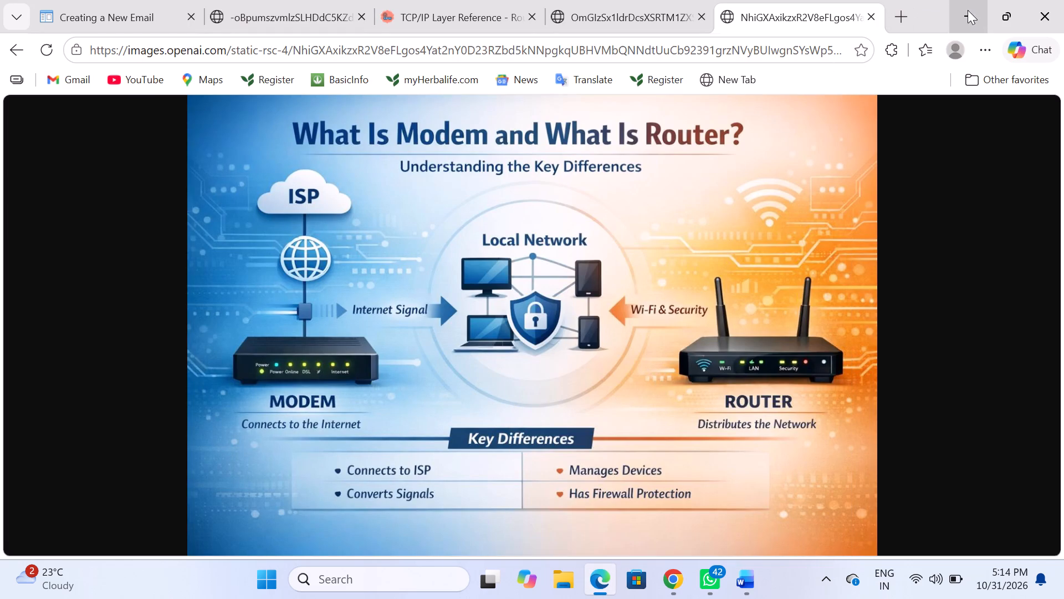
pyautogui.click(968, 10)
pyautogui.moveTo(705, 314); pyautogui.dragTo(369, 323)
pyautogui.hotkey('ctrl', 'v')
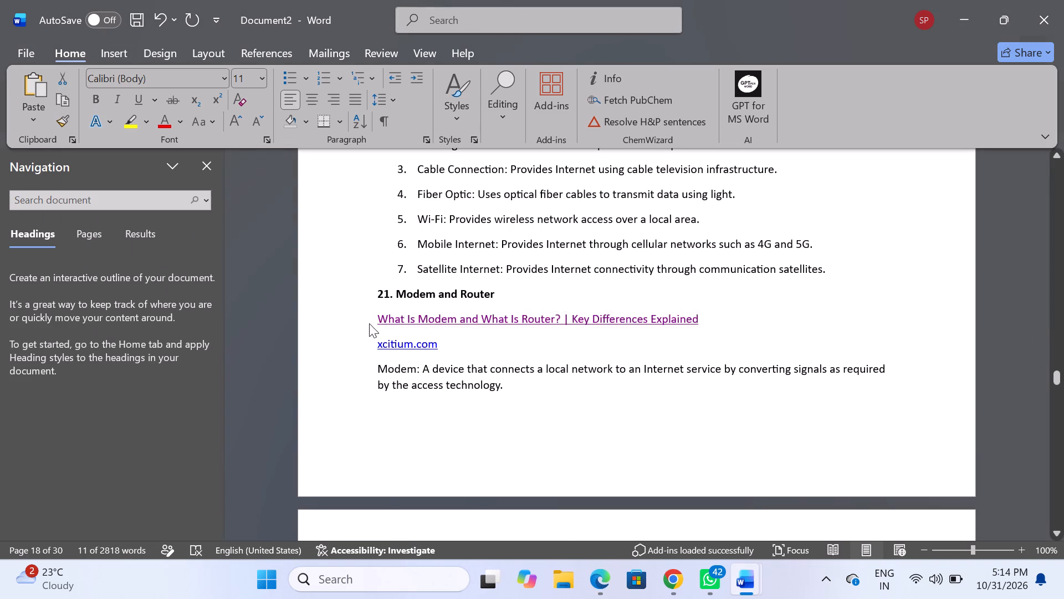
# Replace the "Data being transferred to laptop from server - flat design" link in section 23 with a copy of its linked image.
pyautogui.scroll(-2, 369, 323)
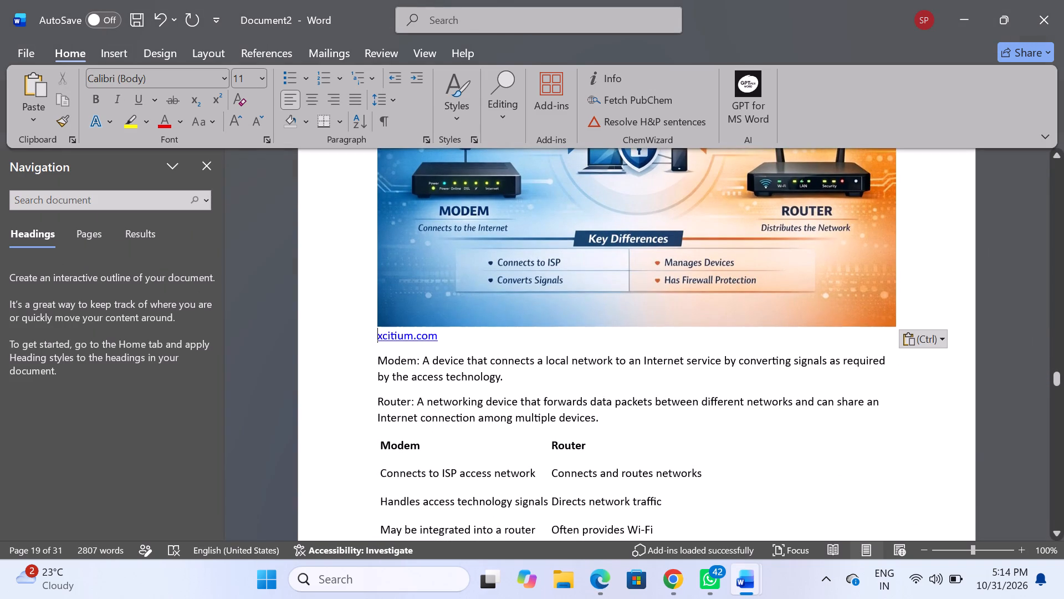
pyautogui.scroll(-8, 427, 350)
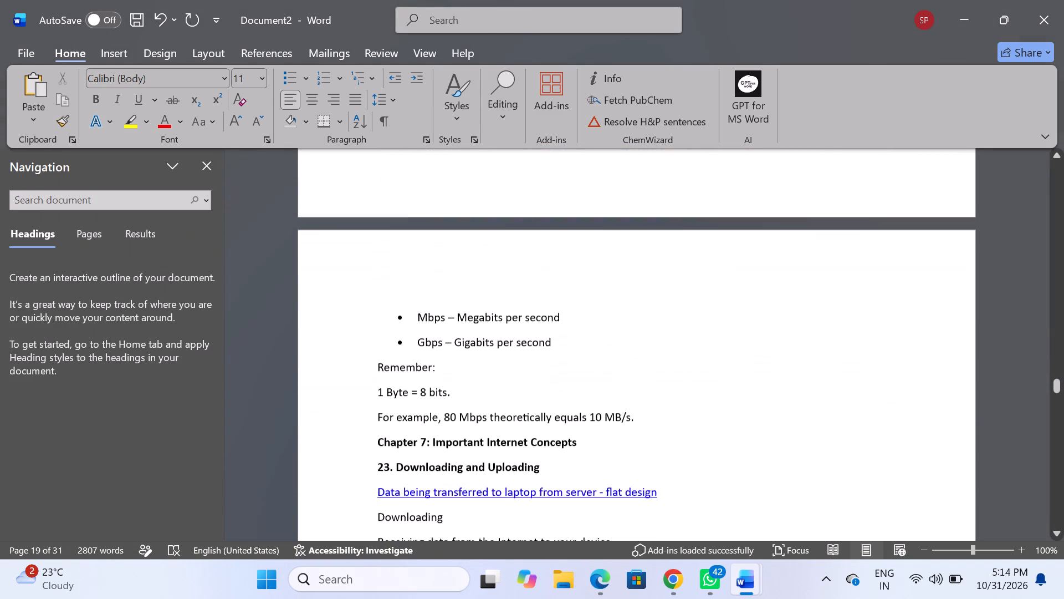
pyautogui.scroll(-1, 427, 350)
pyautogui.keyDown('ctrl'); pyautogui.click(455, 344); pyautogui.keyUp('ctrl')
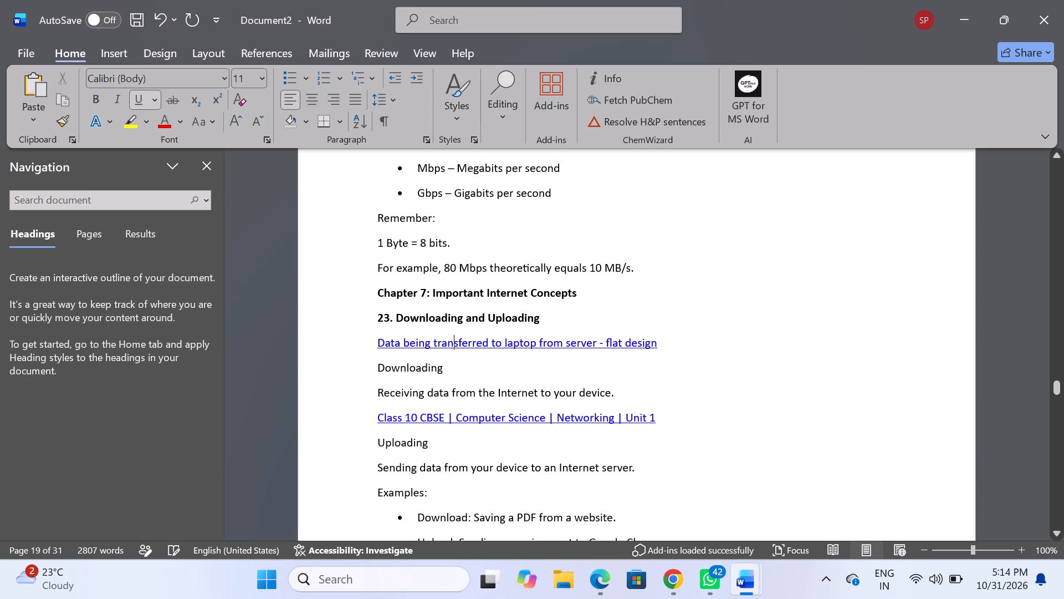
pyautogui.keyDown('ctrl'); pyautogui.click(482, 338); pyautogui.keyUp('ctrl')
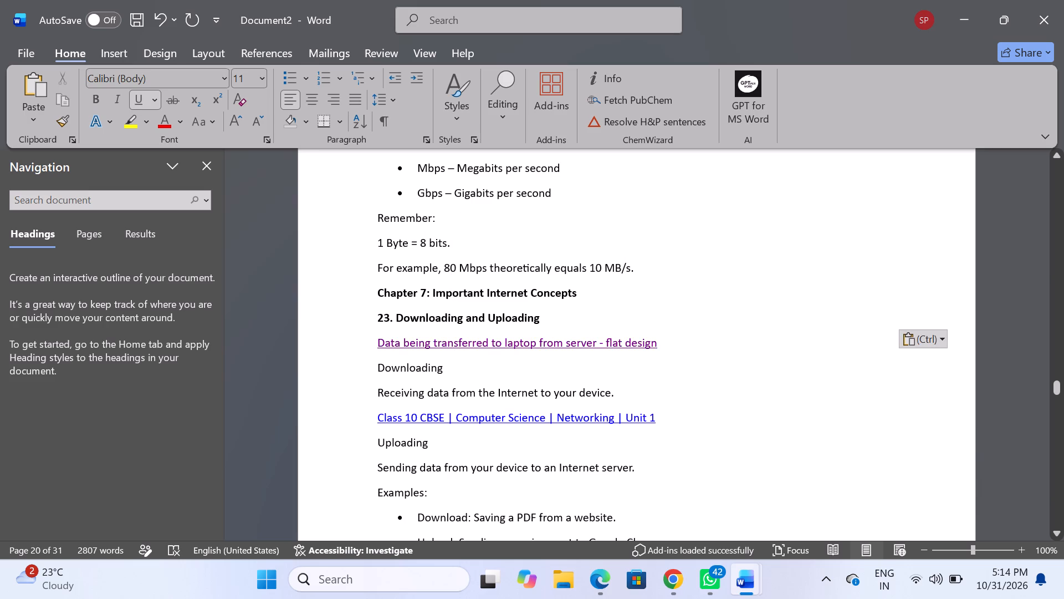
pyautogui.rightClick(470, 272)
pyautogui.click(518, 273)
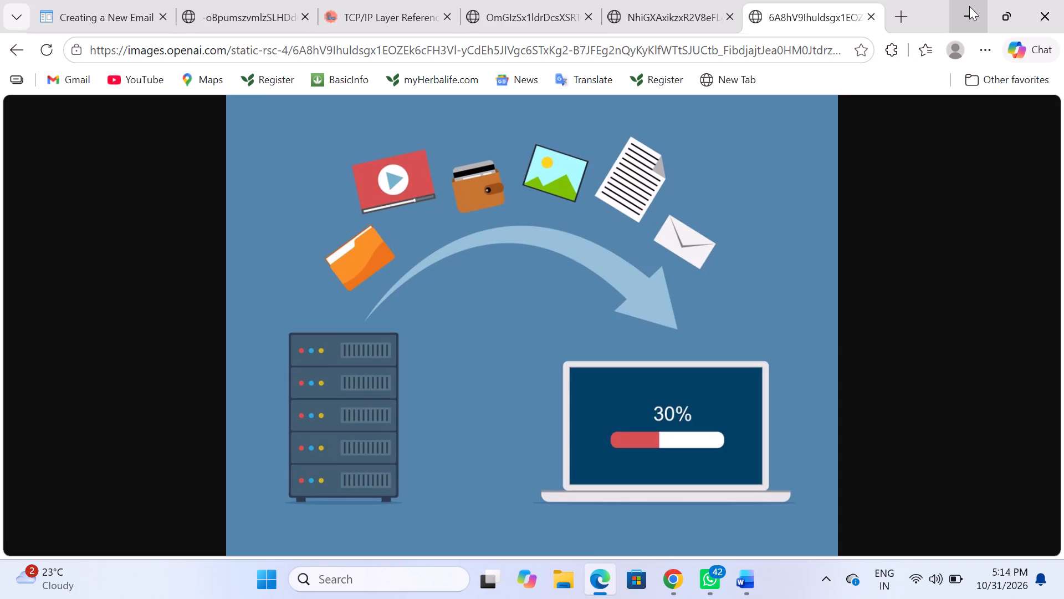
pyautogui.click(1063, 0)
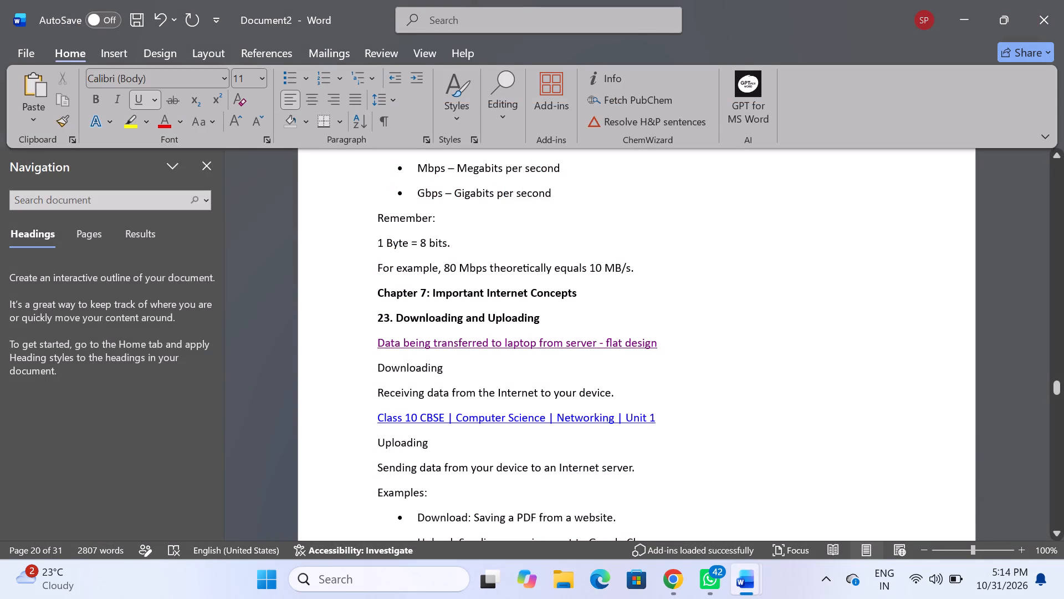
pyautogui.moveTo(667, 343); pyautogui.dragTo(366, 348)
pyautogui.hotkey('ctrl', 'v')
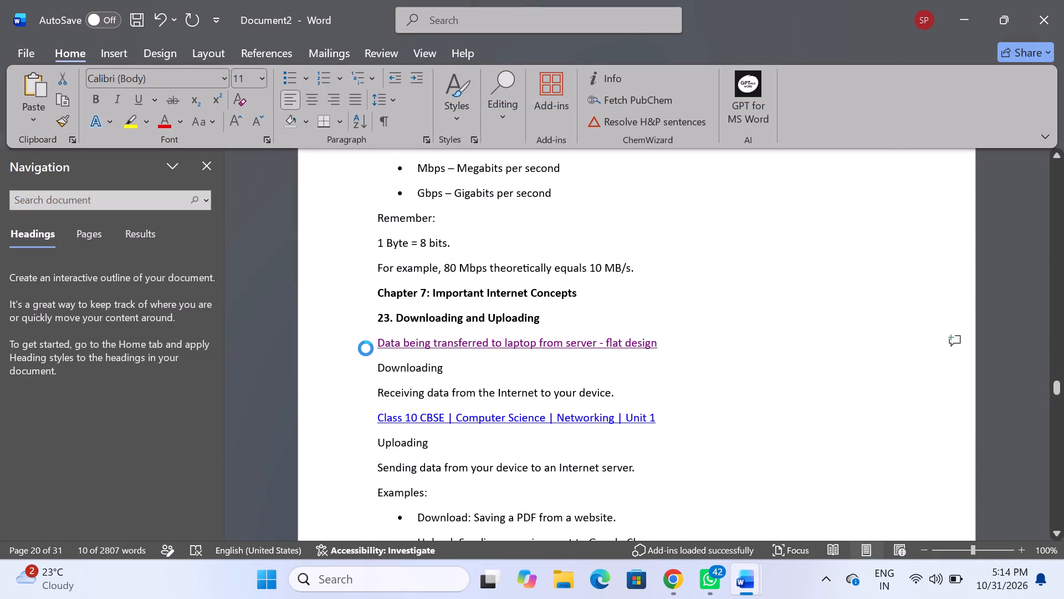
# Replace the "Class 10 CBSE | Computer Science | Networking | Unit 1" link above "Uploading" with a copy of its linked uploading diagram.
pyautogui.scroll(-4, 366, 348)
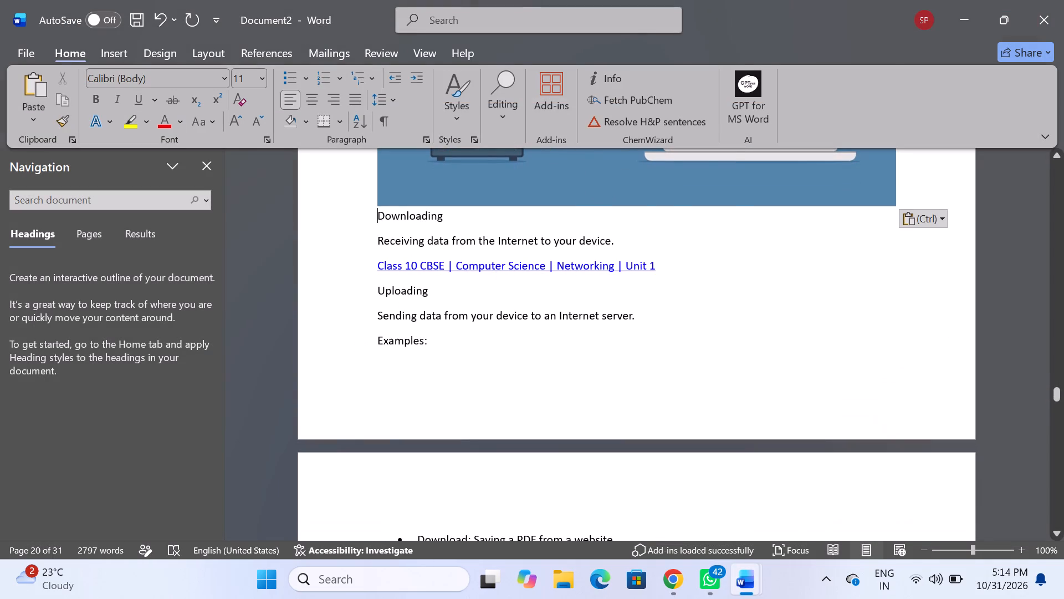
pyautogui.keyDown('ctrl'); pyautogui.click(571, 267); pyautogui.keyUp('ctrl')
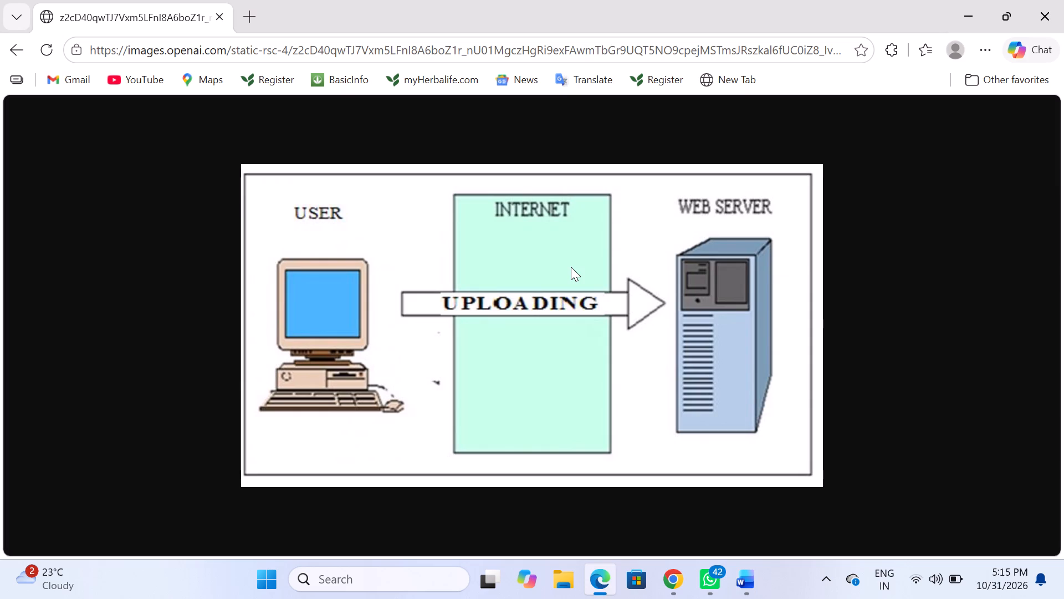
pyautogui.rightClick(571, 267)
pyautogui.click(626, 268)
pyautogui.click(966, 0)
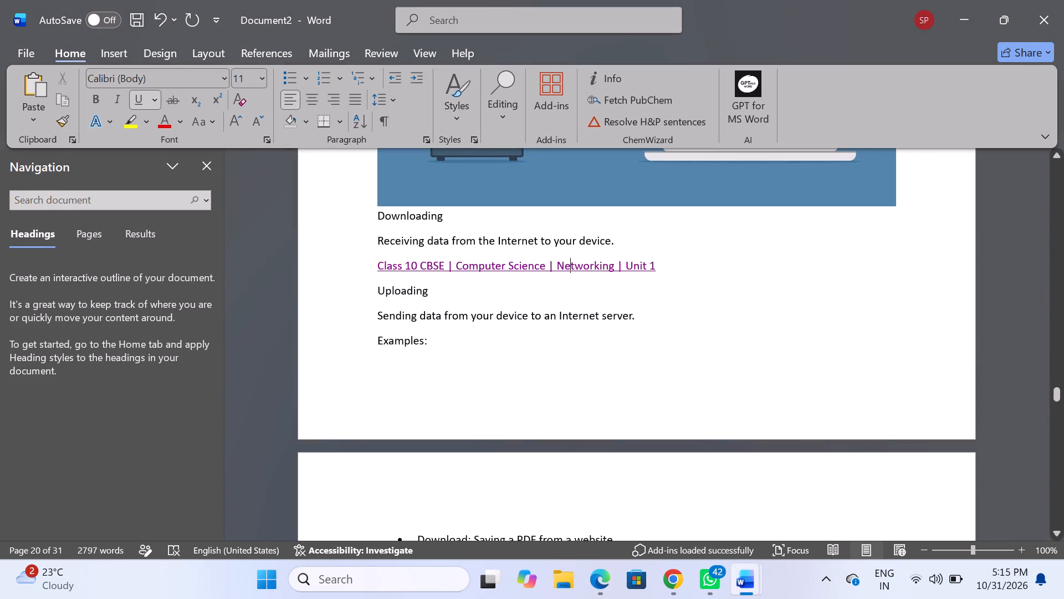
pyautogui.moveTo(669, 266); pyautogui.dragTo(367, 271)
pyautogui.hotkey('ctrl', 'v')
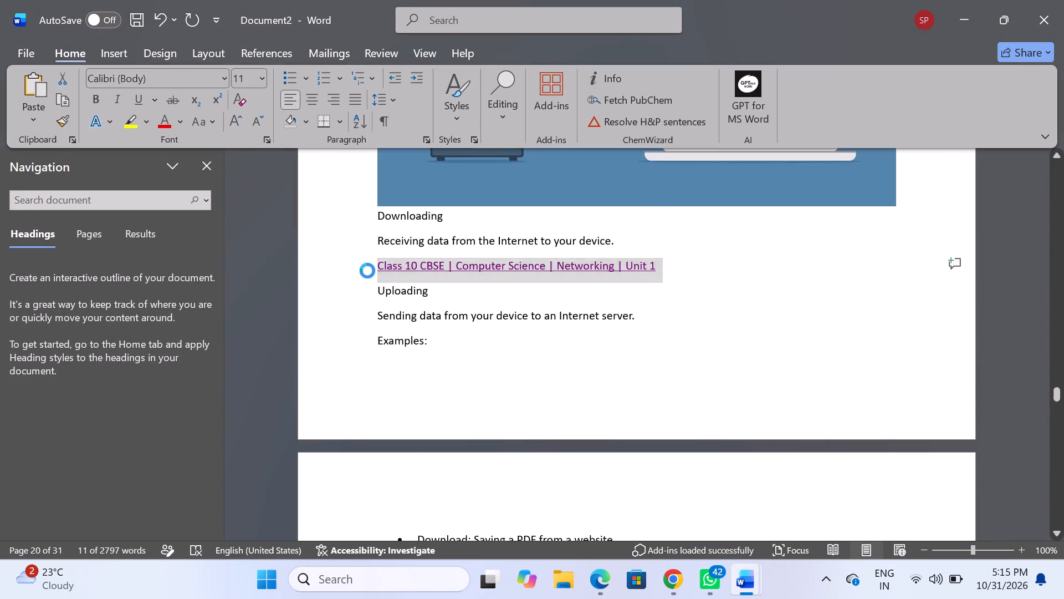
# Replace the "Internet vs. Intranet vs. Extranet: Key Differences | Appspace" link in section 25 with a copy of its linked image.
pyautogui.scroll(-9, 367, 271)
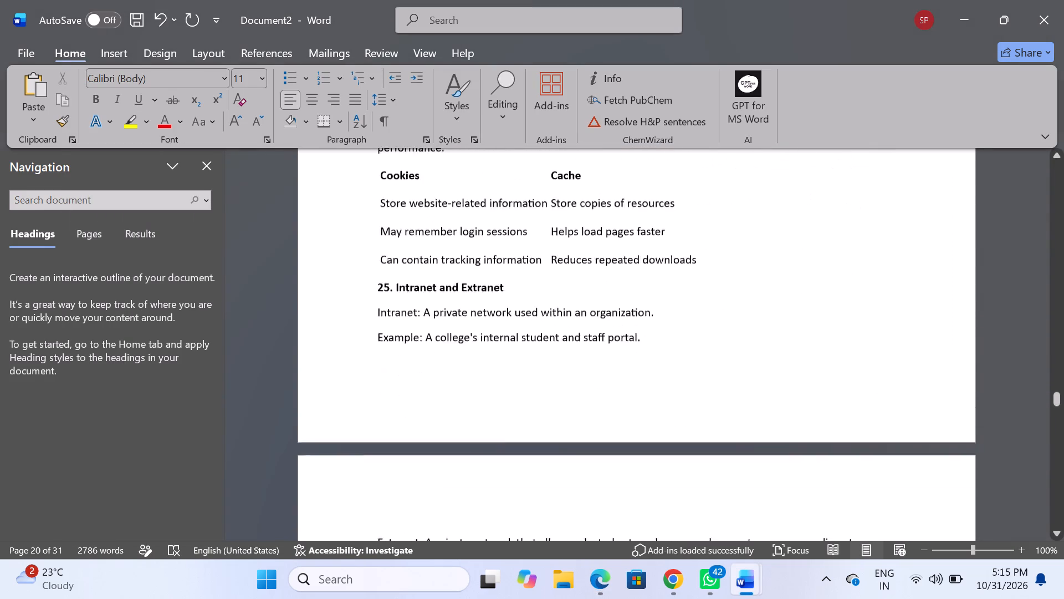
pyautogui.scroll(-3, 367, 271)
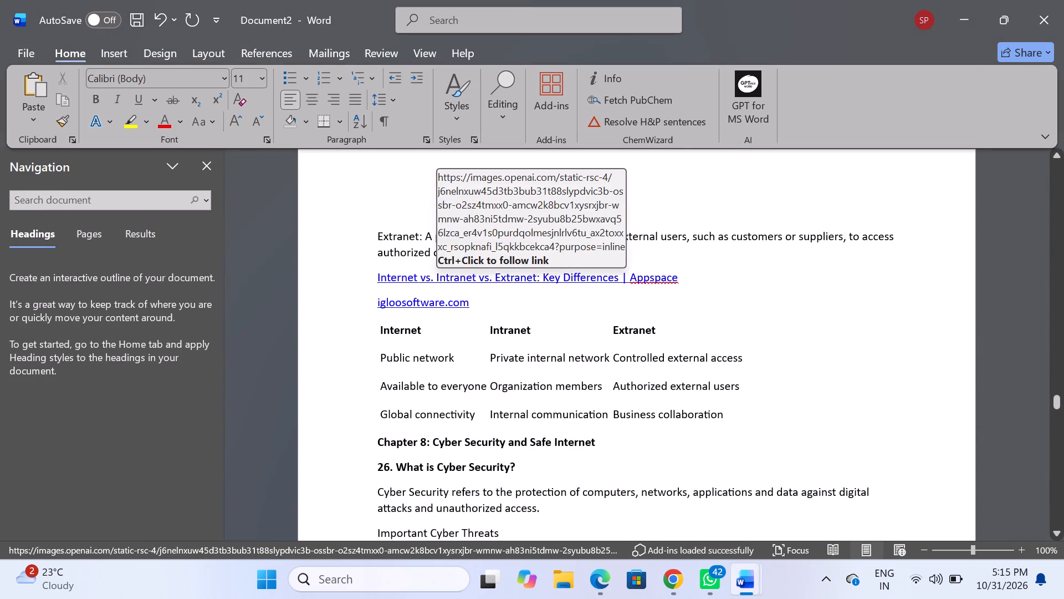
pyautogui.keyDown('ctrl'); pyautogui.click(491, 278); pyautogui.keyUp('ctrl')
pyautogui.rightClick(491, 278)
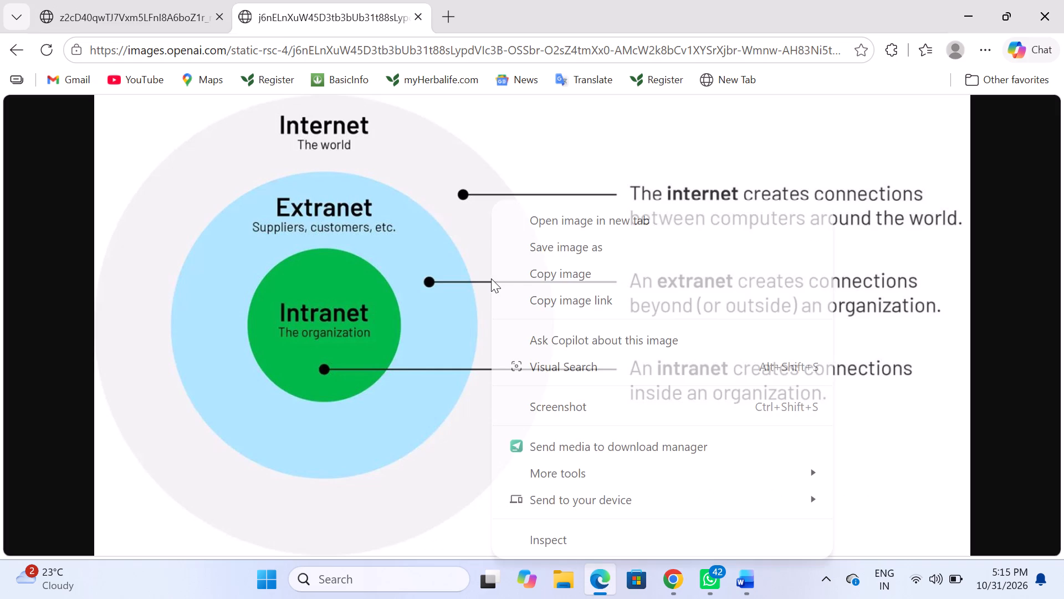
pyautogui.click(586, 268)
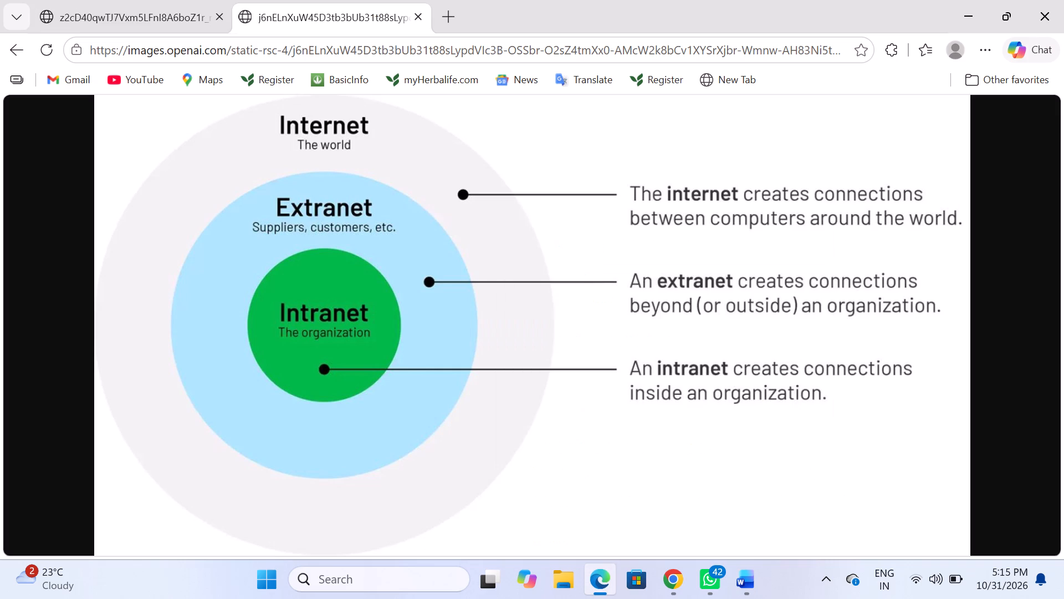
pyautogui.click(964, 12)
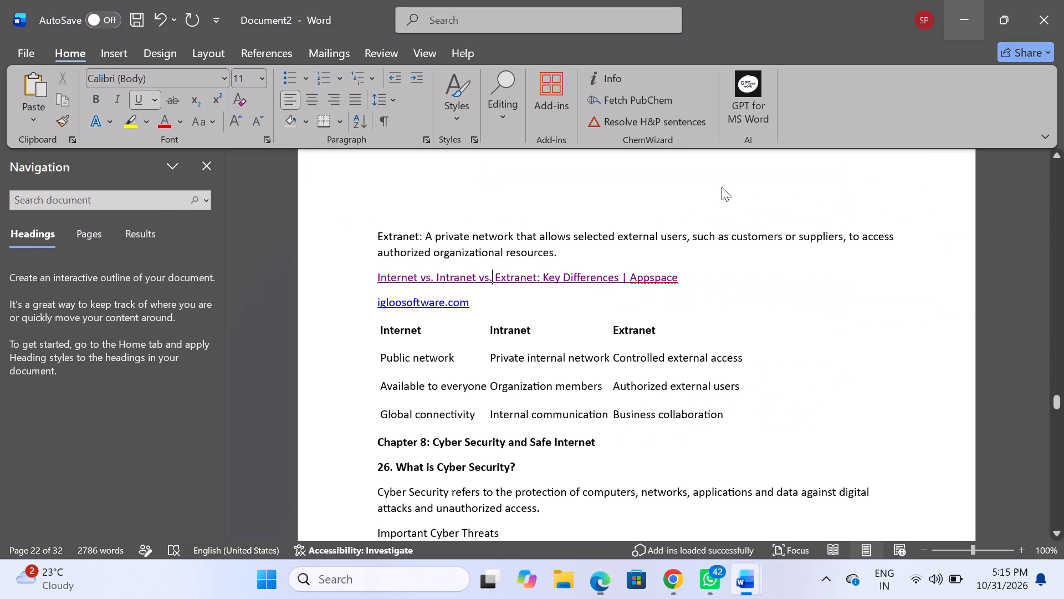
pyautogui.moveTo(700, 275); pyautogui.dragTo(365, 284)
pyautogui.hotkey('ctrl', 'v')
# Look through the rest of the document, from section 25 to the MCQs, for remaining image links.
pyautogui.scroll(-3, 475, 355)
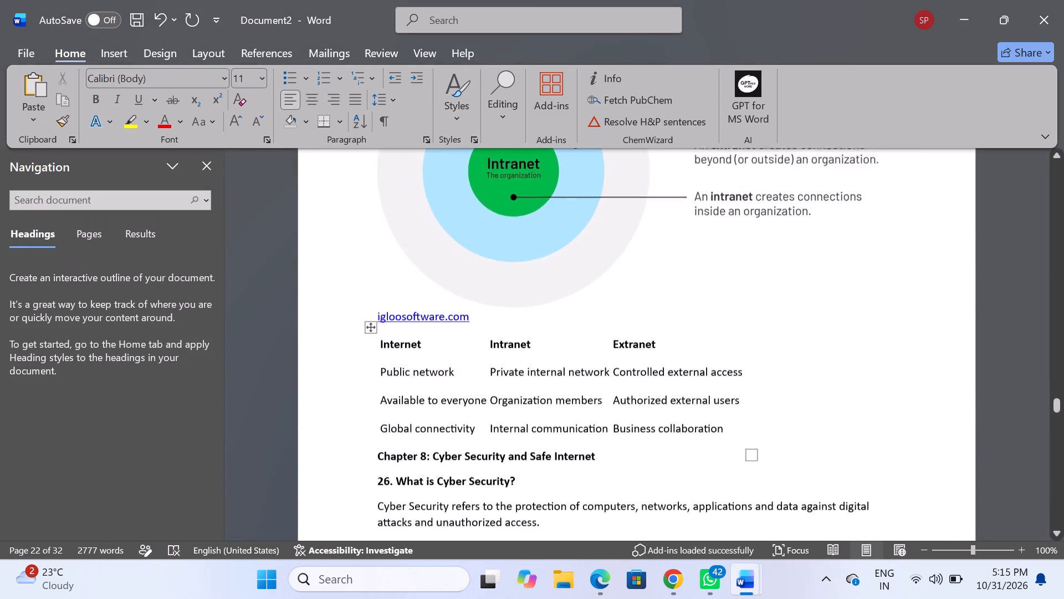
pyautogui.scroll(-10, 475, 355)
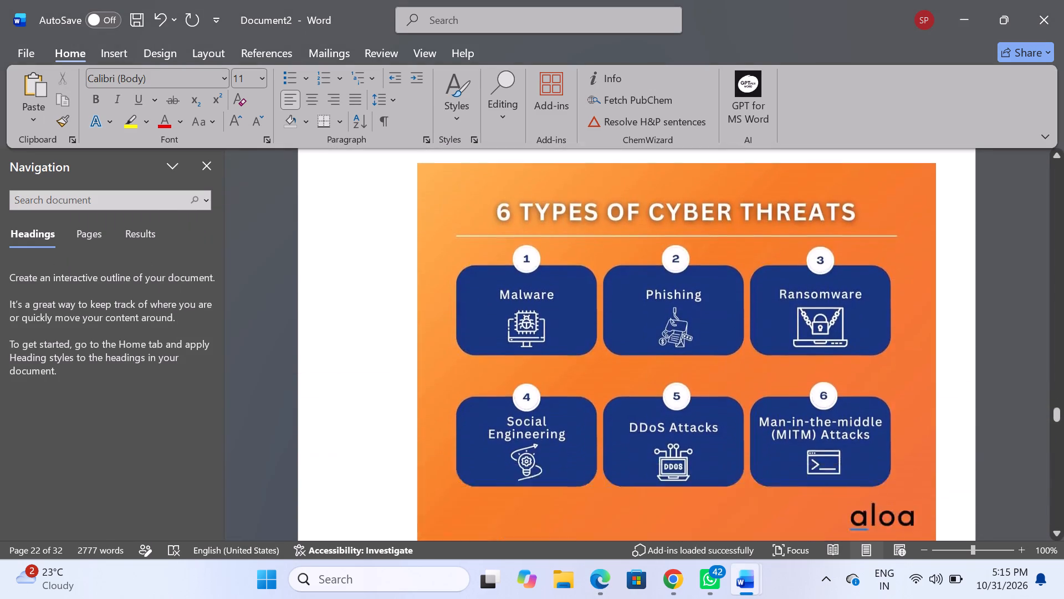
pyautogui.scroll(-13, 475, 355)
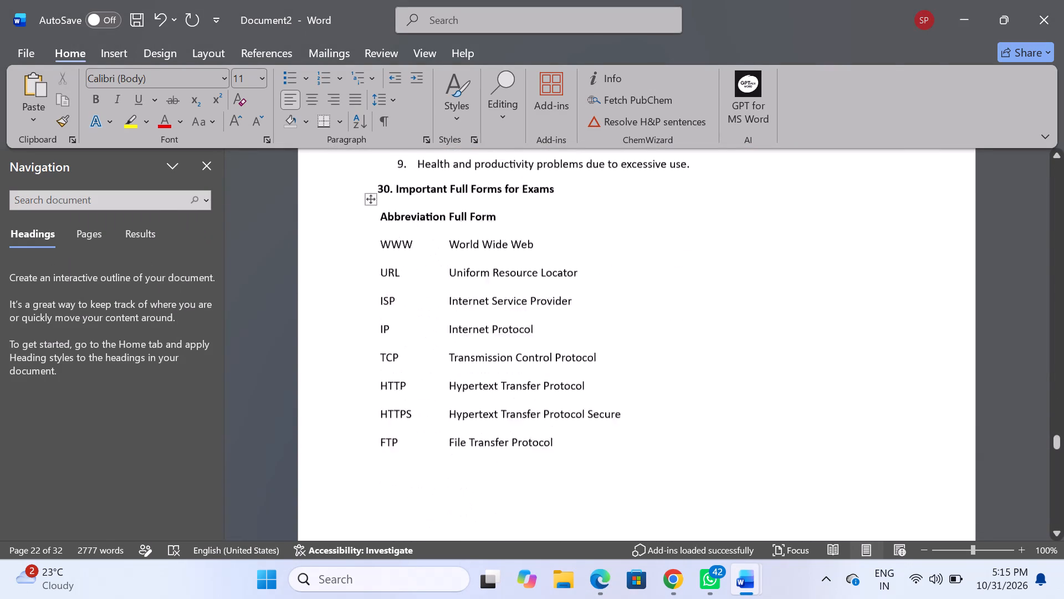
pyautogui.scroll(-12, 475, 355)
pyautogui.click(475, 355)
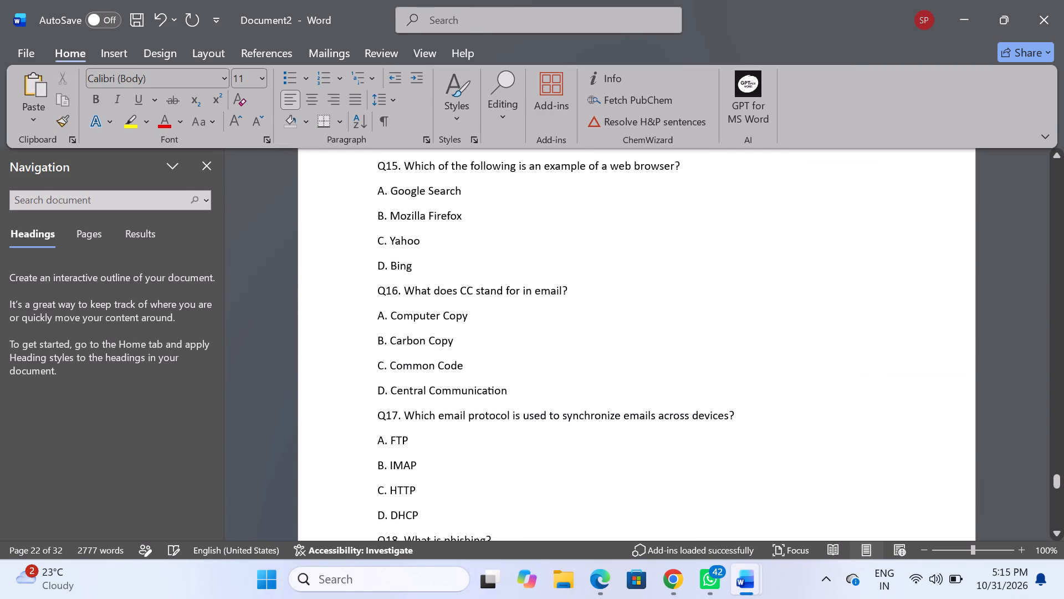
pyautogui.scroll(11, 475, 355)
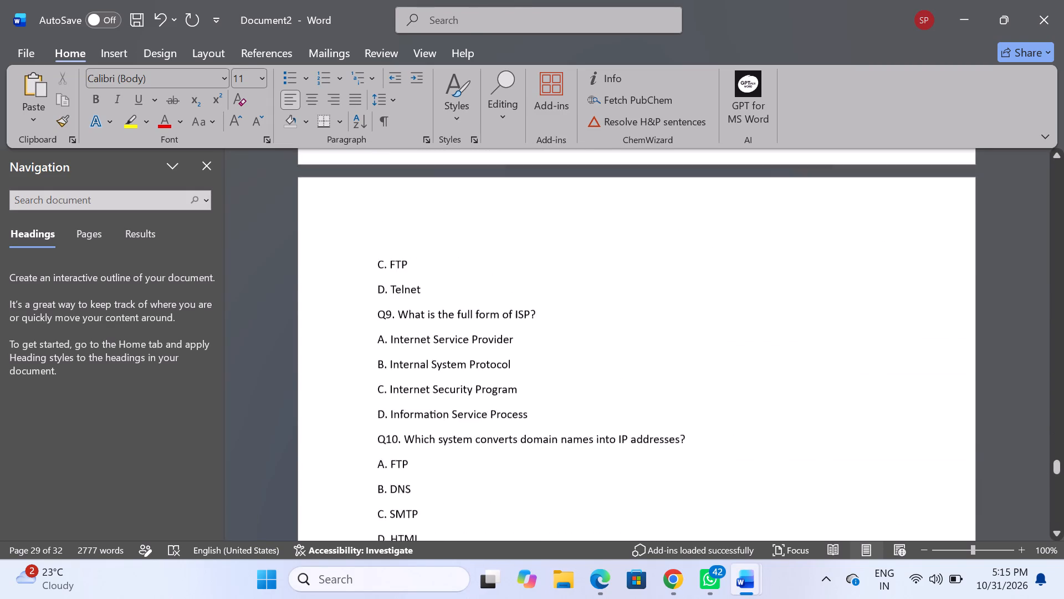
pyautogui.scroll(6, 475, 355)
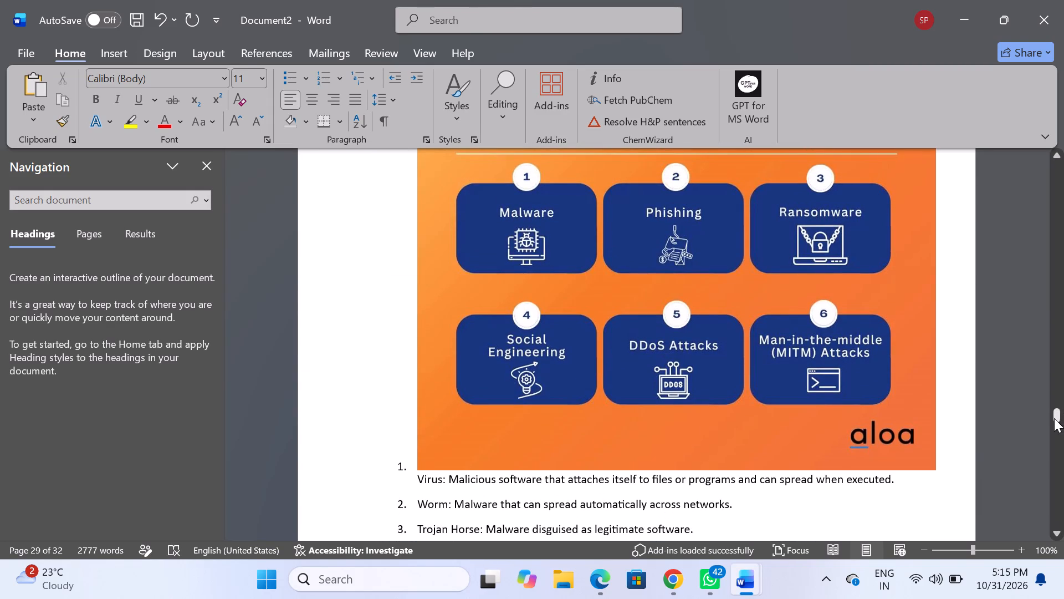
# Delete the "INTERNET – Complete Notes" title, the course line and the introductory paragraph above the Chapter 1 heading.
pyautogui.moveTo(1054, 418); pyautogui.dragTo(1037, 129)
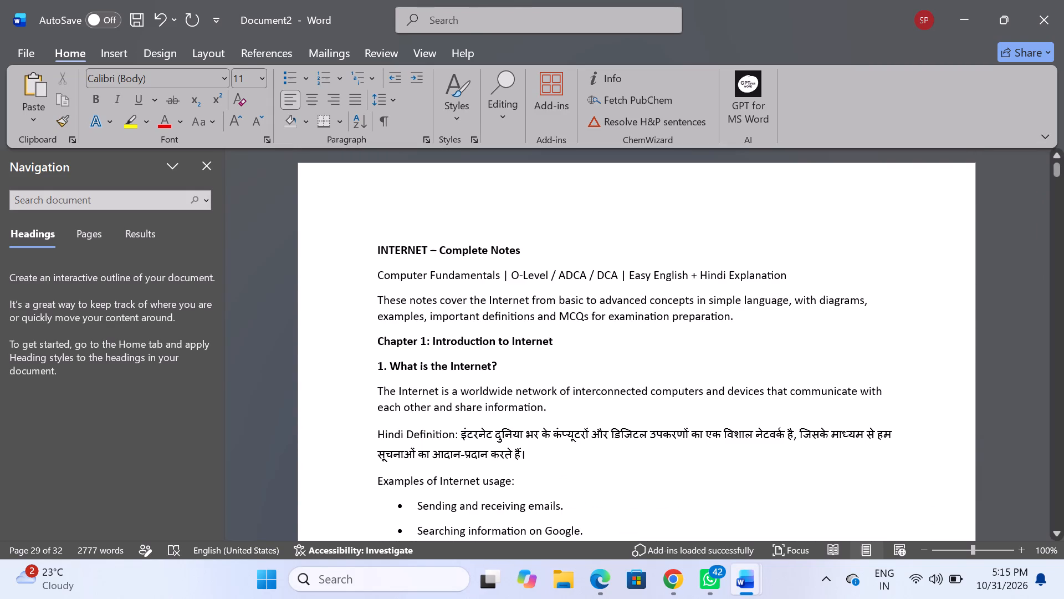
pyautogui.scroll(-1, 716, 412)
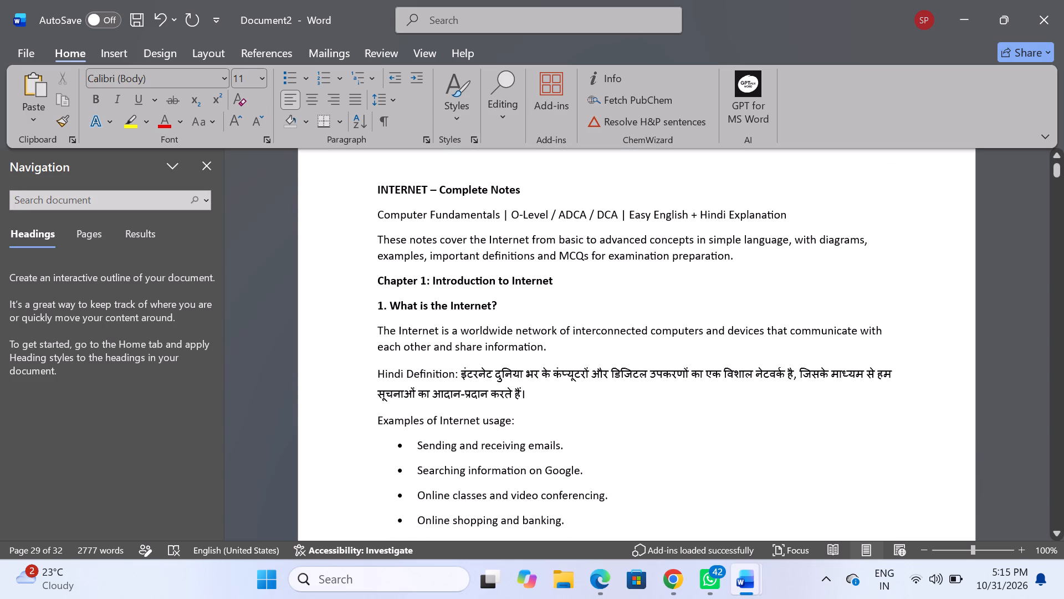
pyautogui.moveTo(371, 191); pyautogui.dragTo(616, 235)
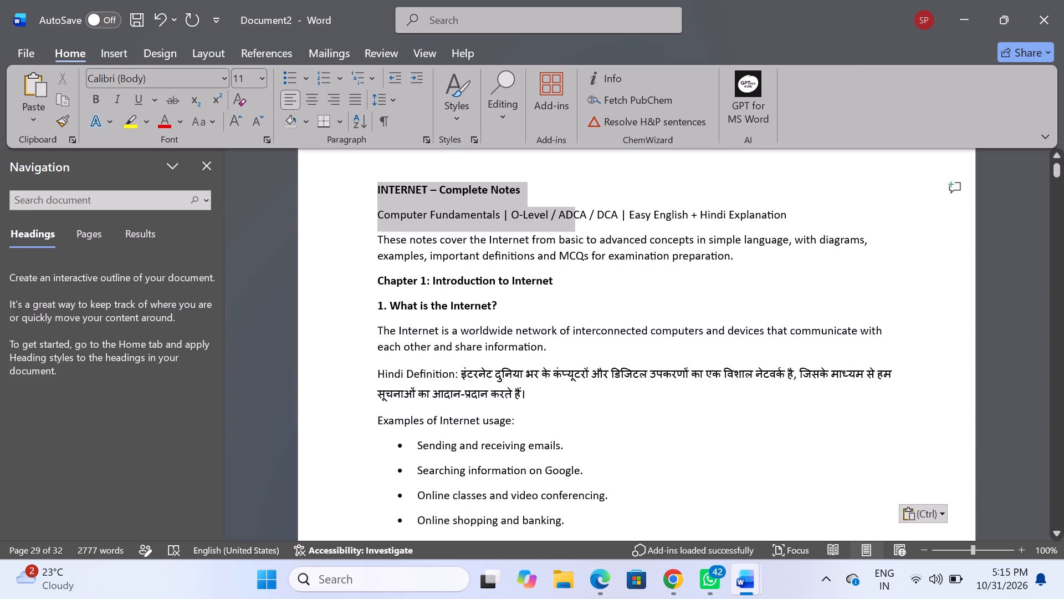
pyautogui.moveTo(616, 235); pyautogui.dragTo(731, 250)
pyautogui.press('BackSpace')
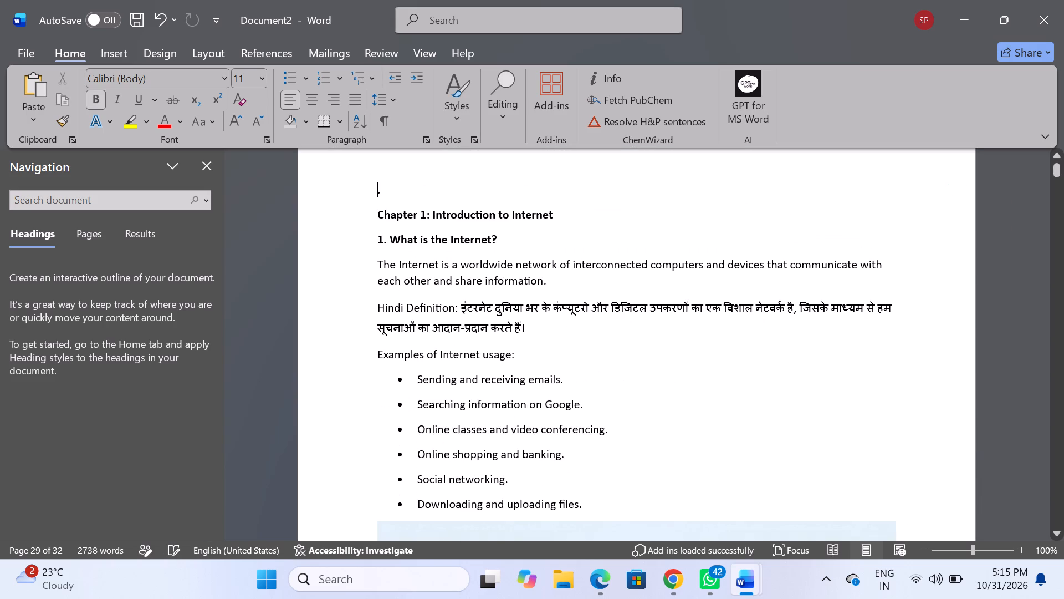
pyautogui.press('Right')
pyautogui.press('BackSpace')
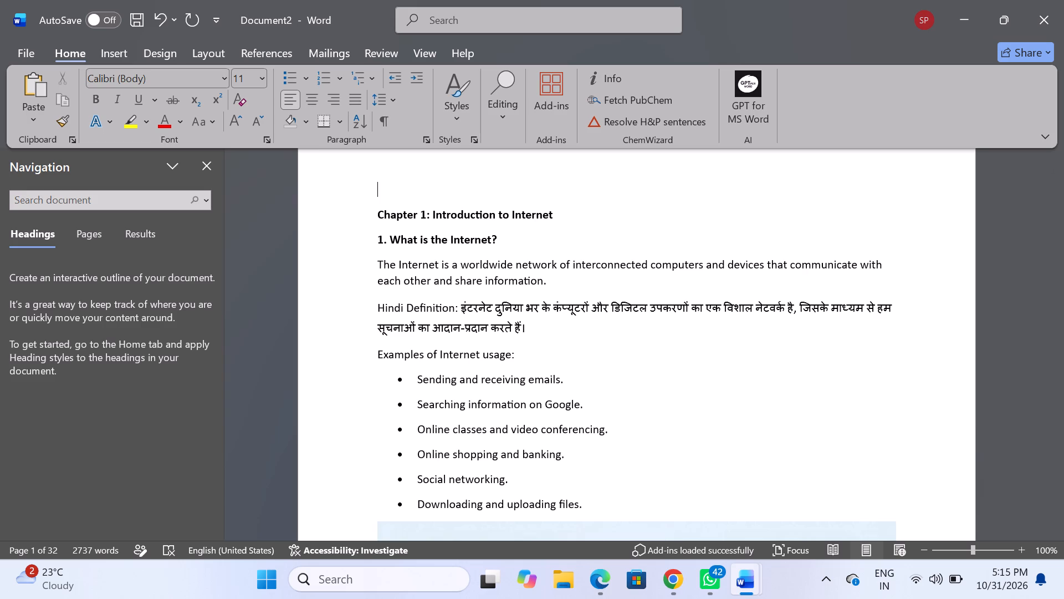
pyautogui.press('BackSpace')
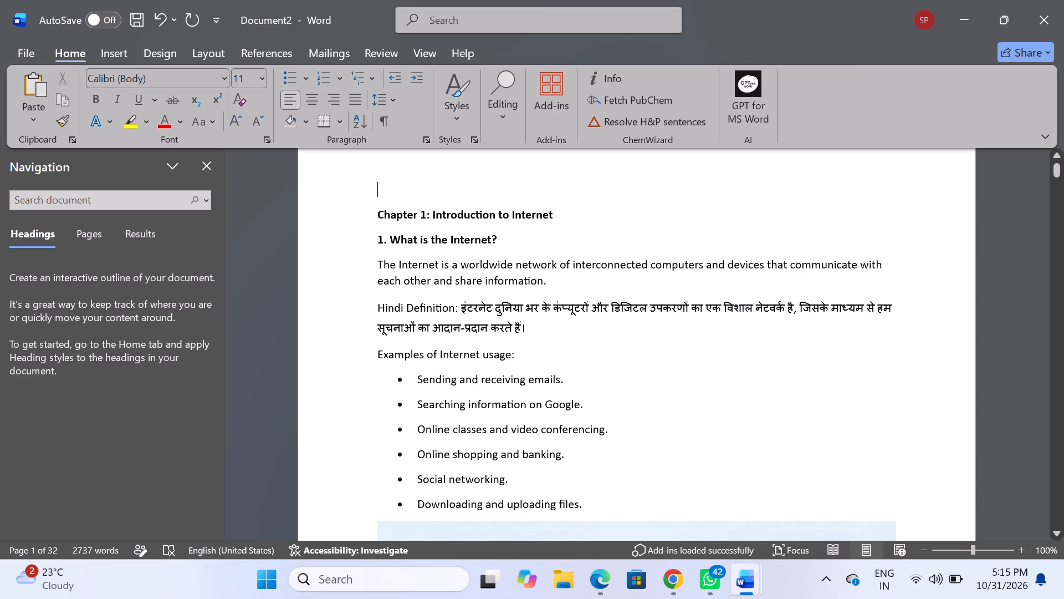
# Remove the "Chapter 1:" prefix from the "Introduction to Internet" heading.
pyautogui.moveTo(431, 210); pyautogui.dragTo(372, 218)
pyautogui.press('BackSpace')
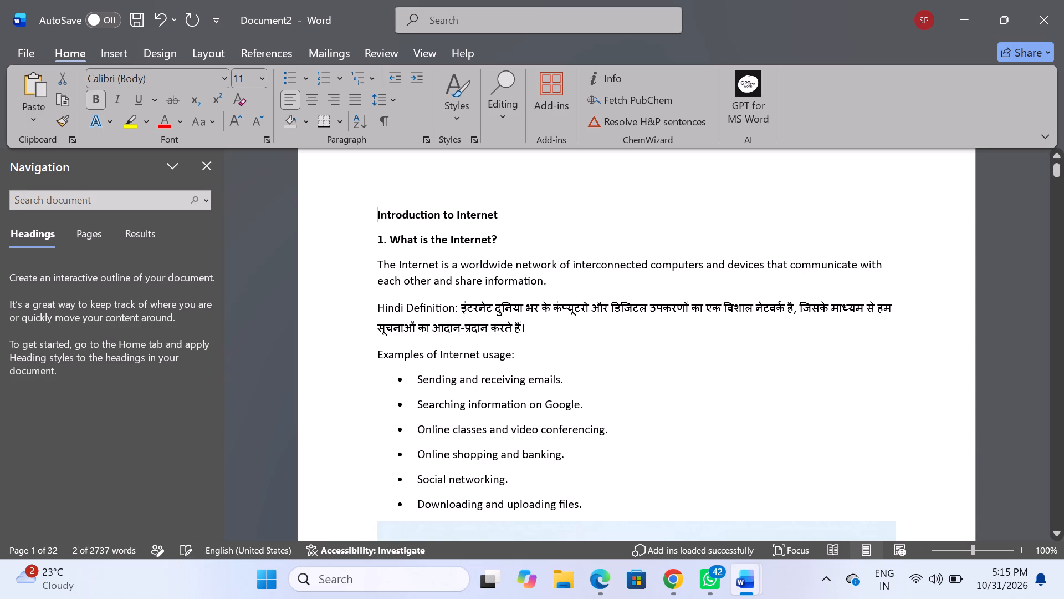
# Set the text of the entire document to Times New Roman, size 12.
pyautogui.hotkey('ctrl', 'a')
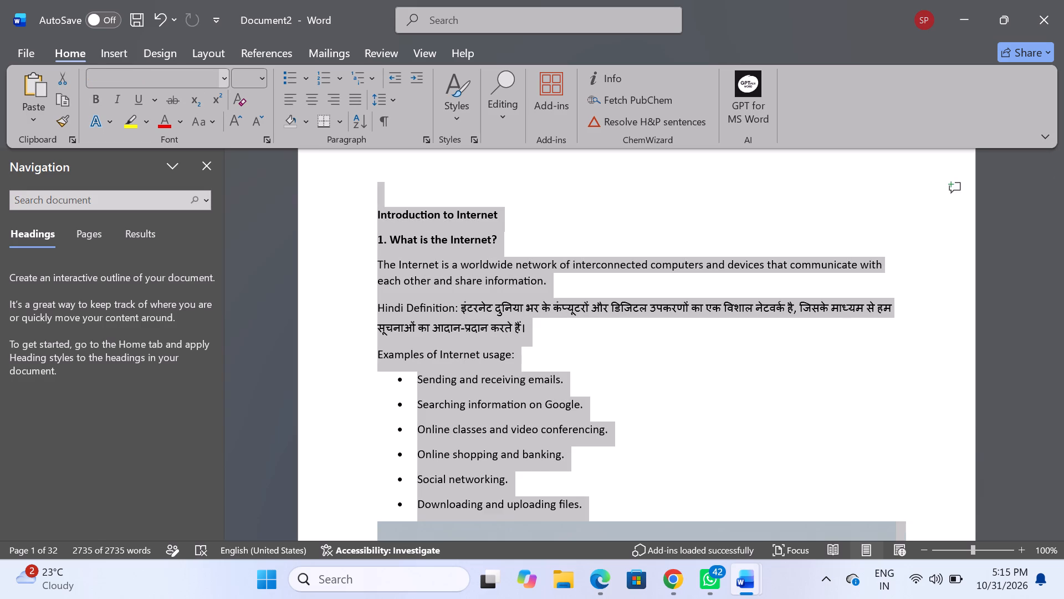
pyautogui.click(180, 82)
pyautogui.write('tim')
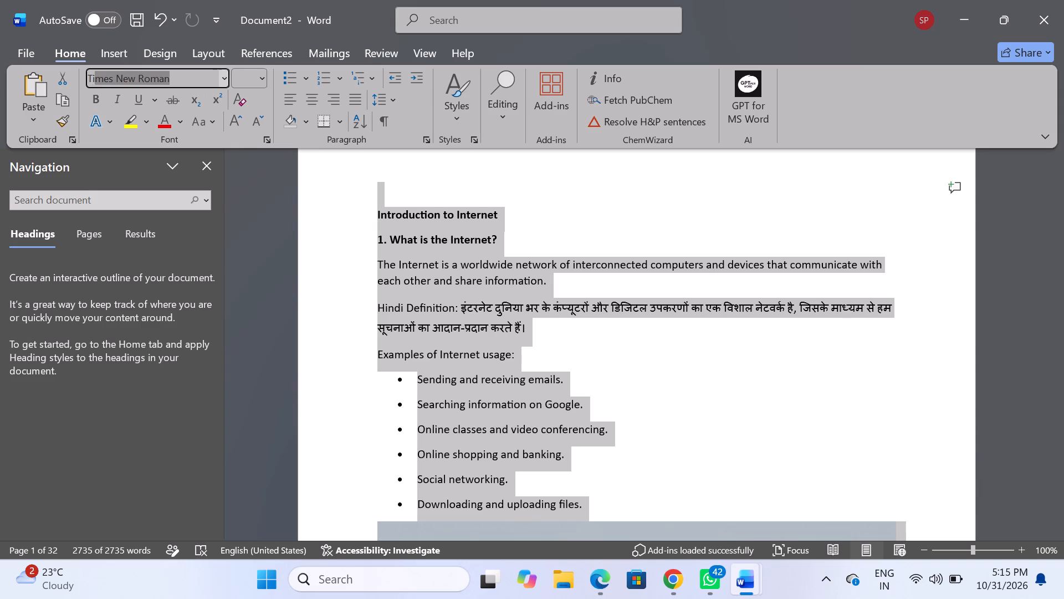
pyautogui.press('Return')
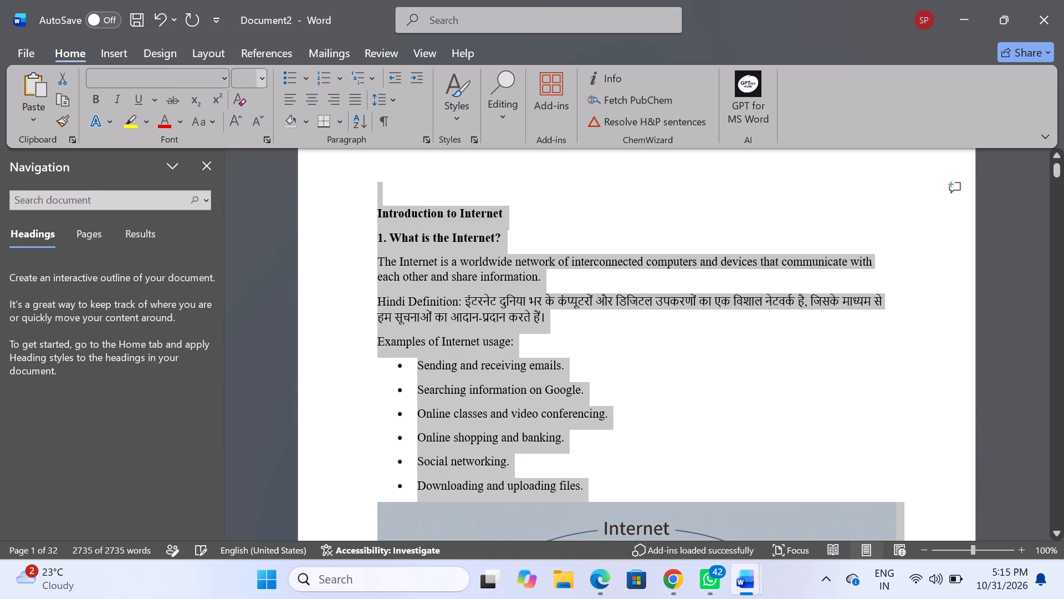
pyautogui.click(249, 72)
pyautogui.write('12')
pyautogui.press('Return')
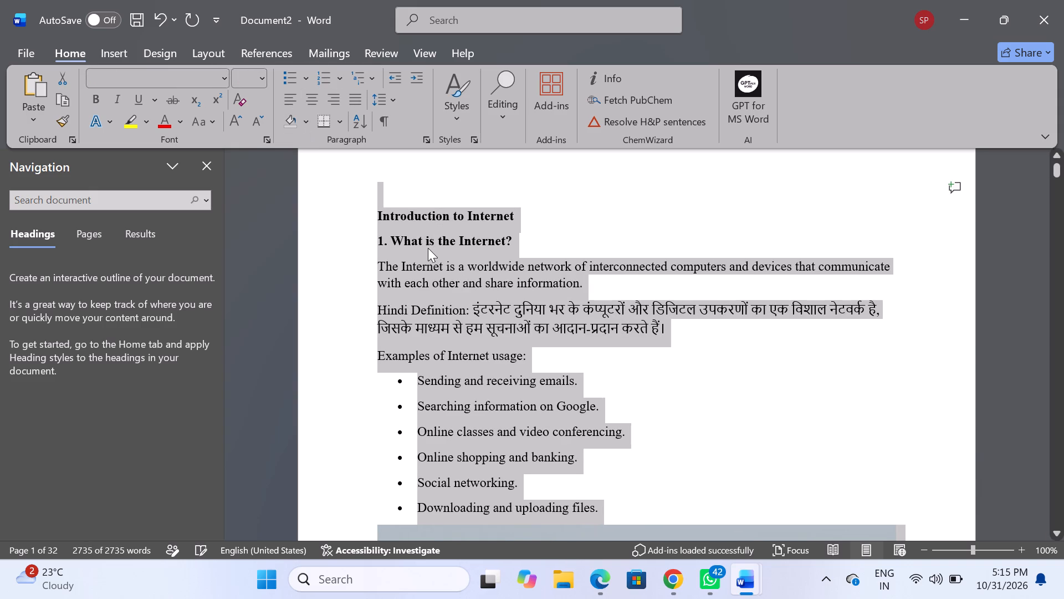
# Justify all paragraphs of the document.
pyautogui.hotkey('ctrl', 'j')
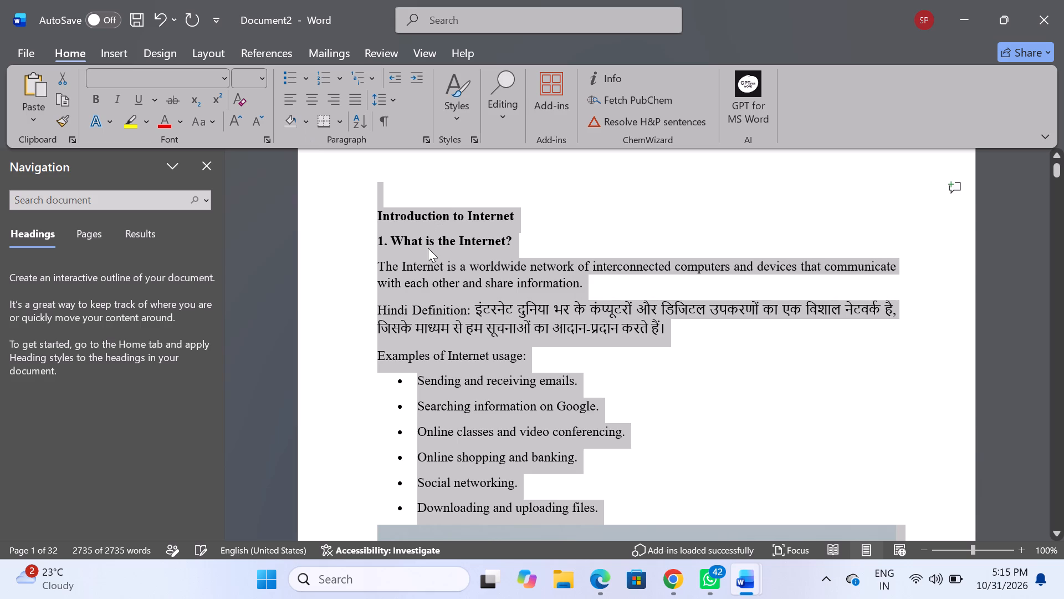
pyautogui.click(562, 374)
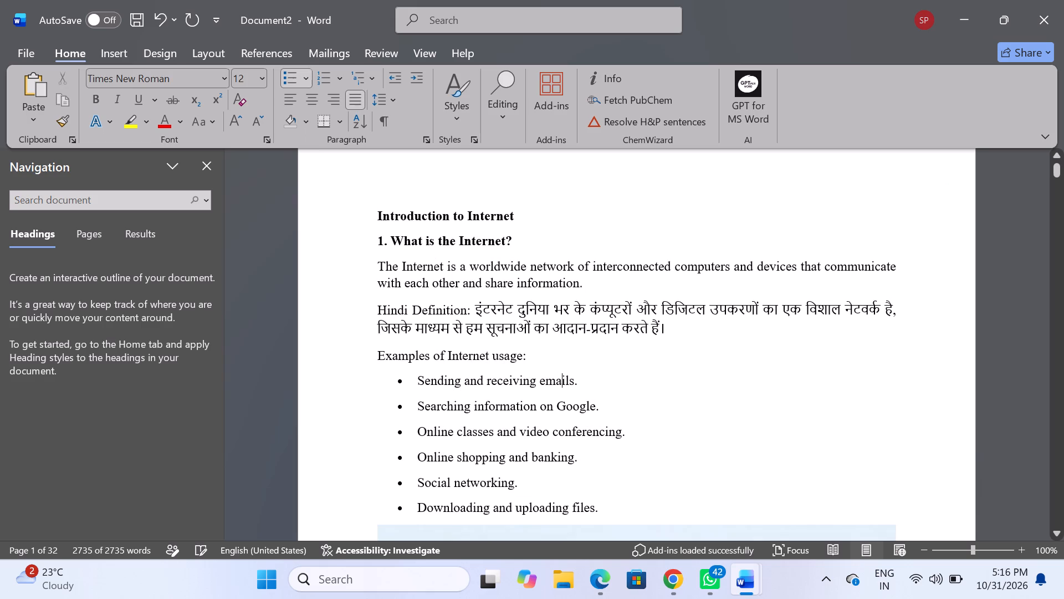
# Review the text formatting, images and page layout from the introduction through section 8, Web Browser.
pyautogui.scroll(-8, 562, 374)
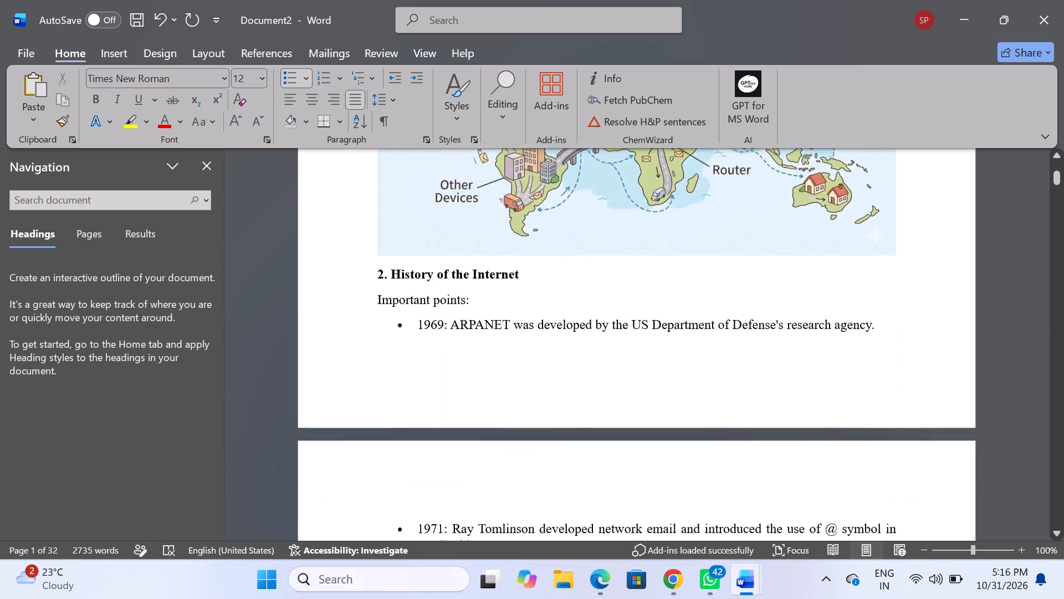
pyautogui.scroll(-5, 562, 374)
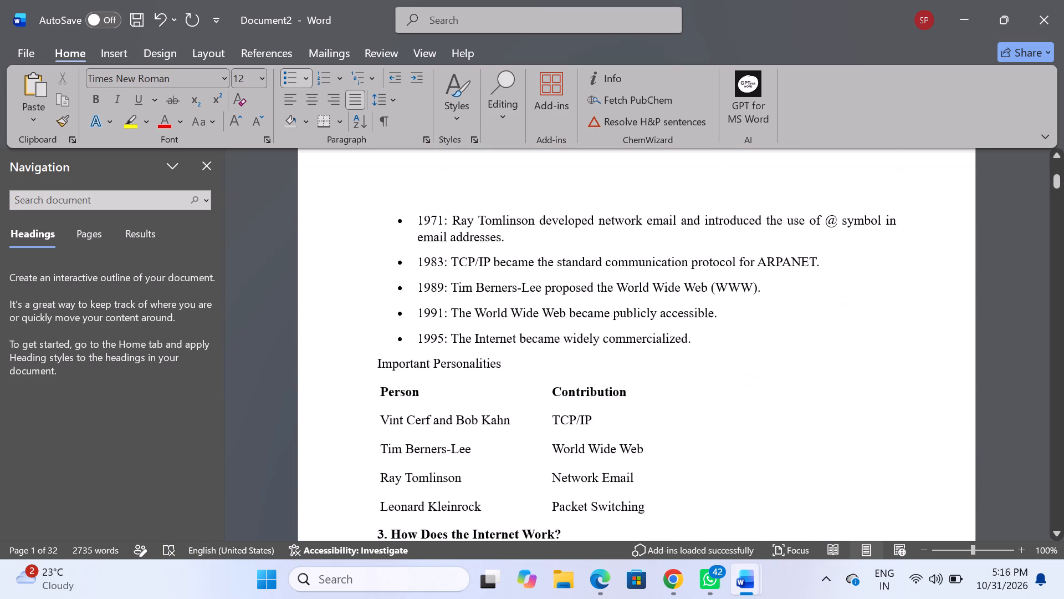
pyautogui.scroll(-9, 562, 374)
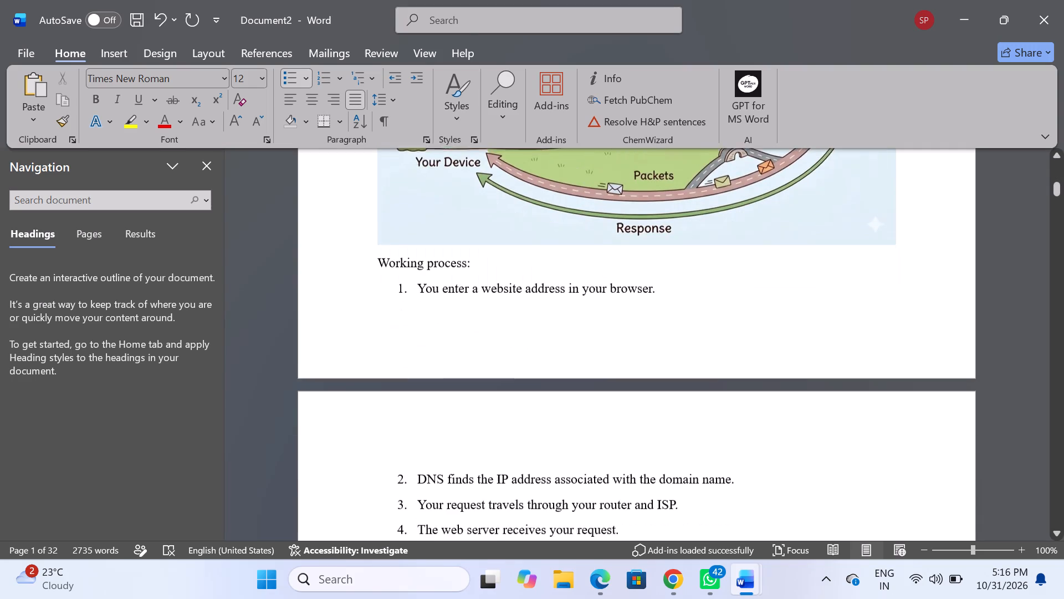
pyautogui.scroll(-6, 562, 374)
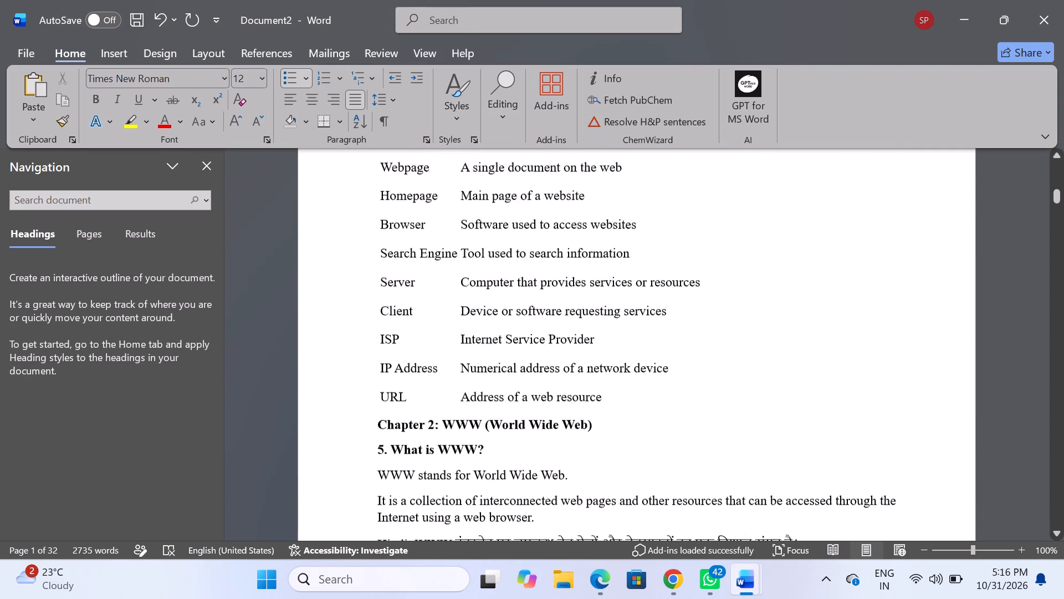
pyautogui.scroll(-5, 562, 374)
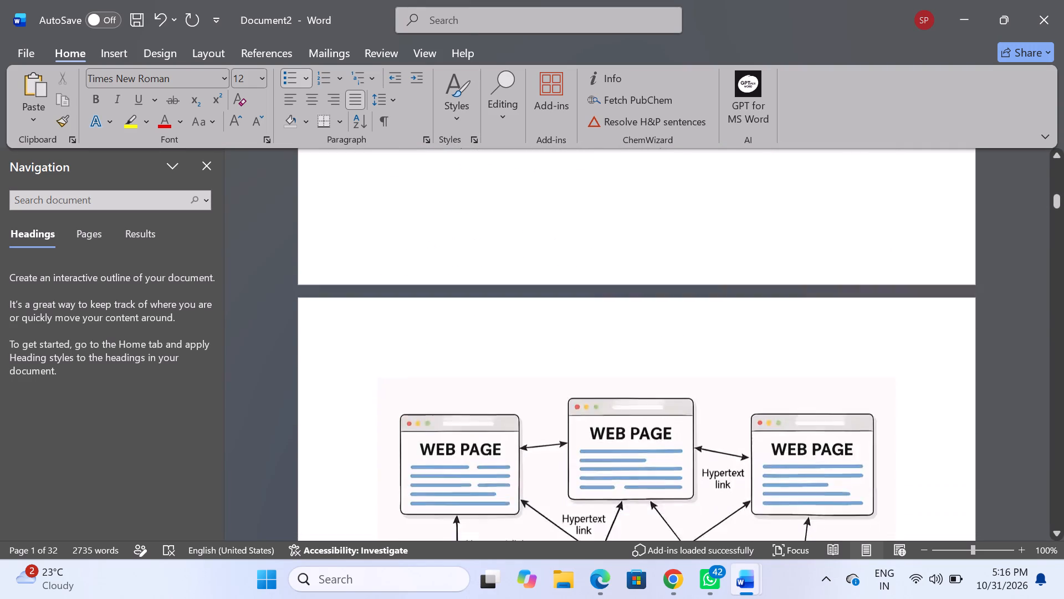
pyautogui.scroll(-6, 562, 374)
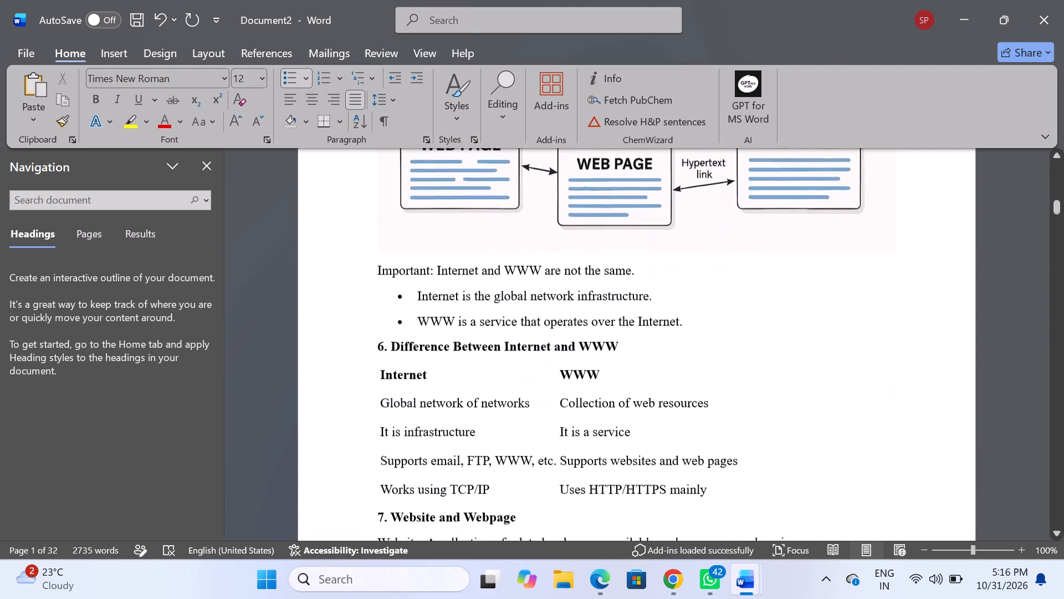
pyautogui.scroll(-1, 562, 374)
pyautogui.scroll(4, 562, 374)
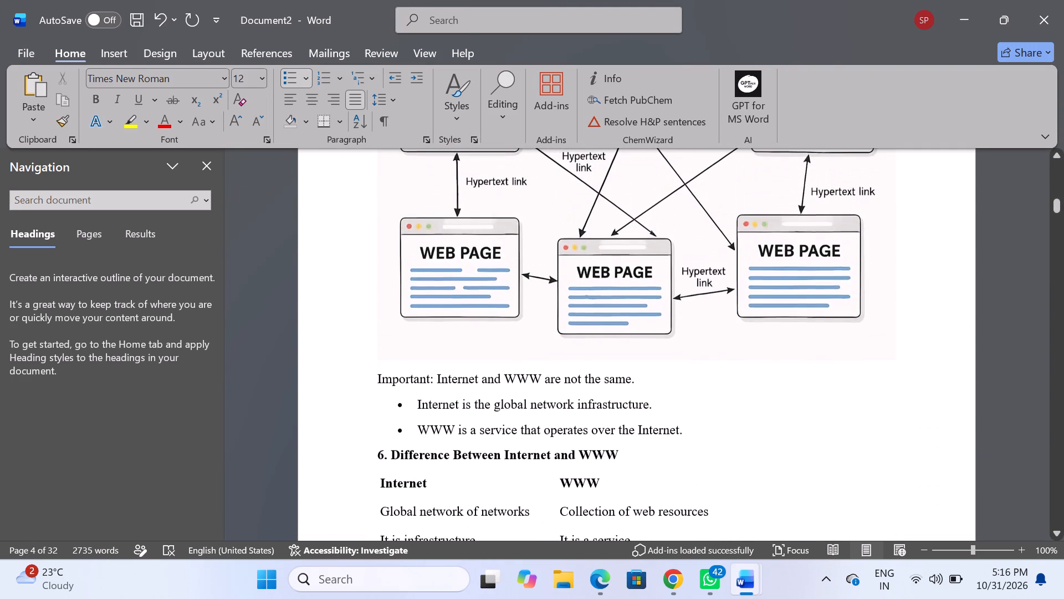
pyautogui.scroll(-2, 562, 374)
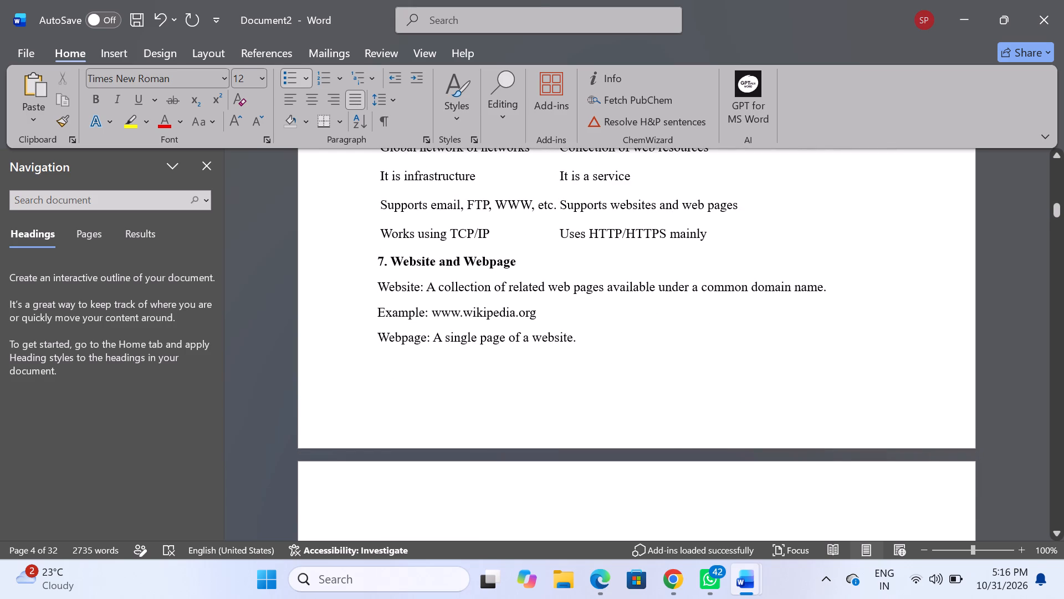
pyautogui.scroll(-5, 562, 374)
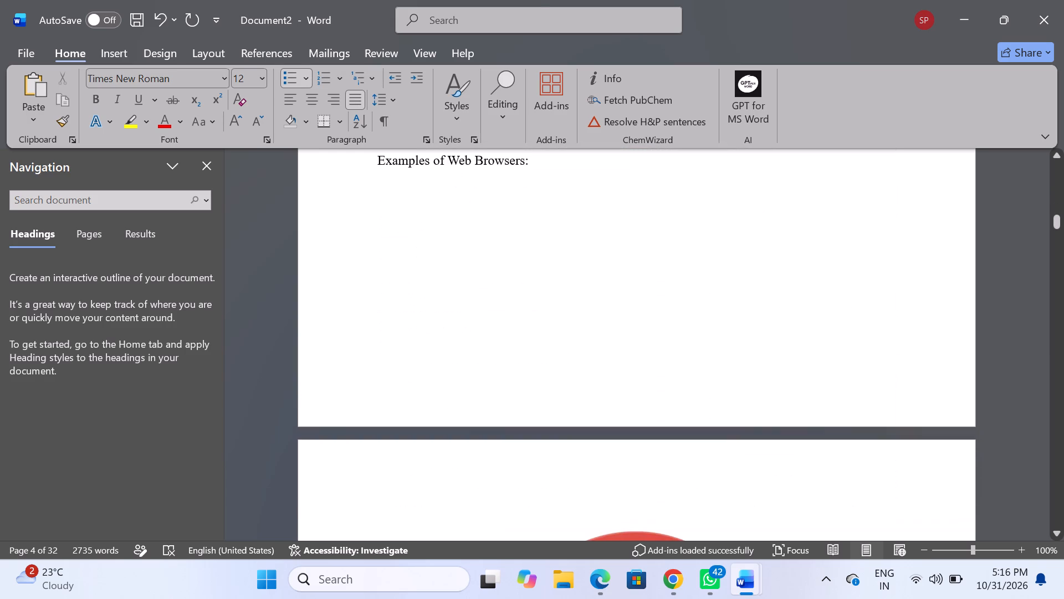
pyautogui.scroll(4, 562, 374)
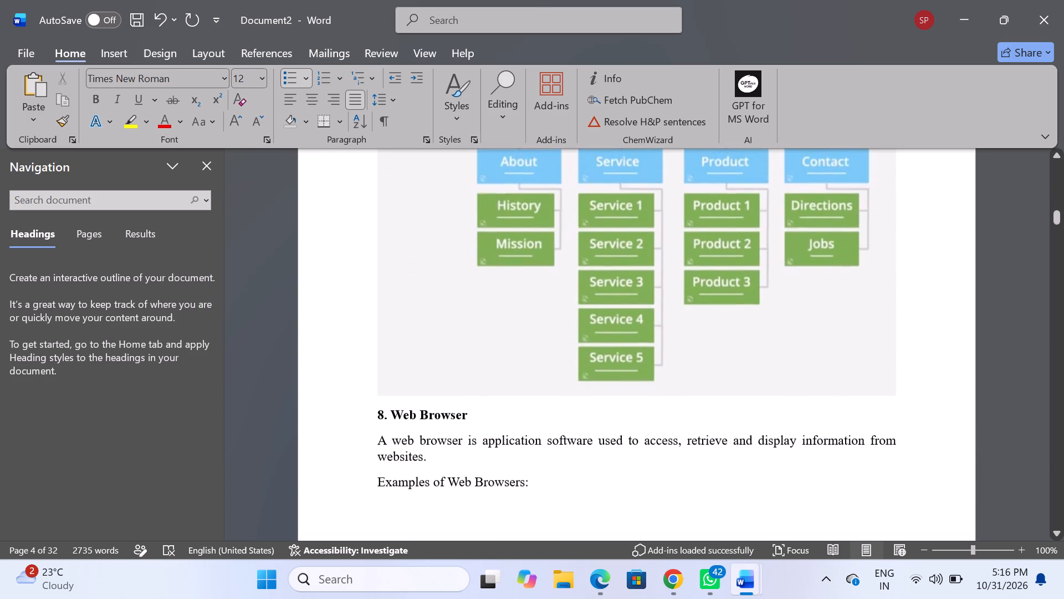
# Set the font size of the entire document to 15.
pyautogui.hotkey('ctrl', 'a')
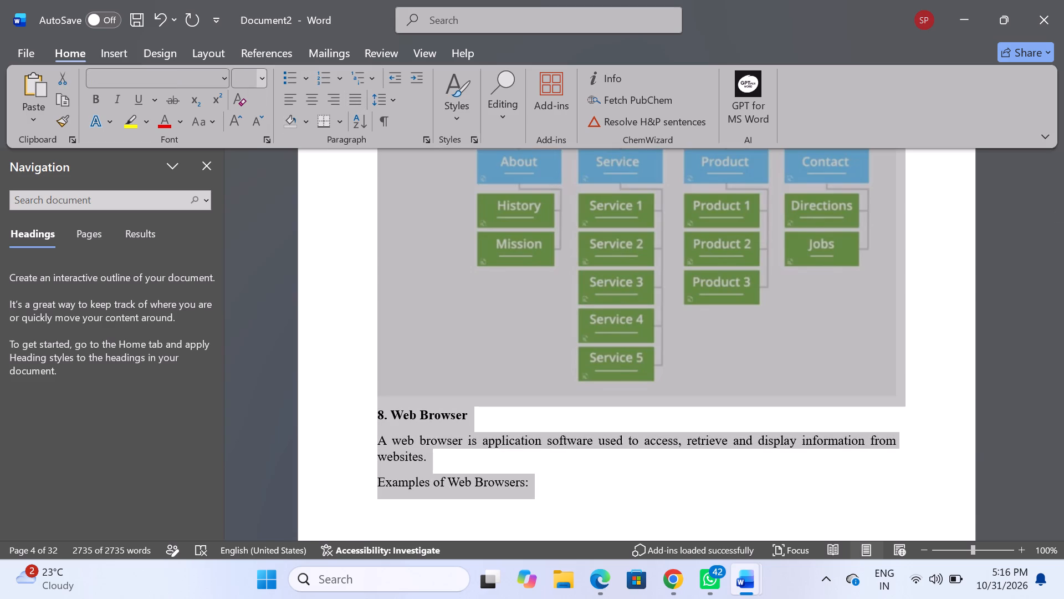
pyautogui.click(237, 77)
pyautogui.write('15')
pyautogui.press('Return')
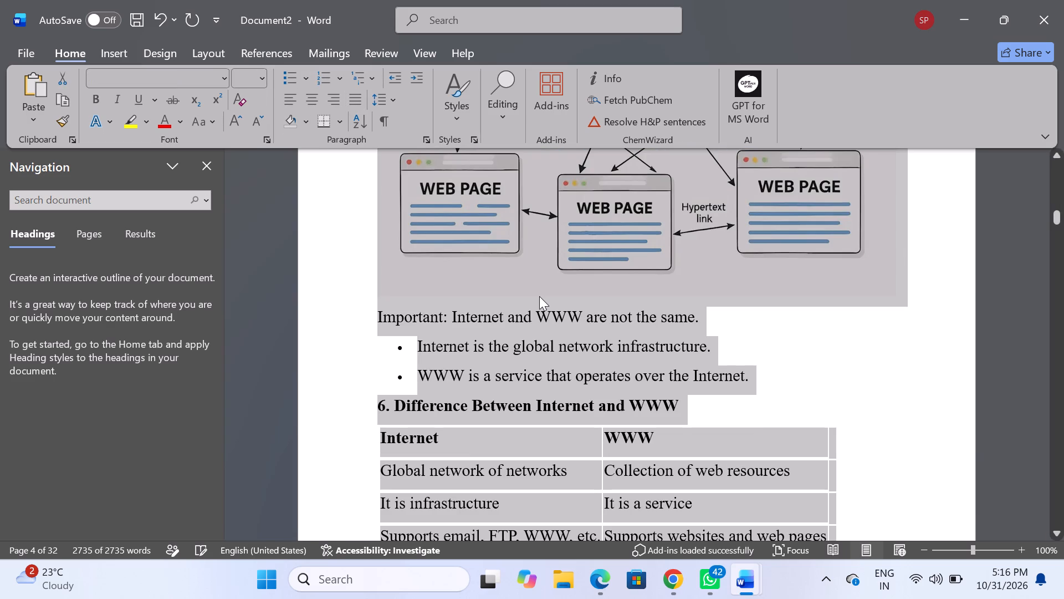
pyautogui.click(567, 404)
# Apply the Narrow page margins (0.5" on all sides) to the whole document.
pyautogui.scroll(-4, 567, 404)
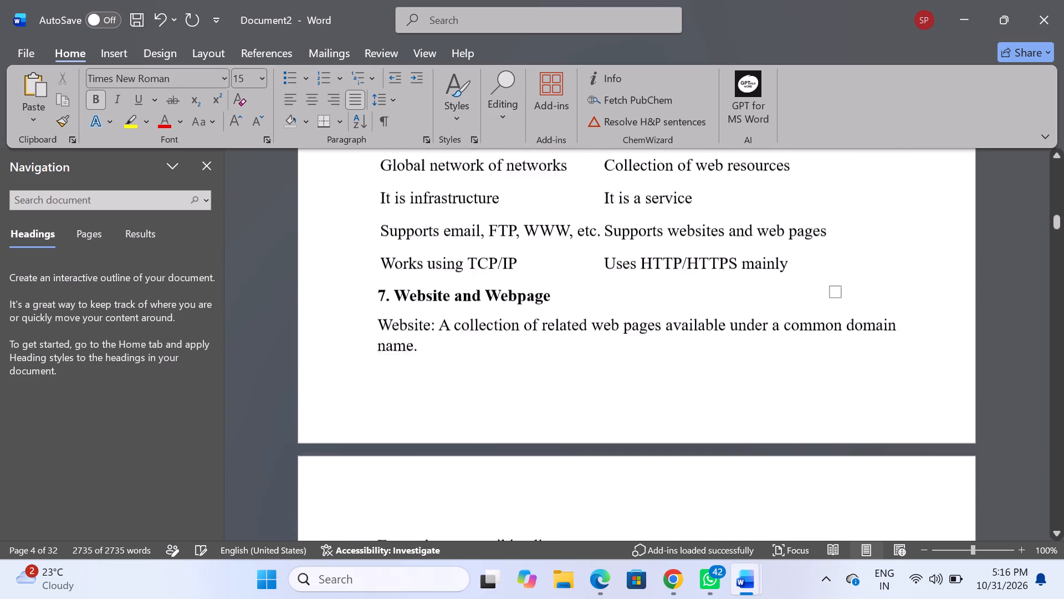
pyautogui.scroll(-5, 567, 404)
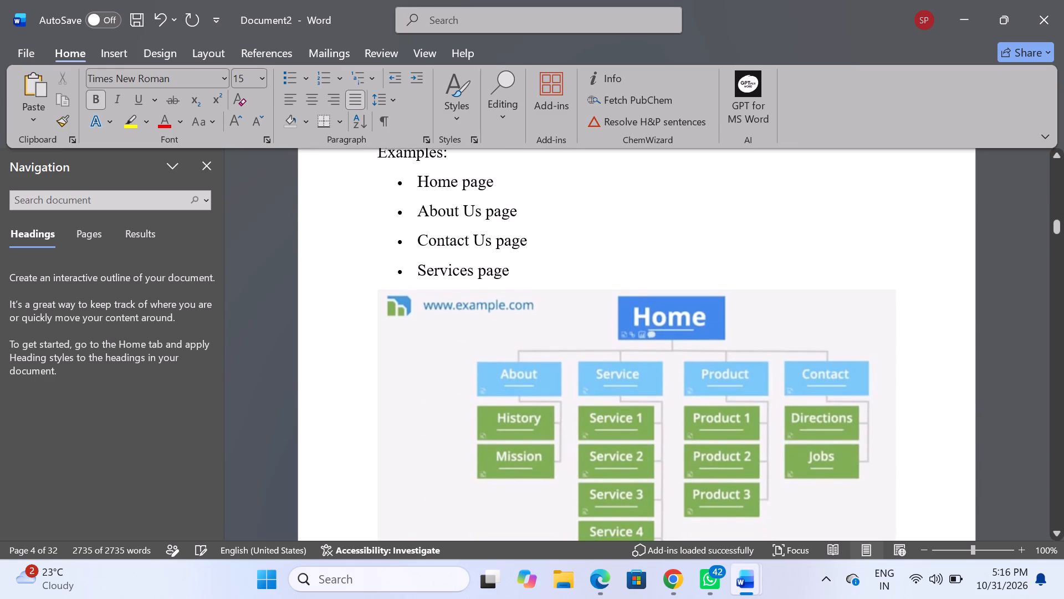
pyautogui.click(443, 323)
pyautogui.hotkey('ctrl', 'a')
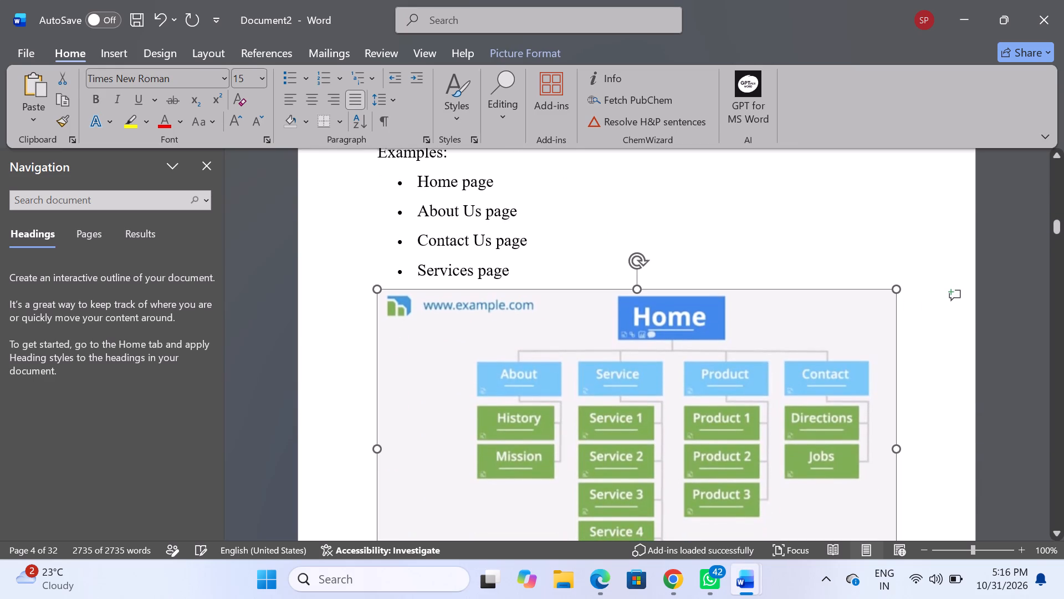
pyautogui.click(216, 52)
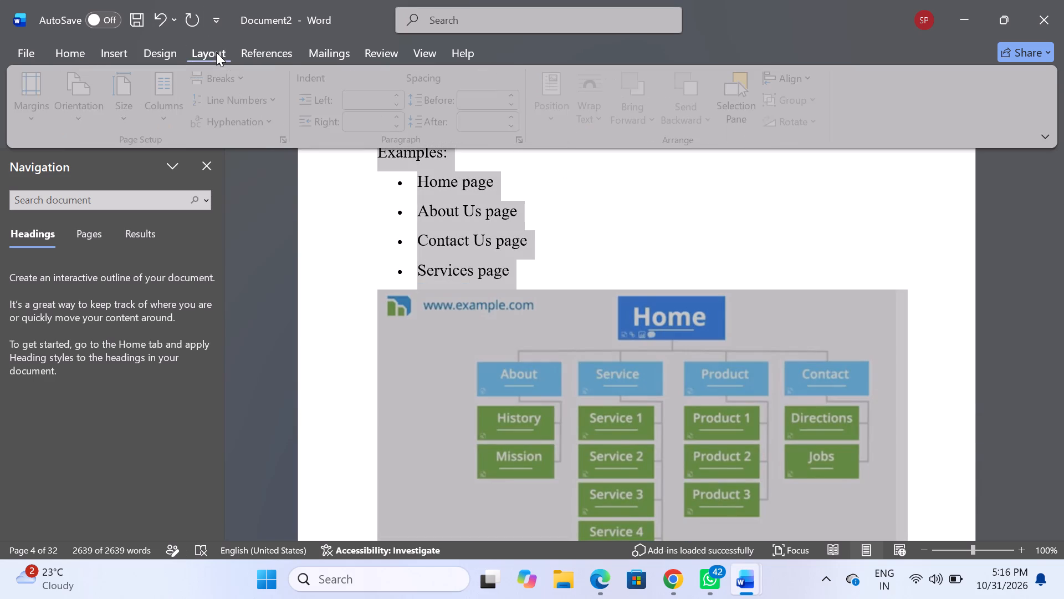
pyautogui.click(43, 118)
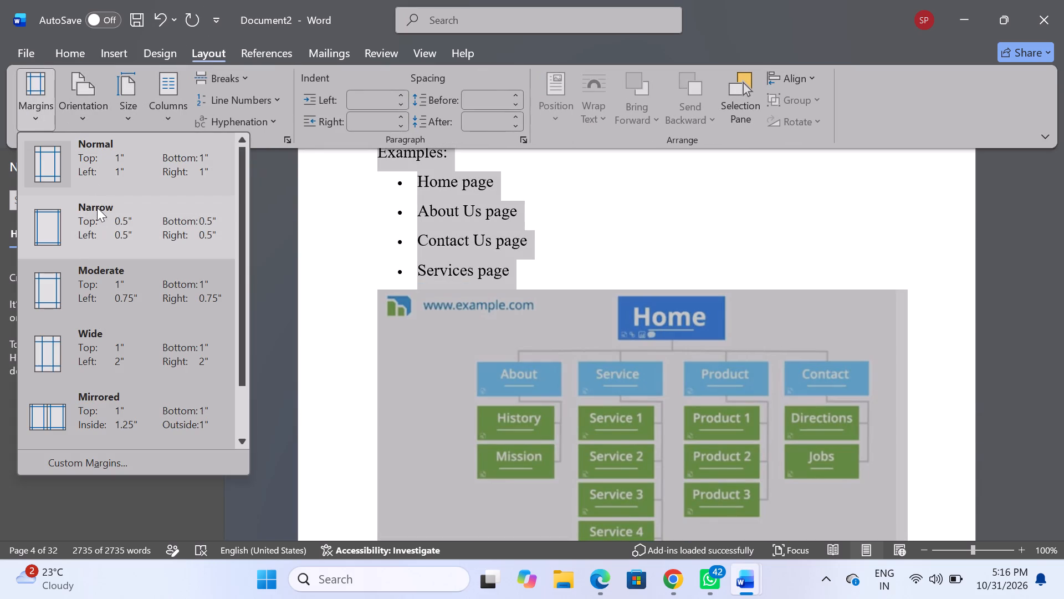
pyautogui.click(96, 221)
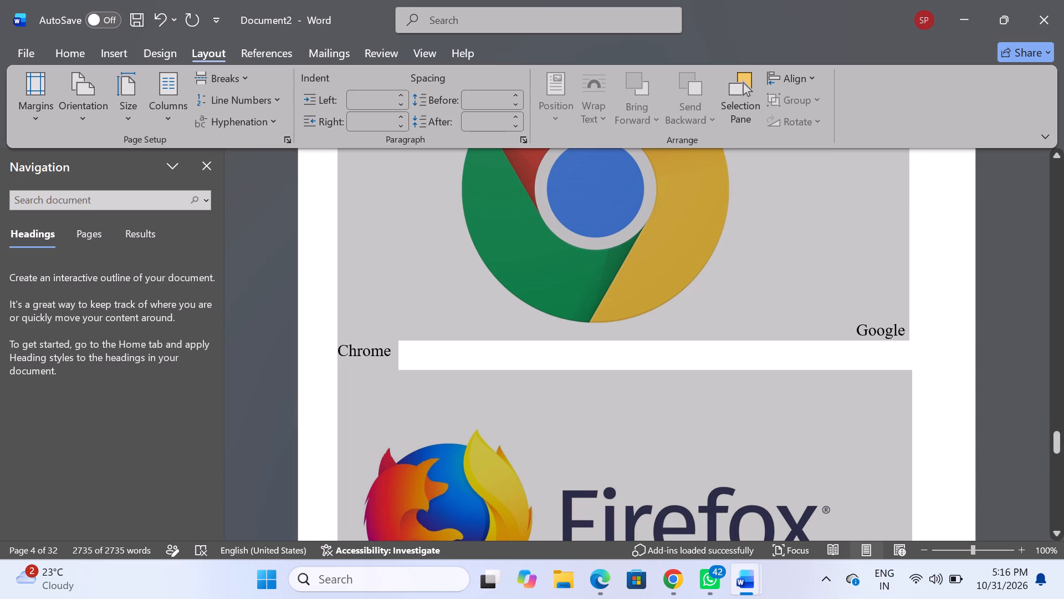
pyautogui.click(437, 354)
# Widen the Internet and WWW comparison table in section 6 so it spans nearly the full text width.
pyautogui.scroll(2, 437, 354)
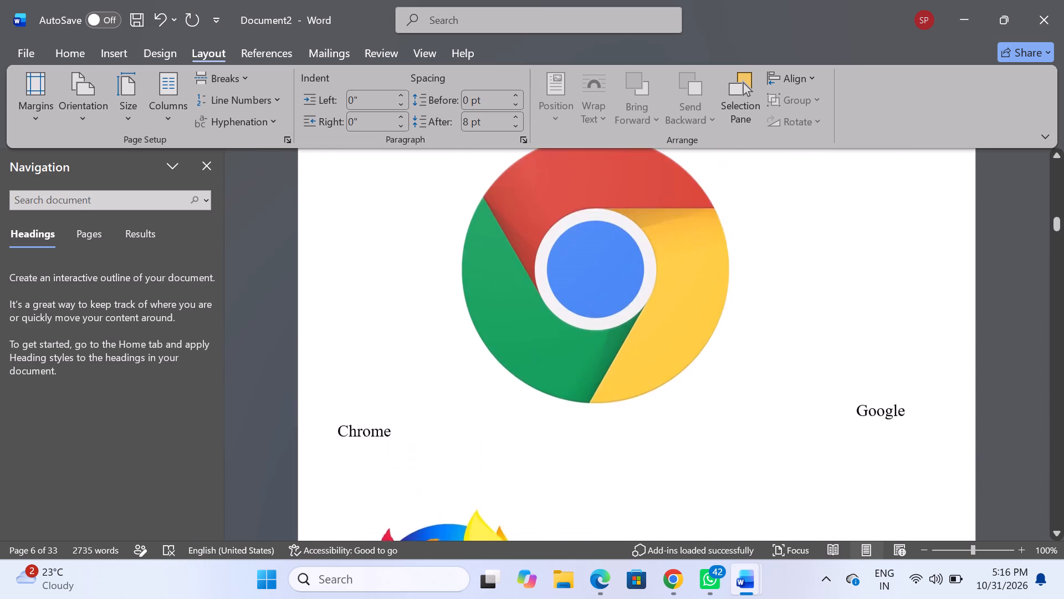
pyautogui.scroll(9, 437, 354)
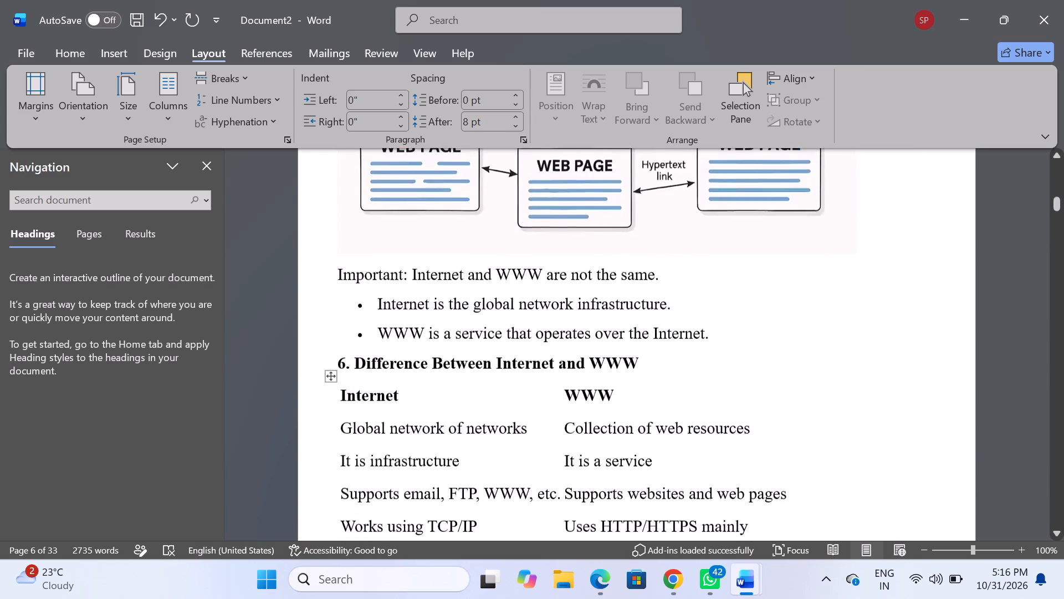
pyautogui.scroll(-5, 437, 354)
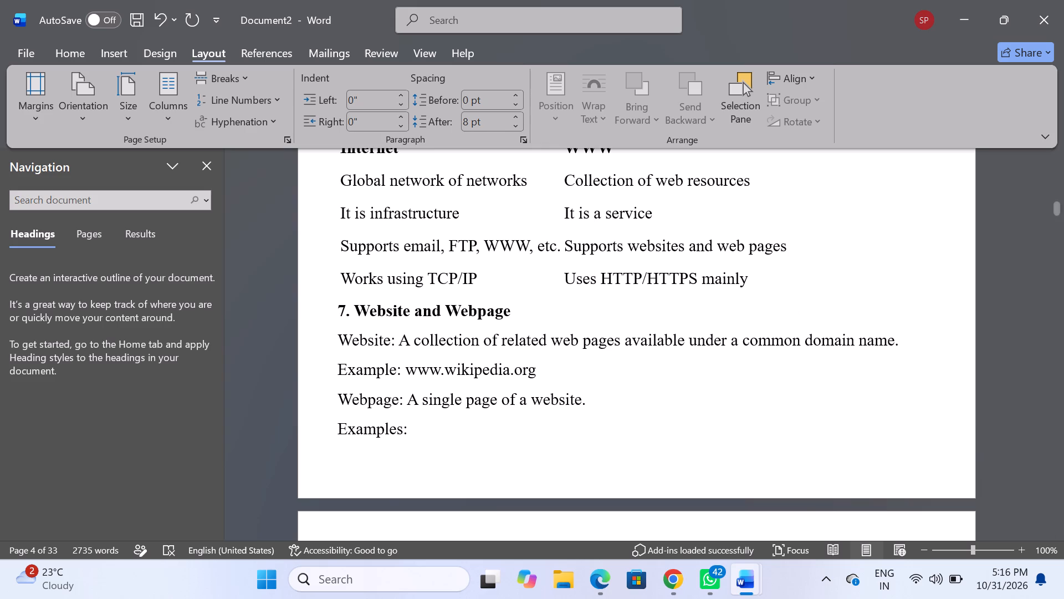
pyautogui.hscroll(1, 621, 394)
pyautogui.click(596, 332)
pyautogui.scroll(-1, 596, 332)
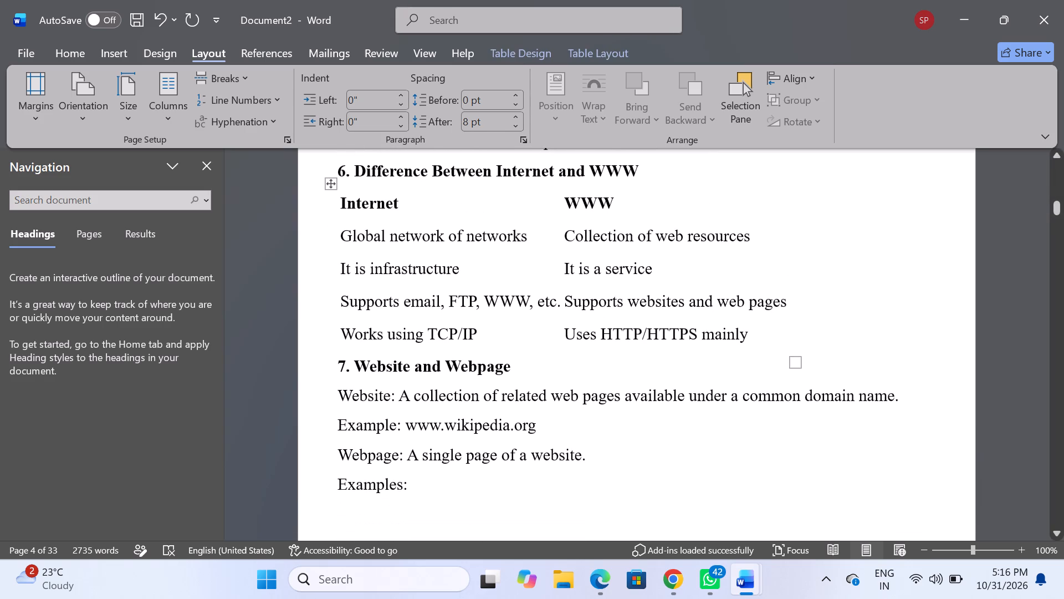
pyautogui.moveTo(801, 368); pyautogui.dragTo(885, 367)
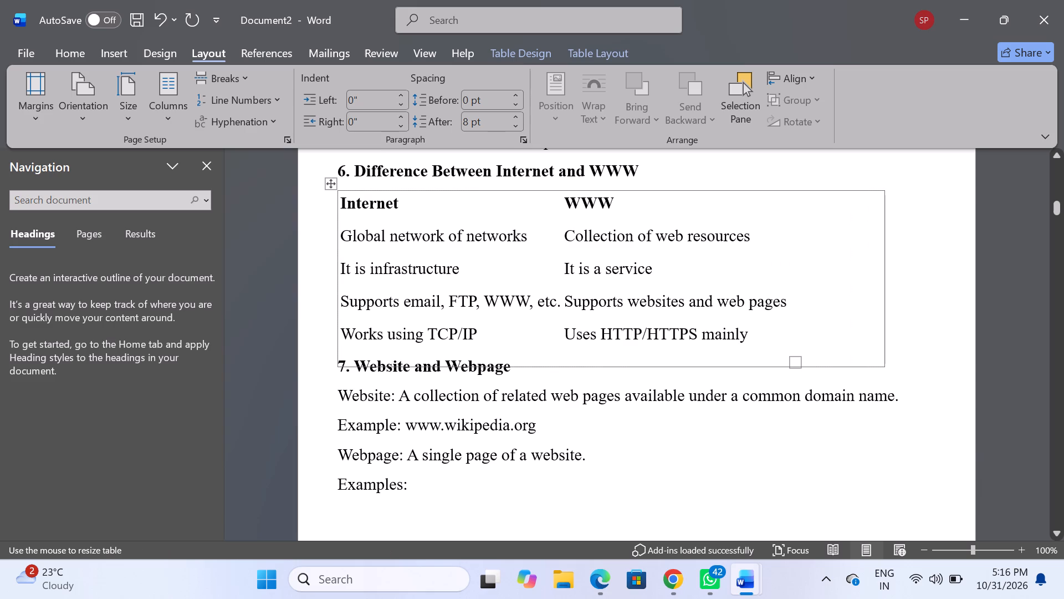
pyautogui.moveTo(885, 367); pyautogui.dragTo(900, 367)
# Review the layout from section 7, Website and Webpage, through the browser and search engine images to the start of Chapter 3.
pyautogui.scroll(-2, 607, 451)
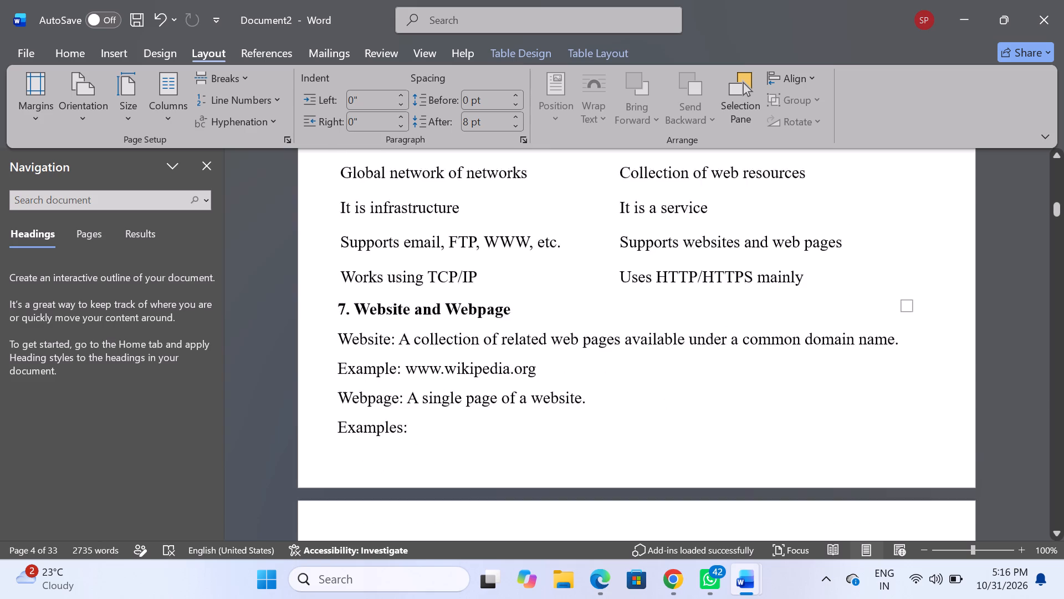
pyautogui.scroll(-11, 607, 451)
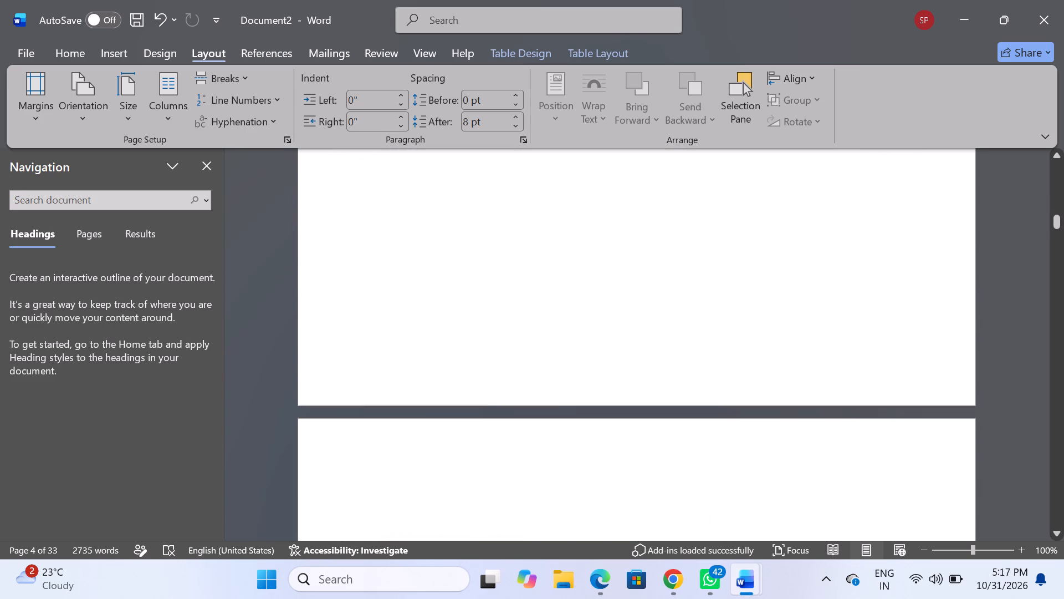
pyautogui.scroll(-10, 607, 451)
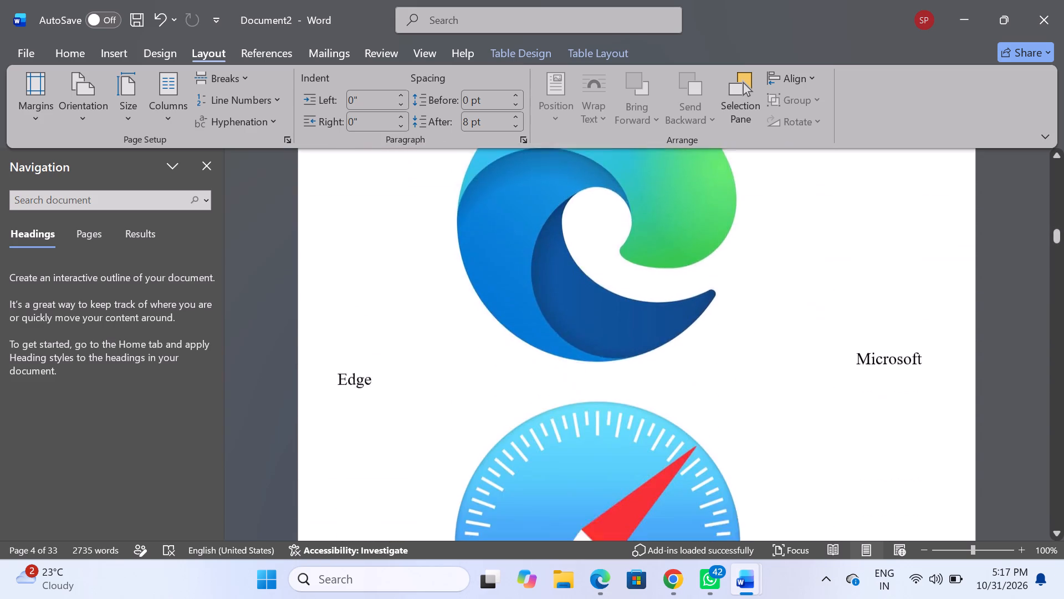
pyautogui.scroll(-5, 607, 451)
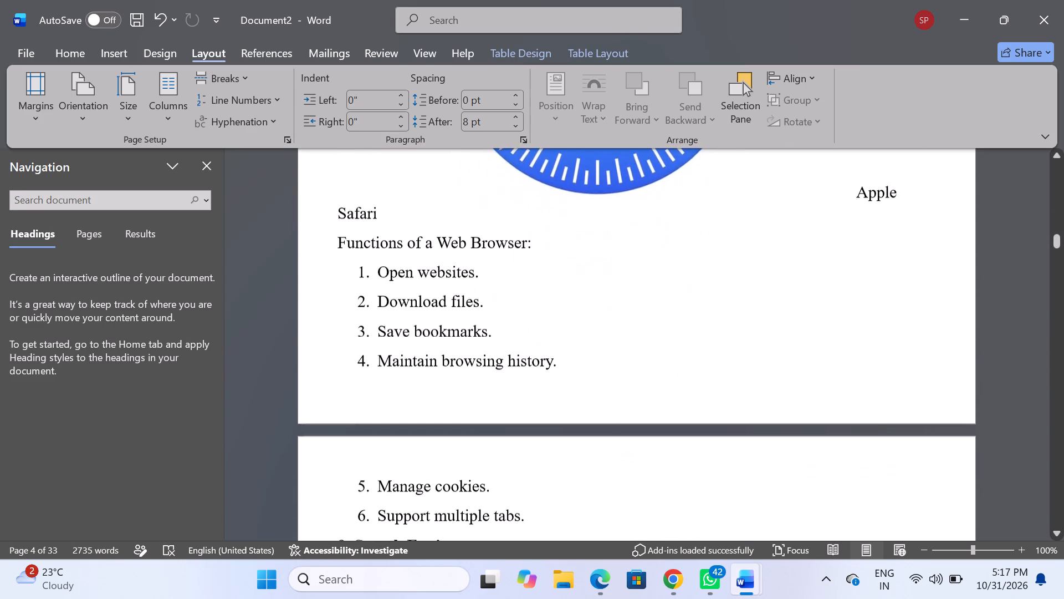
pyautogui.scroll(-18, 607, 451)
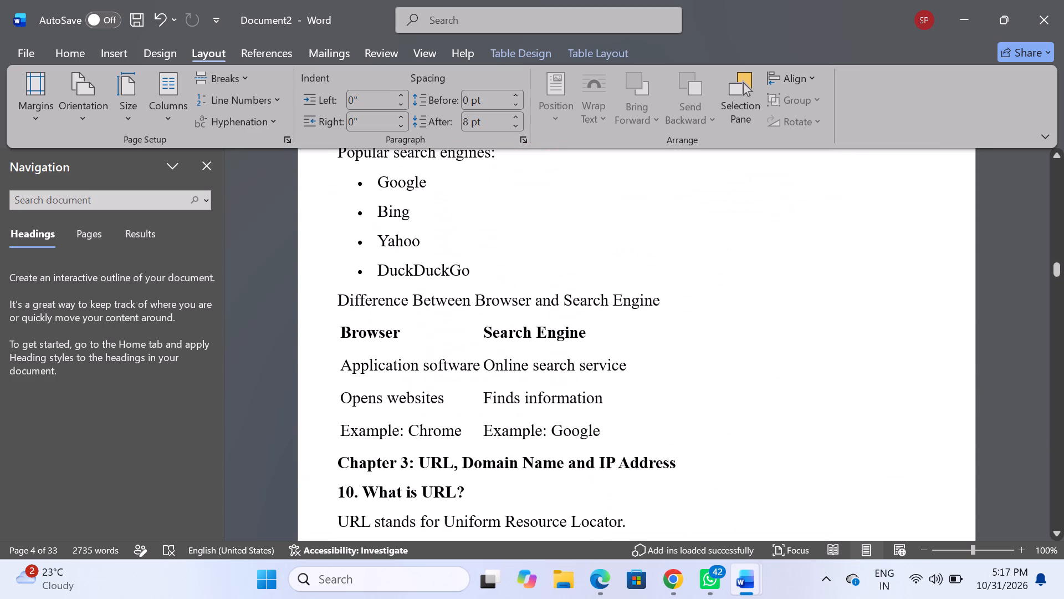
pyautogui.scroll(4, 607, 451)
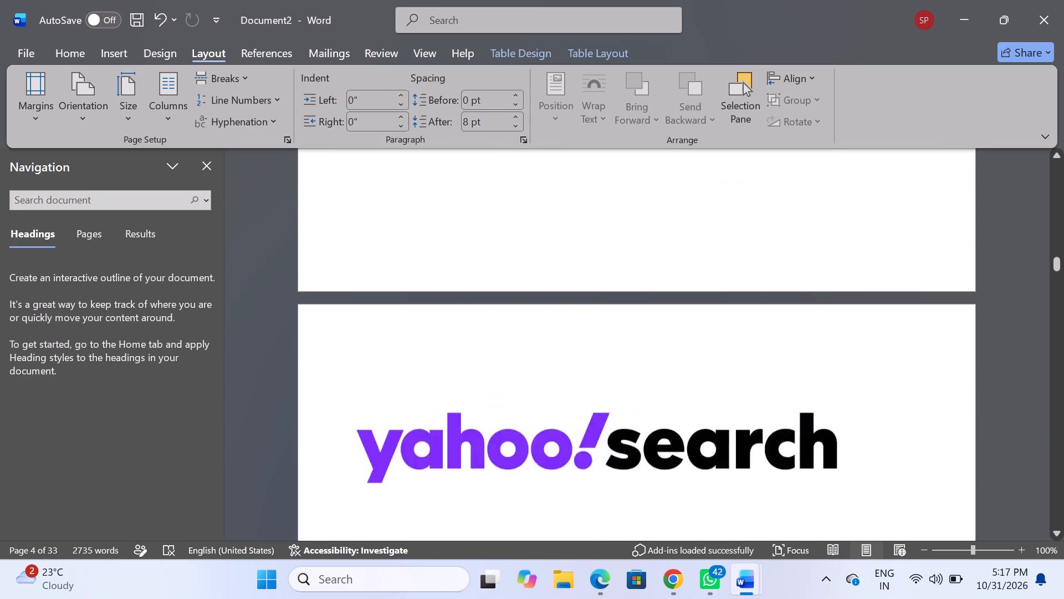
pyautogui.scroll(12, 607, 451)
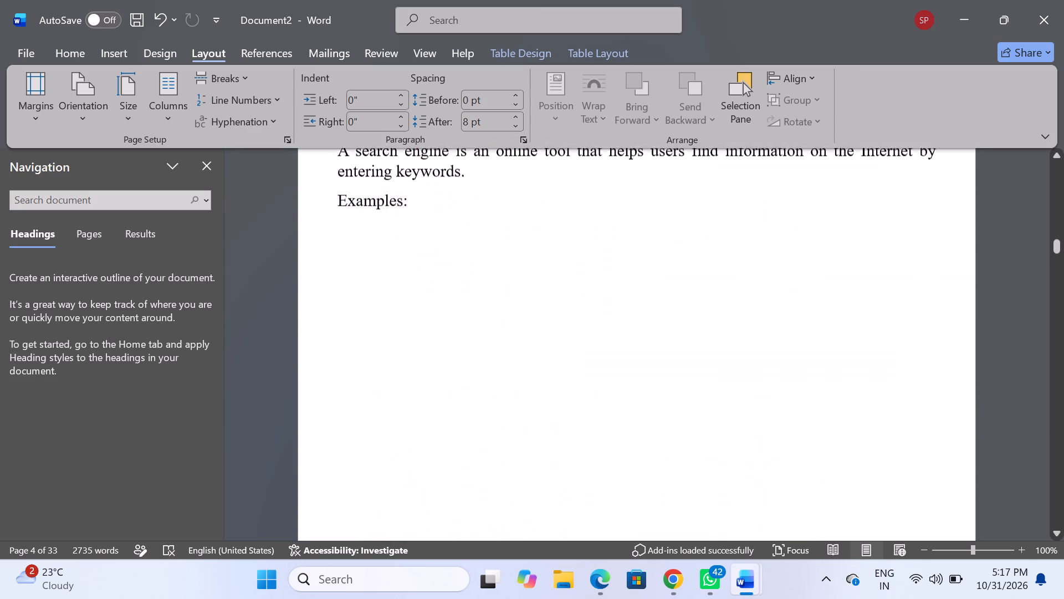
pyautogui.scroll(-5, 607, 451)
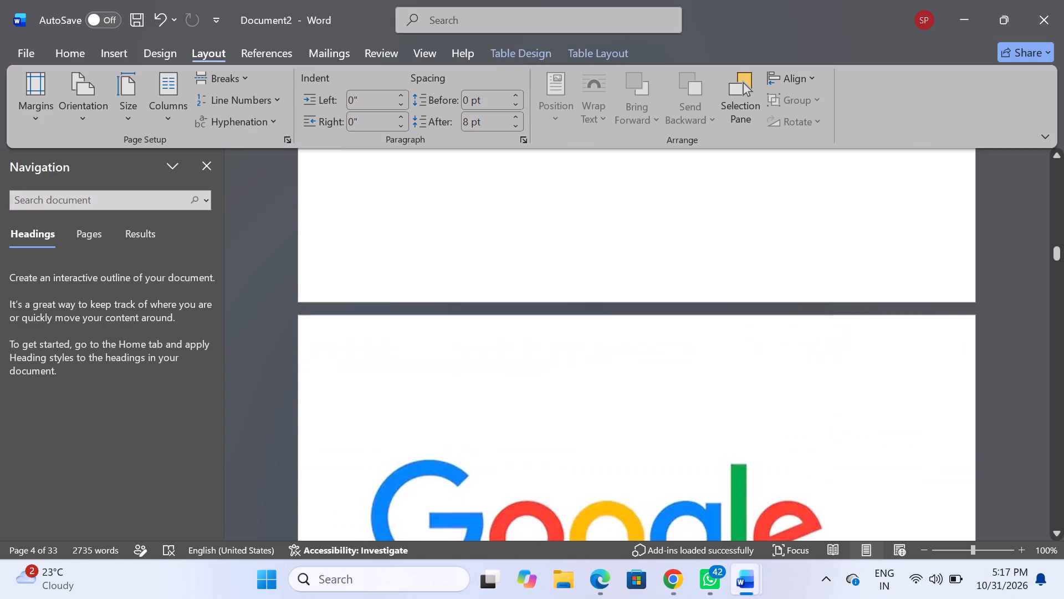
# Place the Google logo at the page's top left with square text wrapping and shrink it to about half its width.
pyautogui.click(604, 436)
pyautogui.scroll(-2, 604, 436)
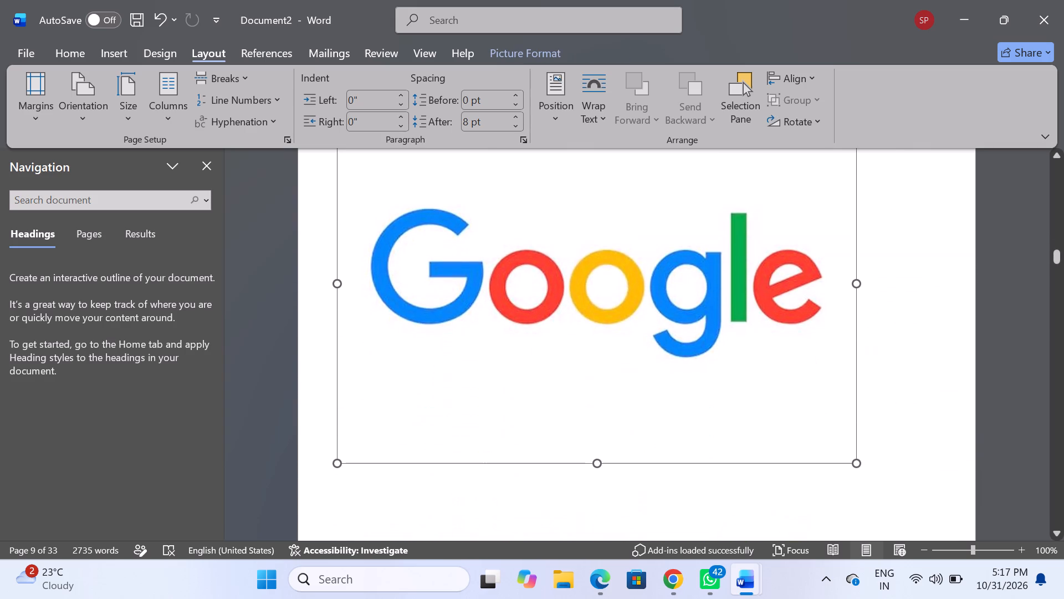
pyautogui.click(569, 117)
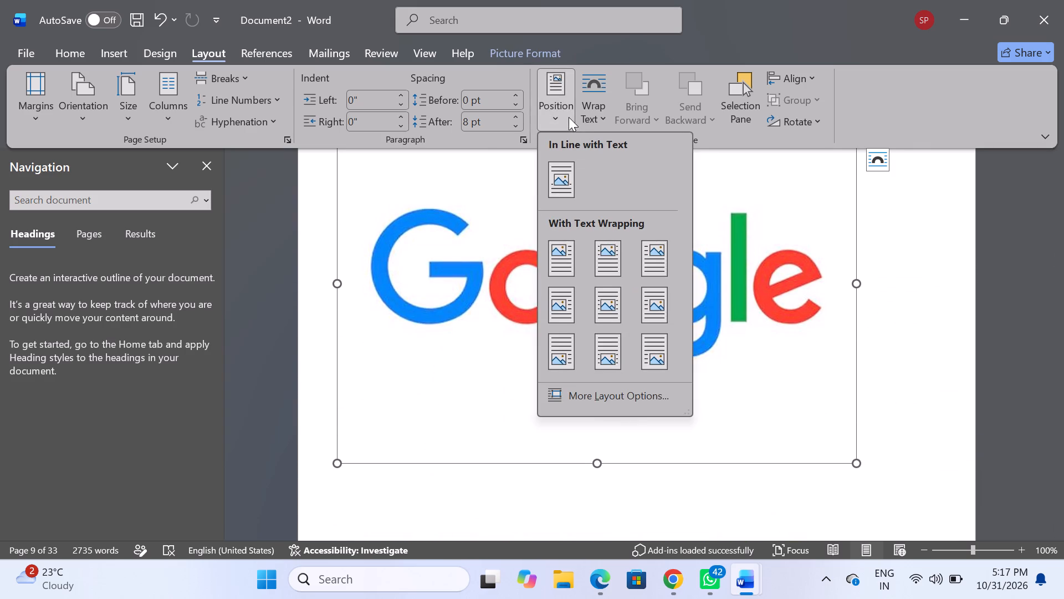
pyautogui.click(557, 256)
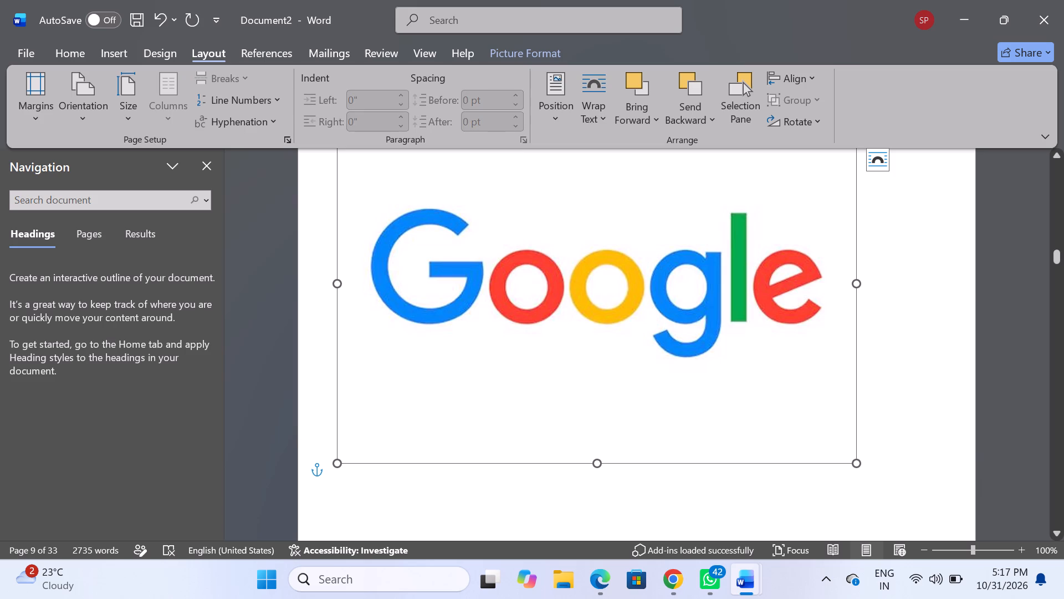
pyautogui.moveTo(856, 460); pyautogui.dragTo(488, 279)
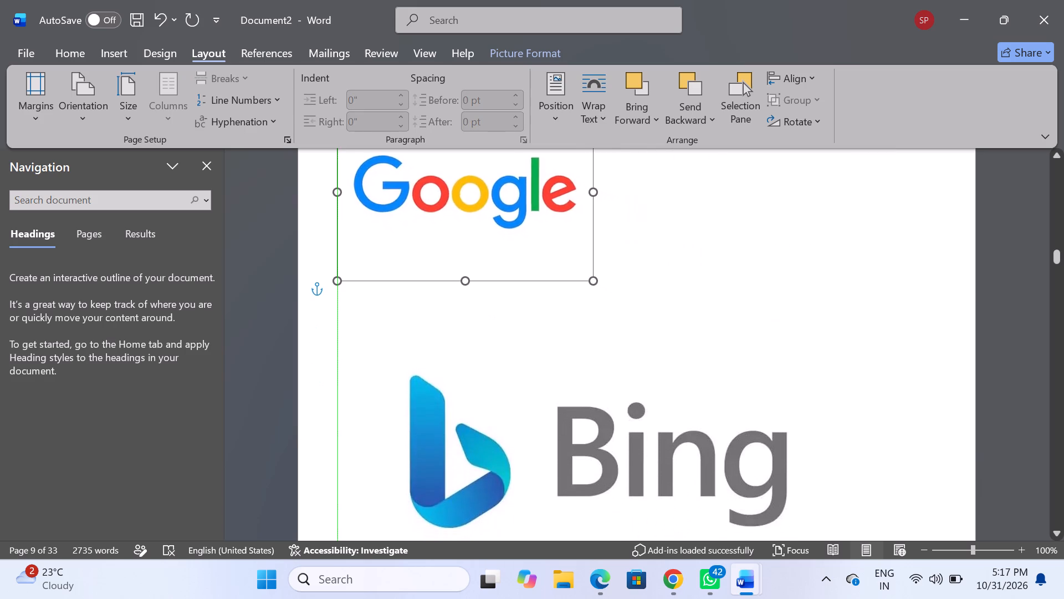
pyautogui.moveTo(488, 279); pyautogui.dragTo(487, 279)
# Shrink the Bing logo to about half its width and give it Square text wrapping.
pyautogui.scroll(-1, 487, 279)
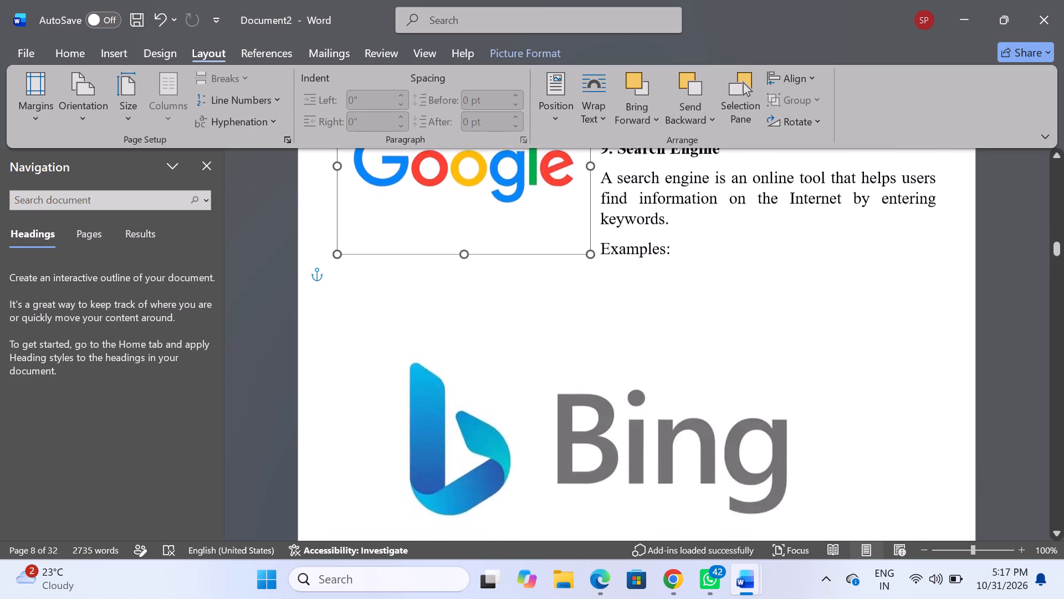
pyautogui.scroll(-1, 487, 279)
pyautogui.click(626, 388)
pyautogui.scroll(-2, 728, 434)
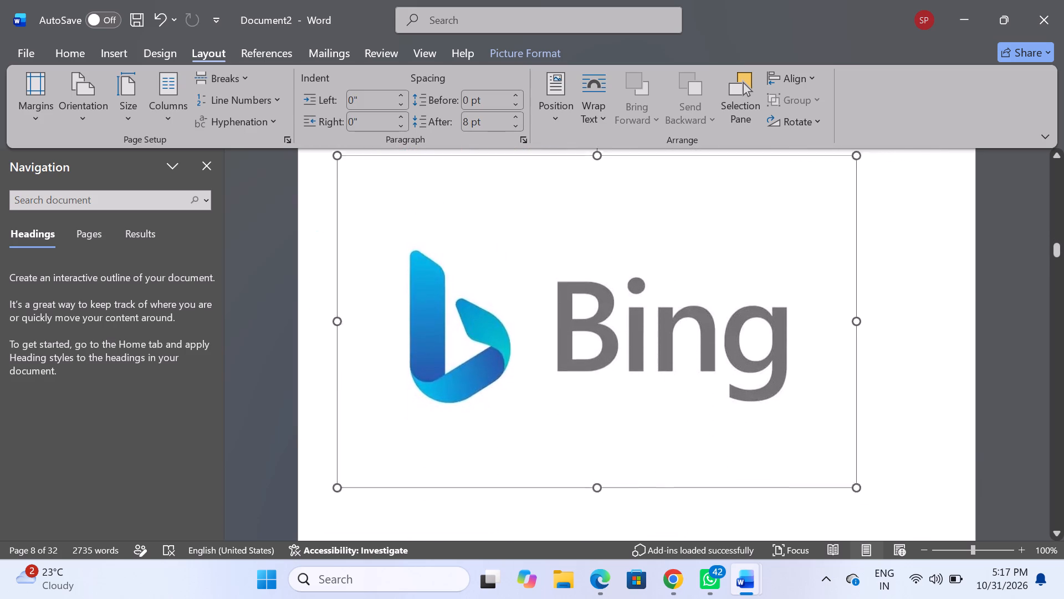
pyautogui.moveTo(857, 463); pyautogui.dragTo(470, 304)
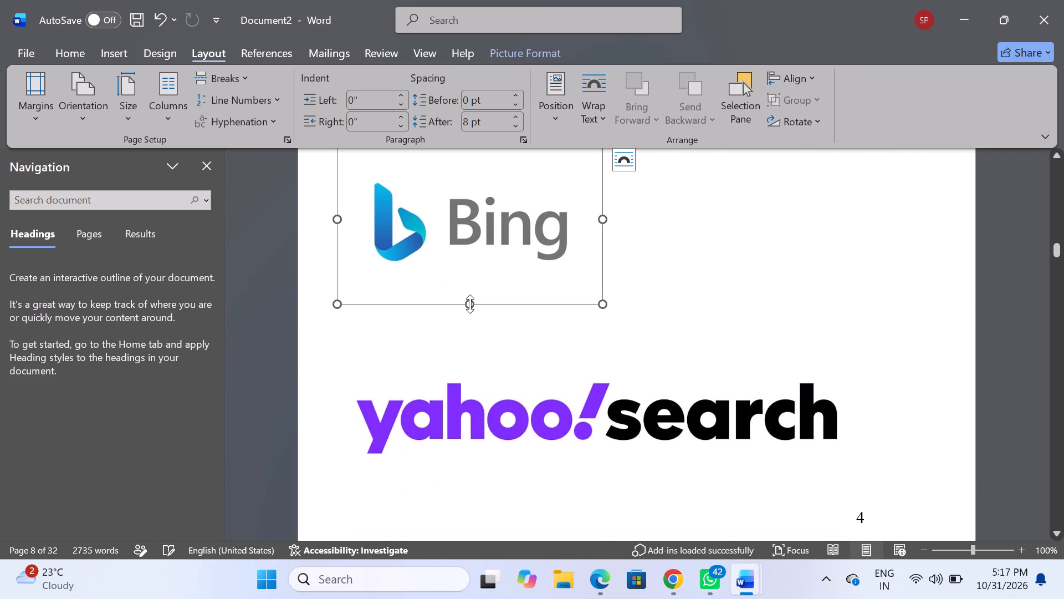
pyautogui.click(597, 116)
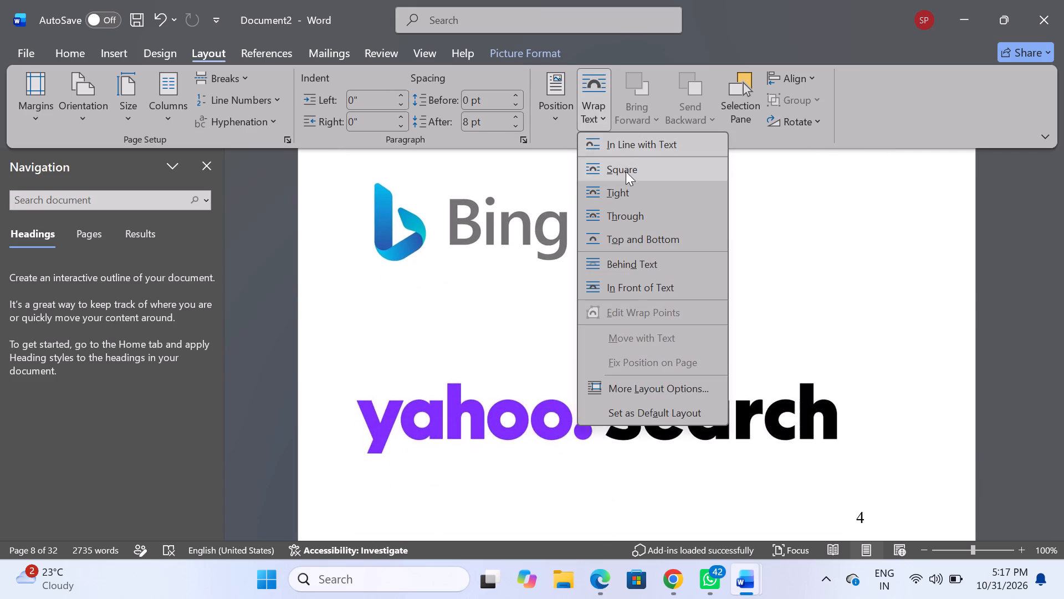
pyautogui.click(626, 171)
# Shrink the Yahoo Search logo to about two-thirds of its width and give it Square text wrapping.
pyautogui.click(629, 395)
pyautogui.scroll(-2, 629, 395)
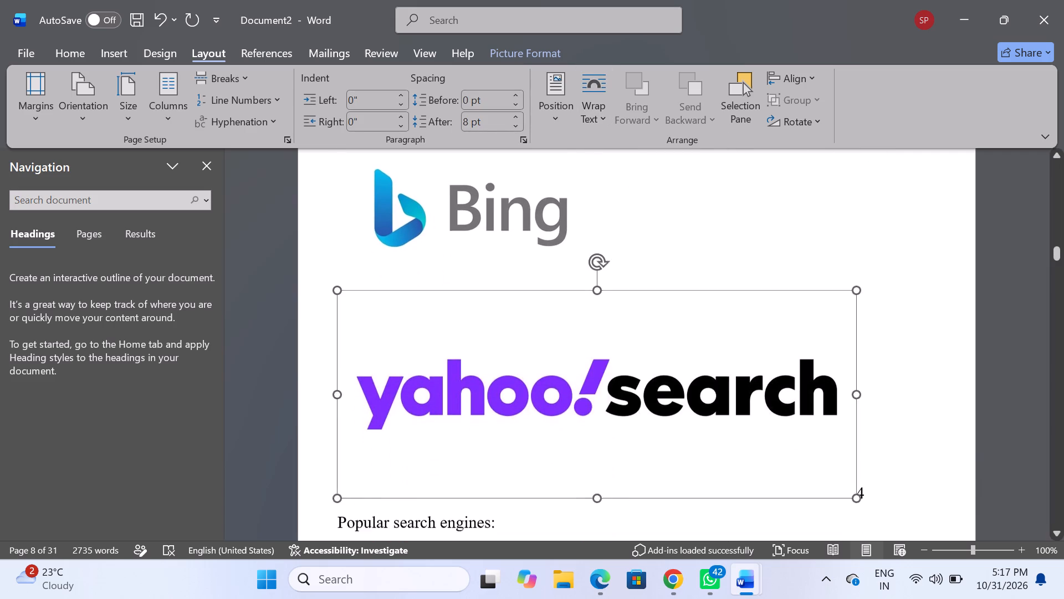
pyautogui.scroll(-2, 629, 395)
pyautogui.moveTo(852, 275); pyautogui.dragTo(774, 277)
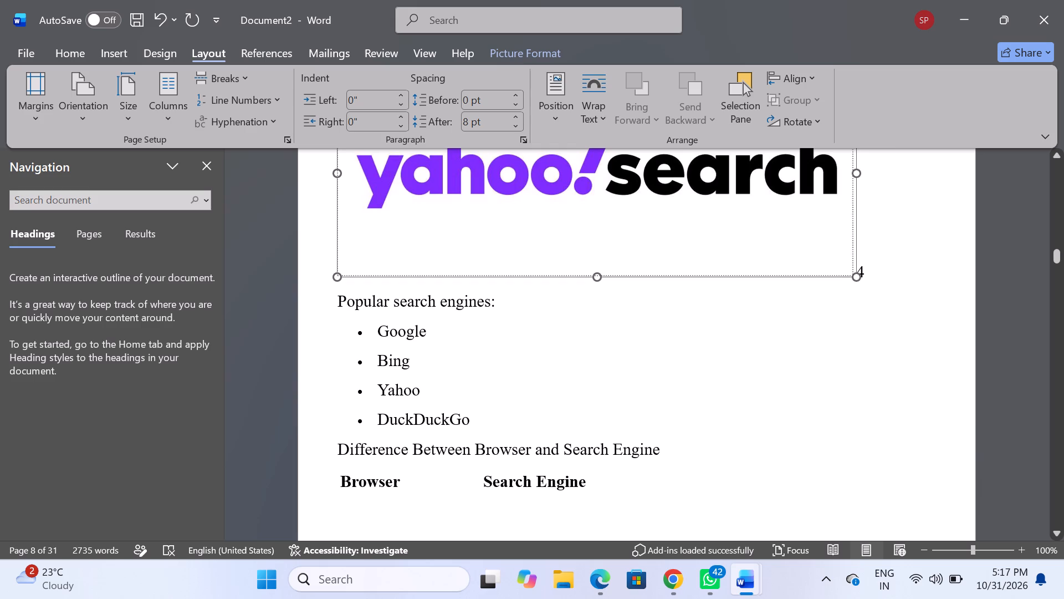
pyautogui.moveTo(774, 277); pyautogui.dragTo(502, 201)
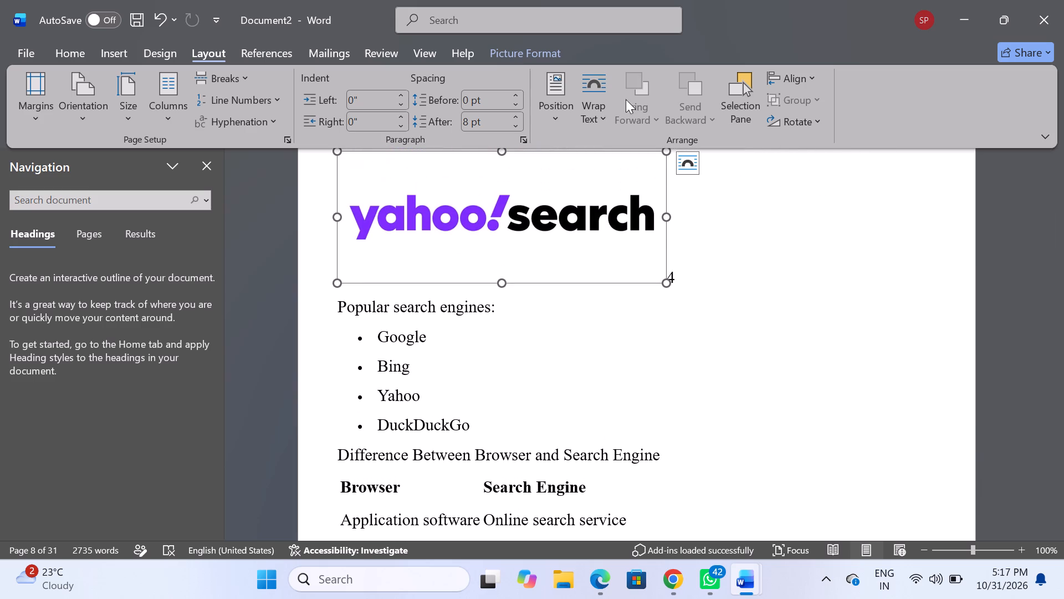
pyautogui.click(605, 115)
pyautogui.click(617, 168)
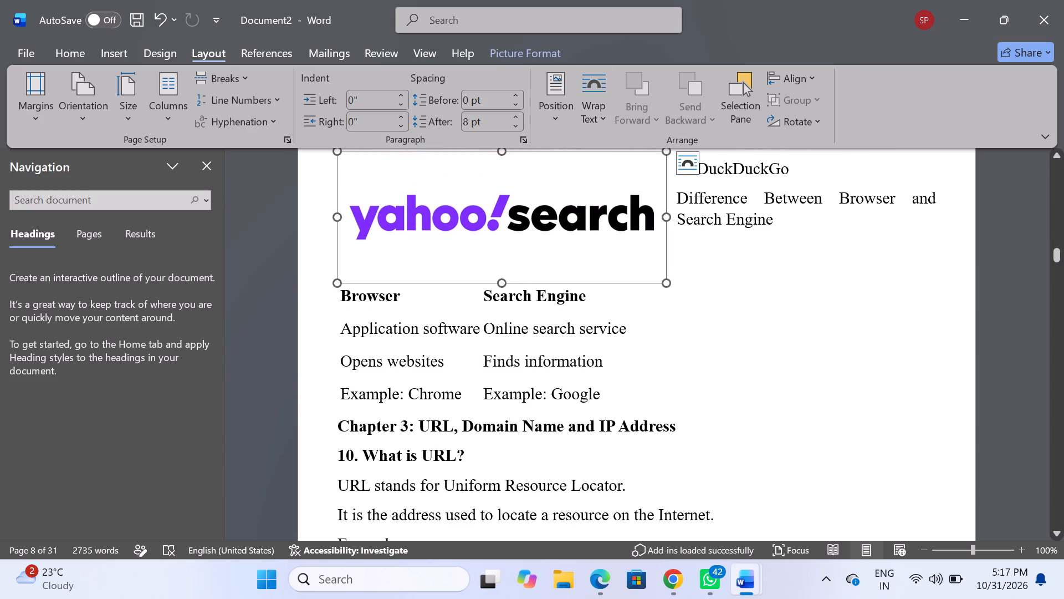
pyautogui.scroll(7, 617, 168)
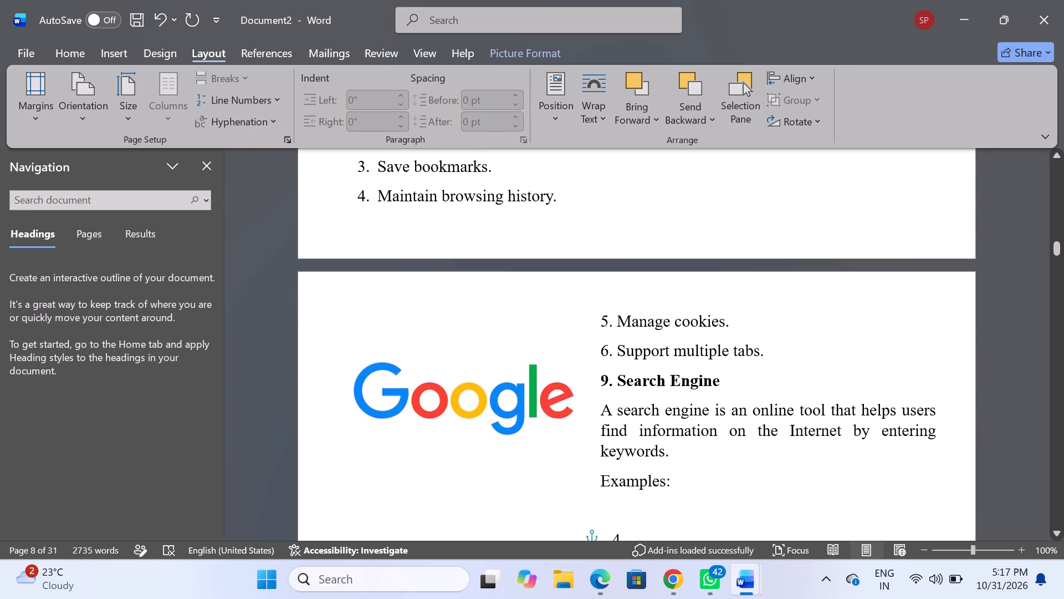
# Widen the Browser and Search Engine comparison table to about one and a half times its width.
pyautogui.scroll(1, 617, 168)
pyautogui.scroll(-2, 617, 168)
pyautogui.scroll(-3, 624, 34)
pyautogui.scroll(1, 624, 34)
pyautogui.scroll(-2, 624, 34)
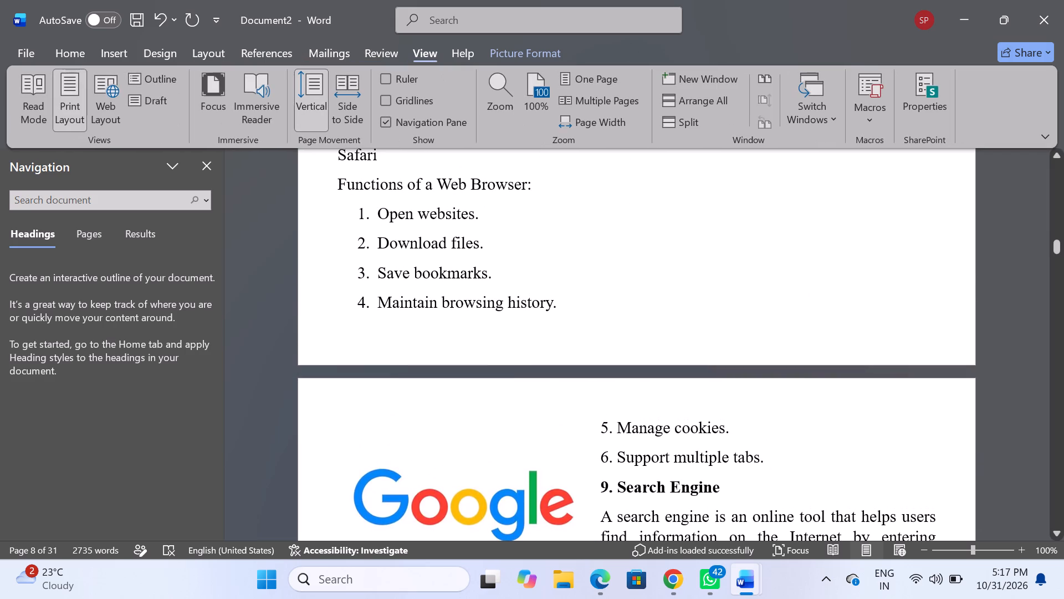
pyautogui.scroll(-8, 591, 345)
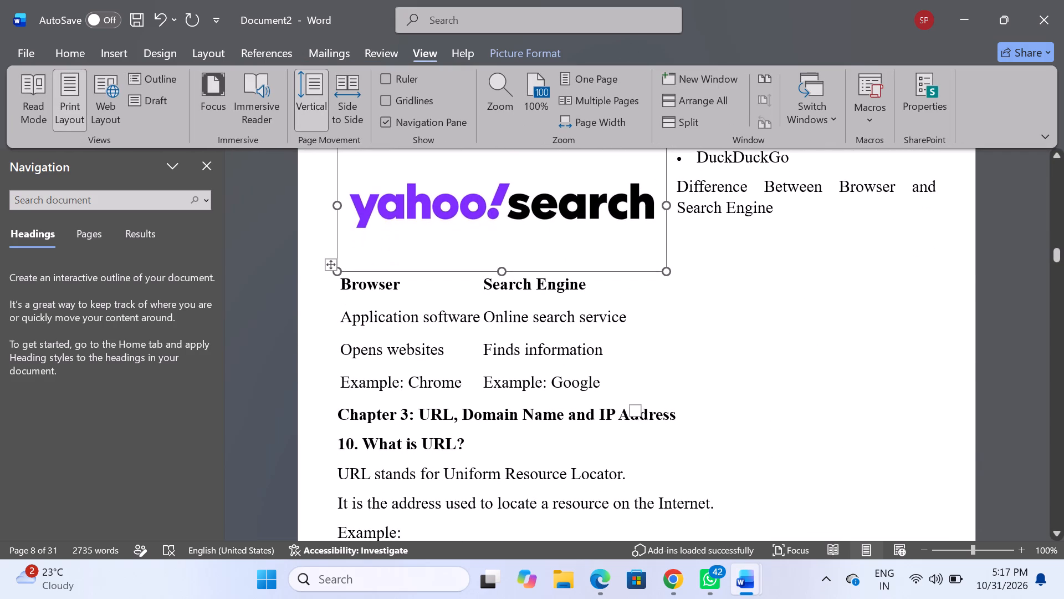
pyautogui.click(559, 362)
pyautogui.moveTo(638, 415); pyautogui.dragTo(806, 418)
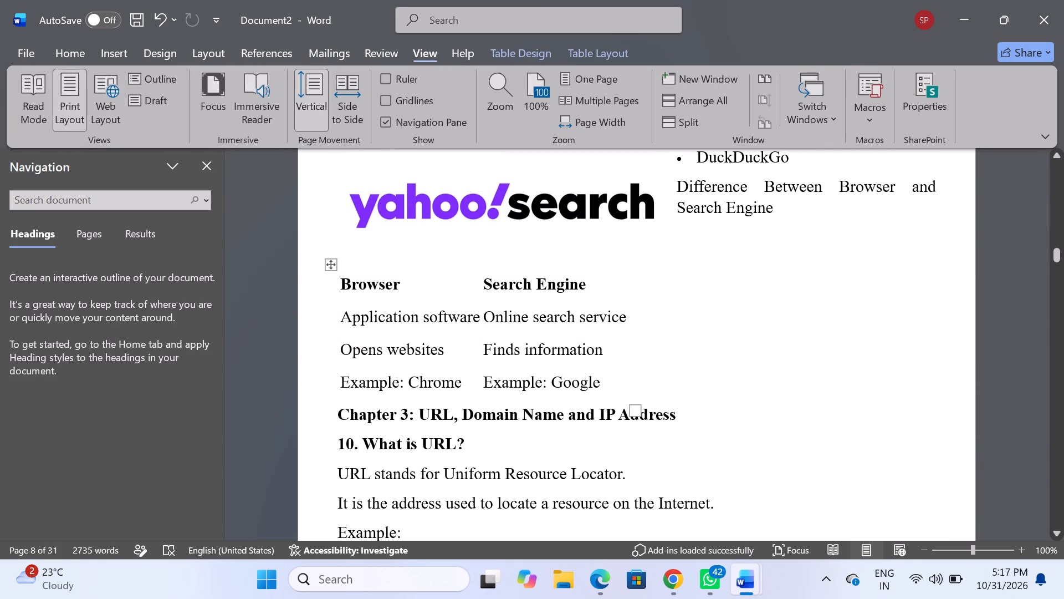
# Move the Yahoo Search logo below the Difference Between Browser and Search Engine line, into the Browser column of the comparison table.
pyautogui.scroll(2, 655, 346)
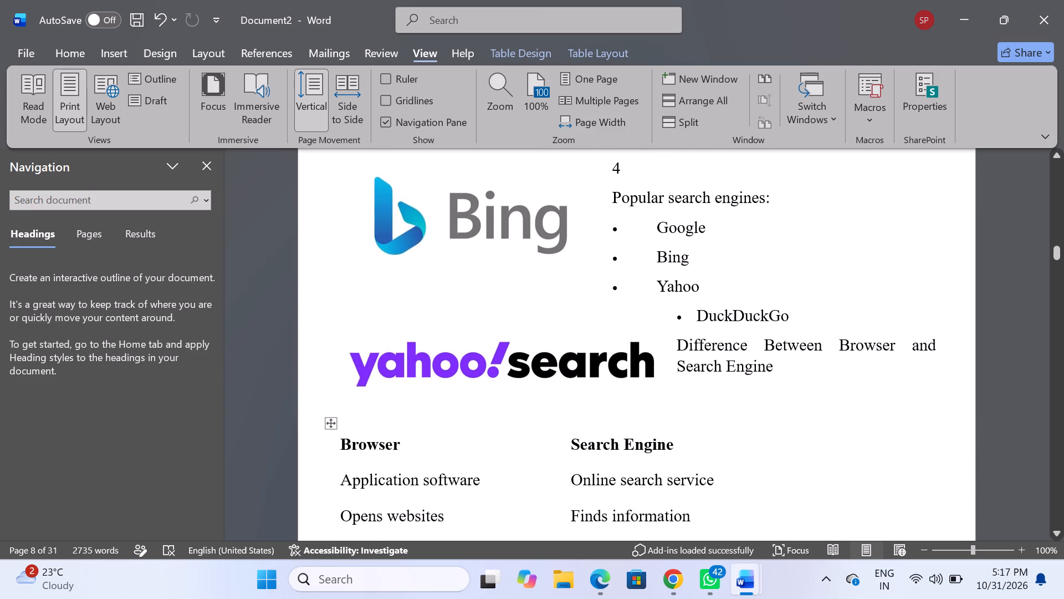
pyautogui.moveTo(557, 354); pyautogui.dragTo(555, 417)
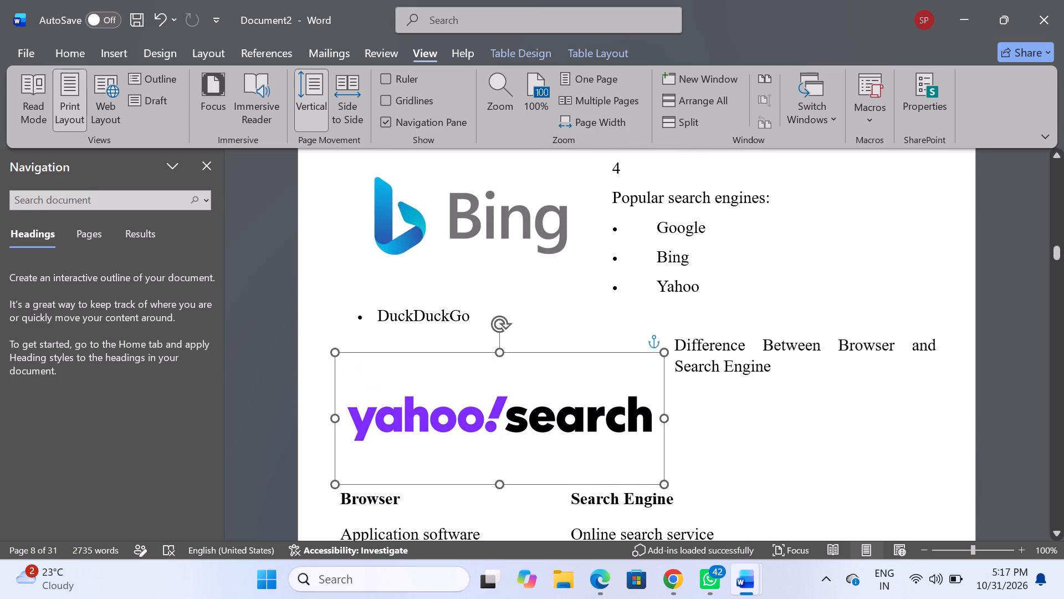
pyautogui.moveTo(555, 417); pyautogui.dragTo(553, 464)
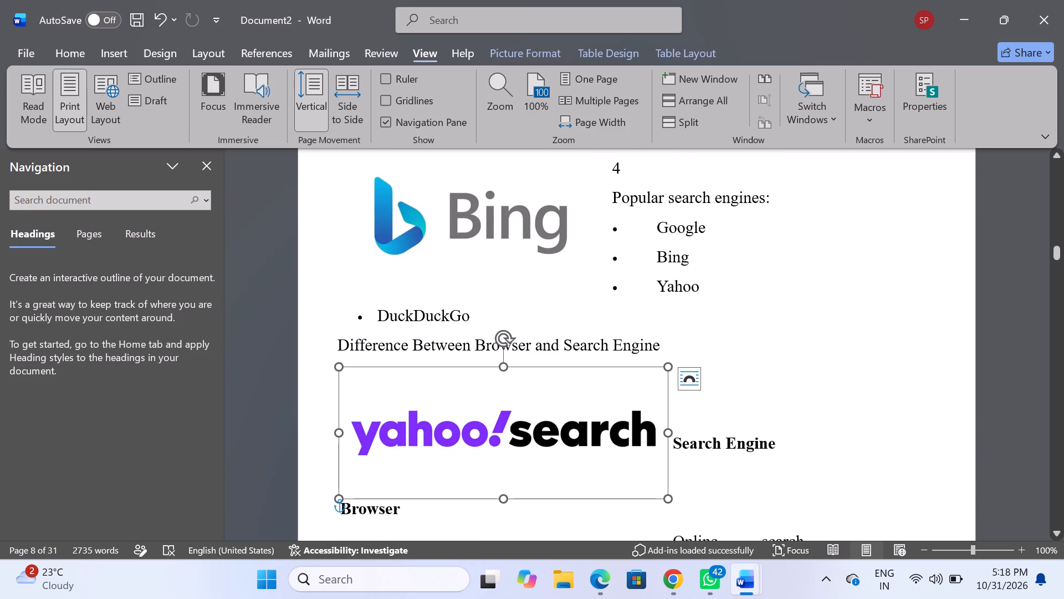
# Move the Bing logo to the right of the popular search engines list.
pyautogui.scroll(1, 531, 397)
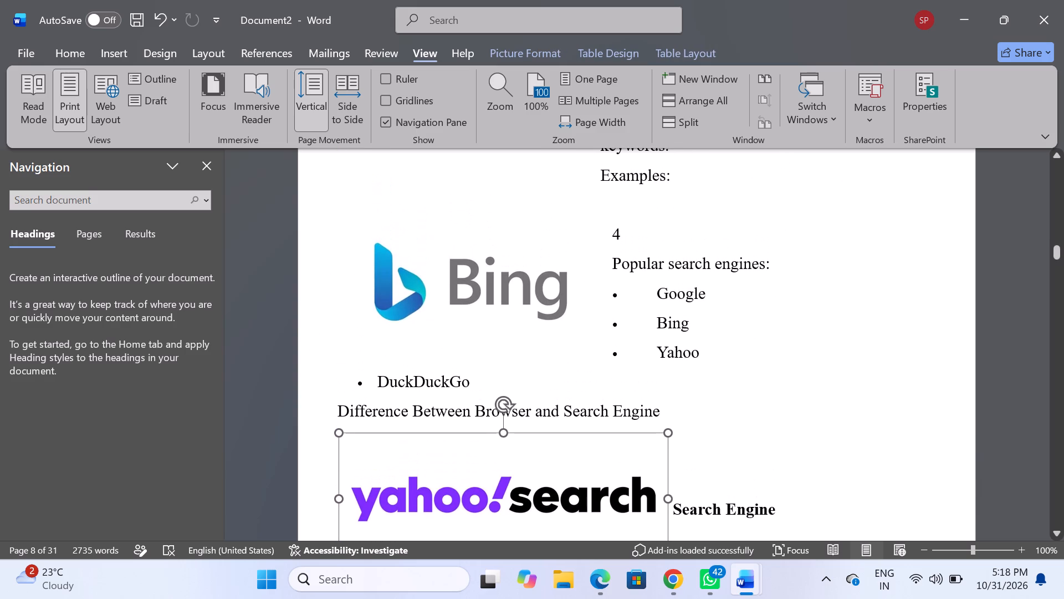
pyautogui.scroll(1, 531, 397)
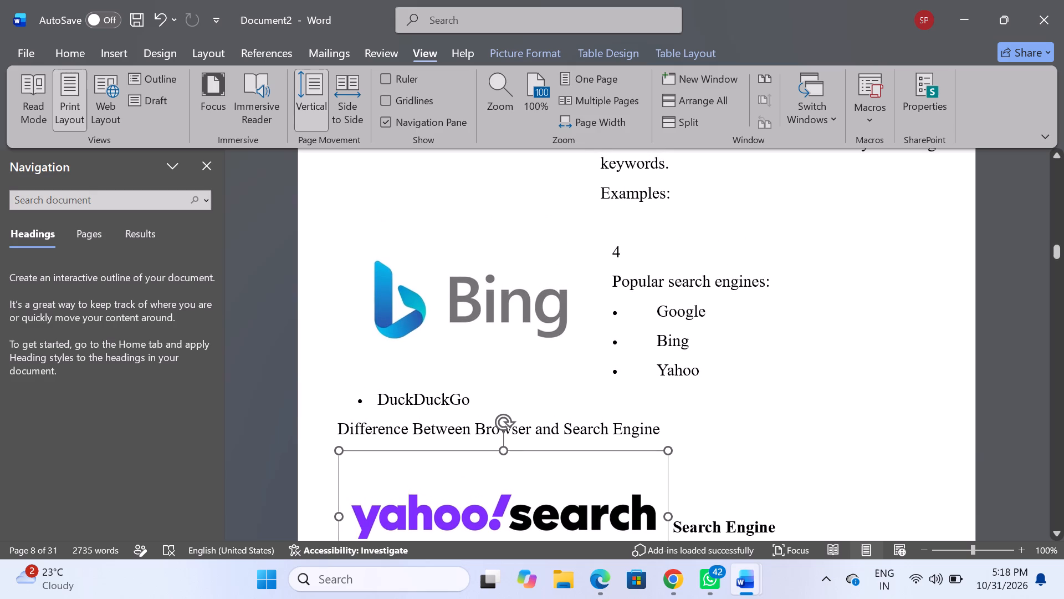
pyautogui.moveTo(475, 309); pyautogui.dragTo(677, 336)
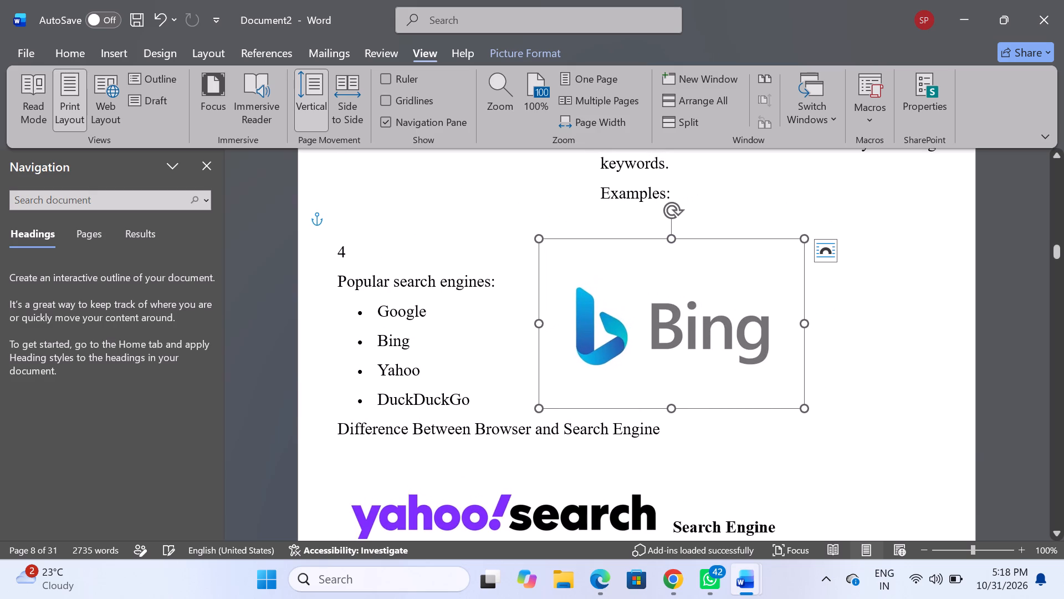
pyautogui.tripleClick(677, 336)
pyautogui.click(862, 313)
# Move the Google logo to the right side of the section 9 Search Engine text, above the Bing logo.
pyautogui.scroll(1, 862, 313)
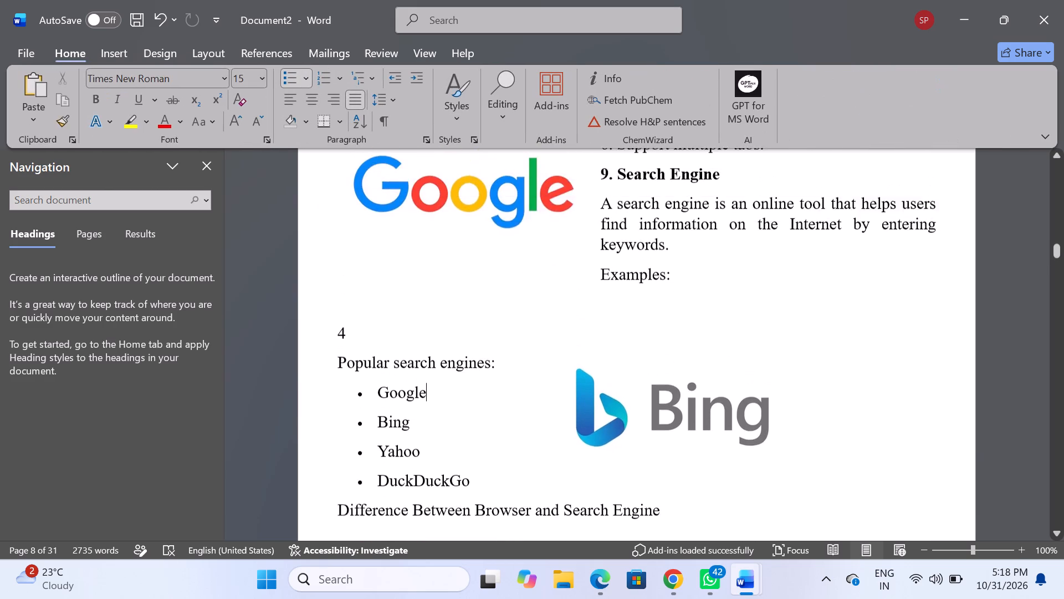
pyautogui.scroll(1, 862, 313)
pyautogui.moveTo(520, 229); pyautogui.dragTo(628, 339)
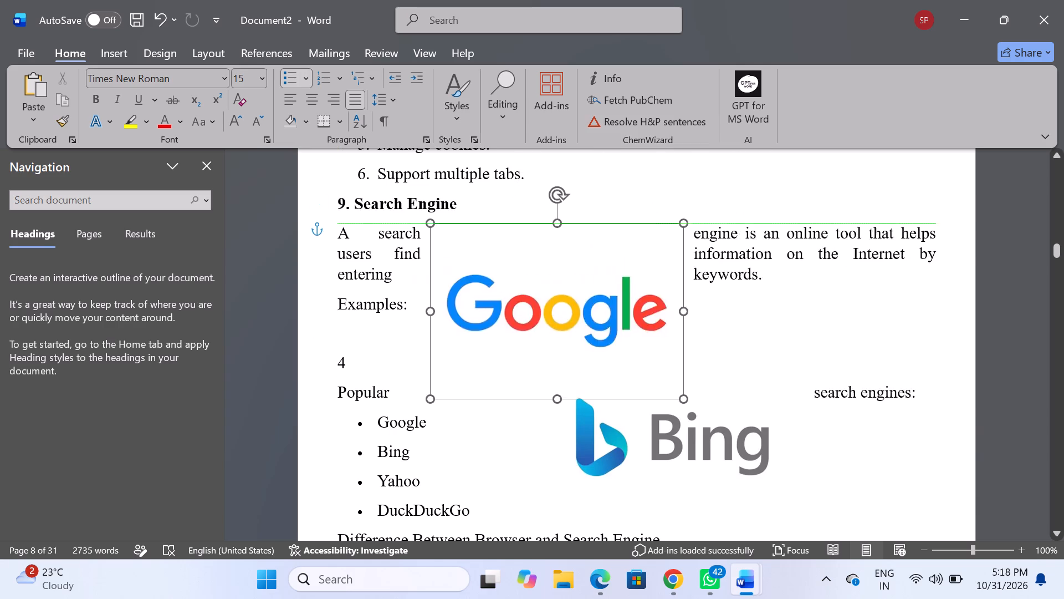
pyautogui.moveTo(628, 339); pyautogui.dragTo(713, 472)
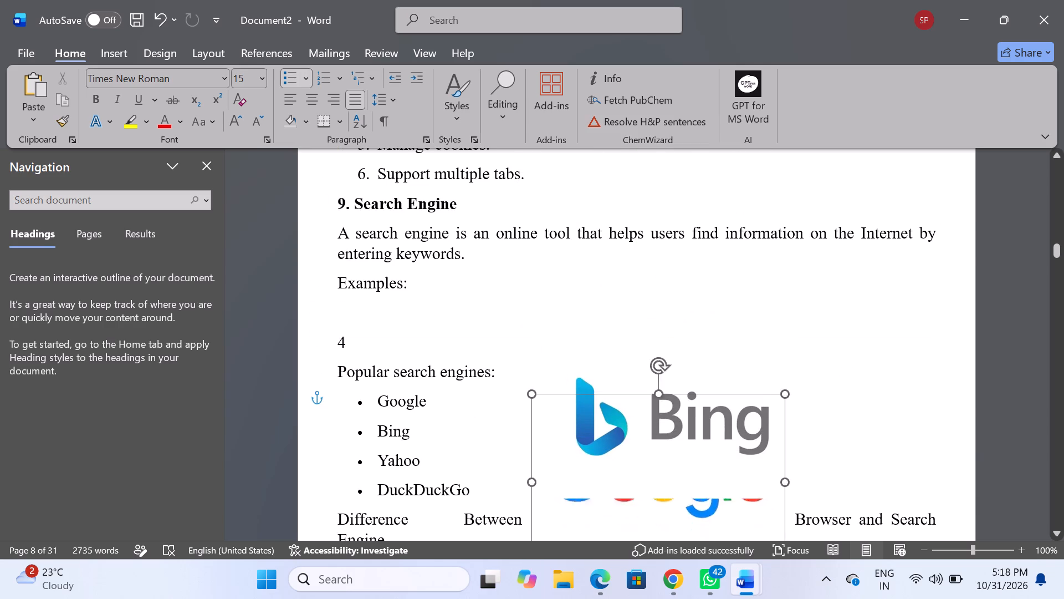
pyautogui.moveTo(713, 472); pyautogui.dragTo(719, 301)
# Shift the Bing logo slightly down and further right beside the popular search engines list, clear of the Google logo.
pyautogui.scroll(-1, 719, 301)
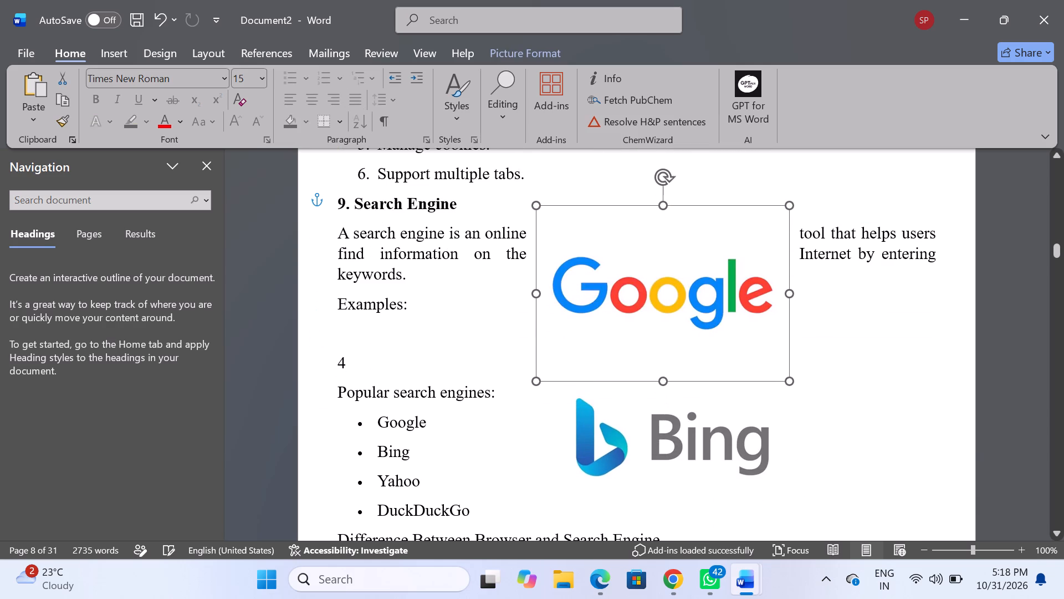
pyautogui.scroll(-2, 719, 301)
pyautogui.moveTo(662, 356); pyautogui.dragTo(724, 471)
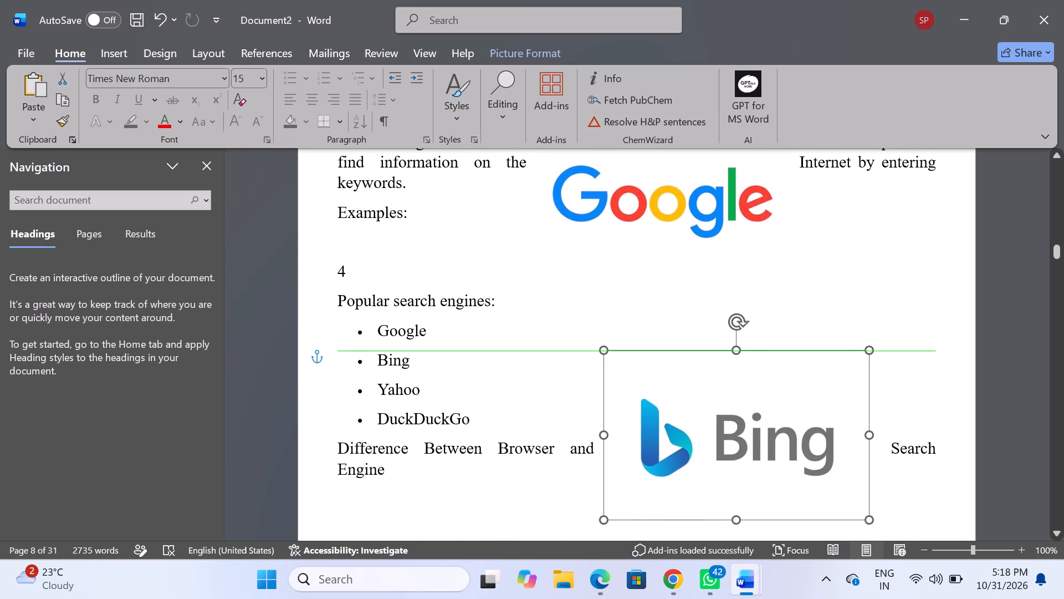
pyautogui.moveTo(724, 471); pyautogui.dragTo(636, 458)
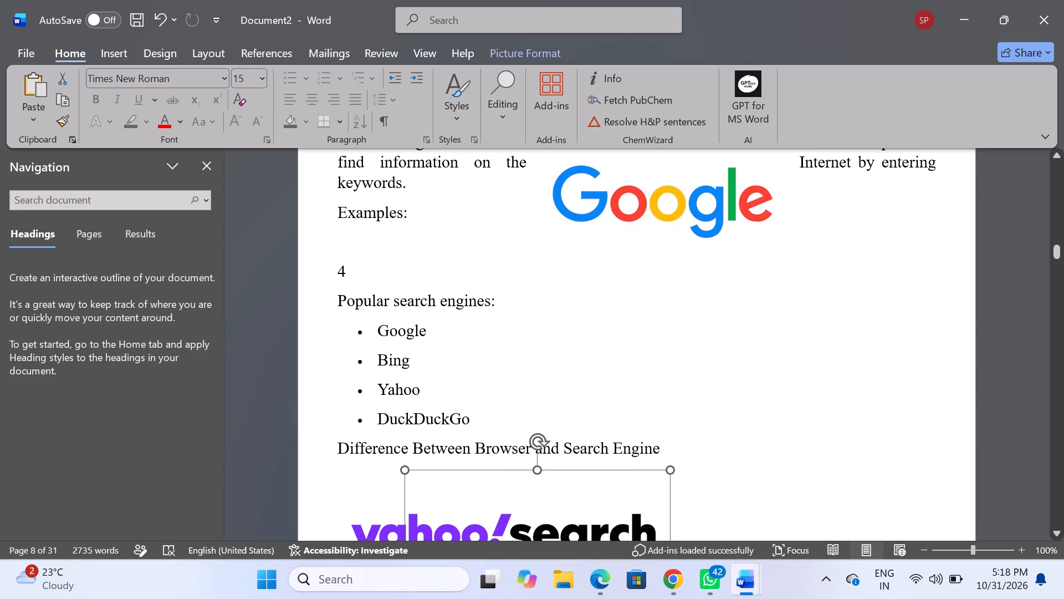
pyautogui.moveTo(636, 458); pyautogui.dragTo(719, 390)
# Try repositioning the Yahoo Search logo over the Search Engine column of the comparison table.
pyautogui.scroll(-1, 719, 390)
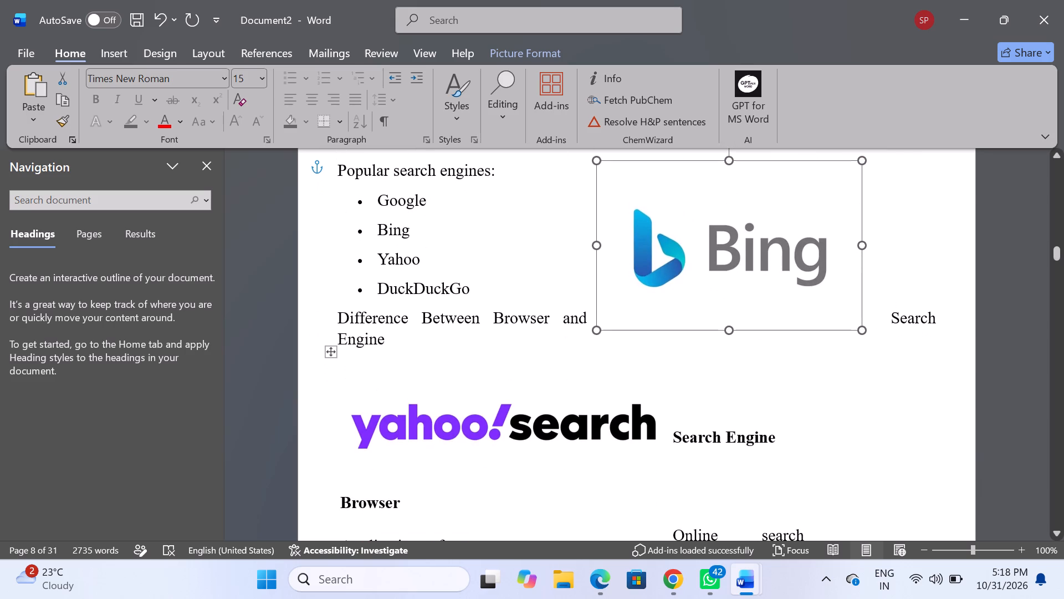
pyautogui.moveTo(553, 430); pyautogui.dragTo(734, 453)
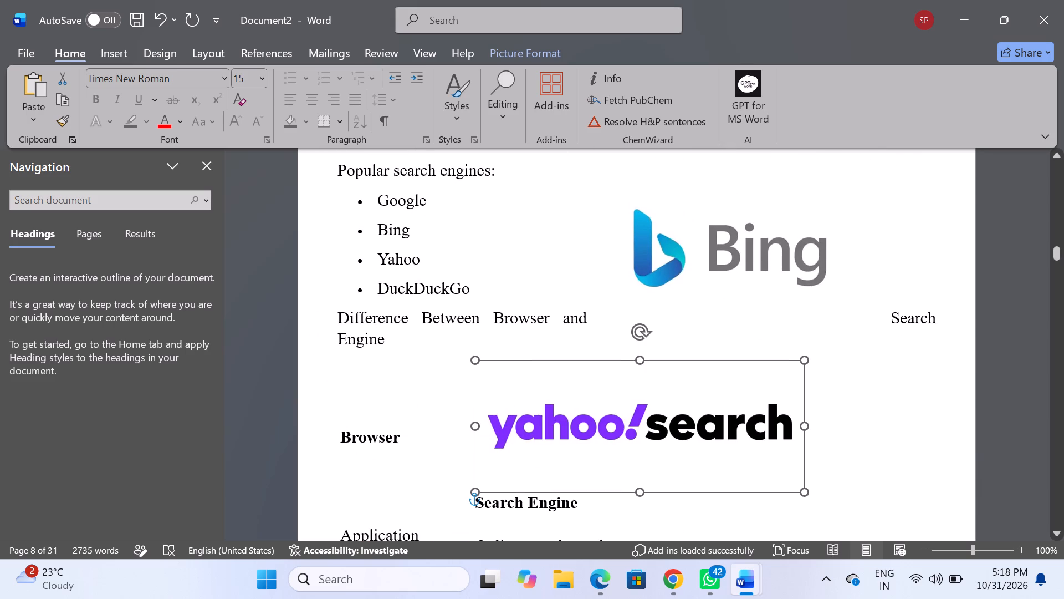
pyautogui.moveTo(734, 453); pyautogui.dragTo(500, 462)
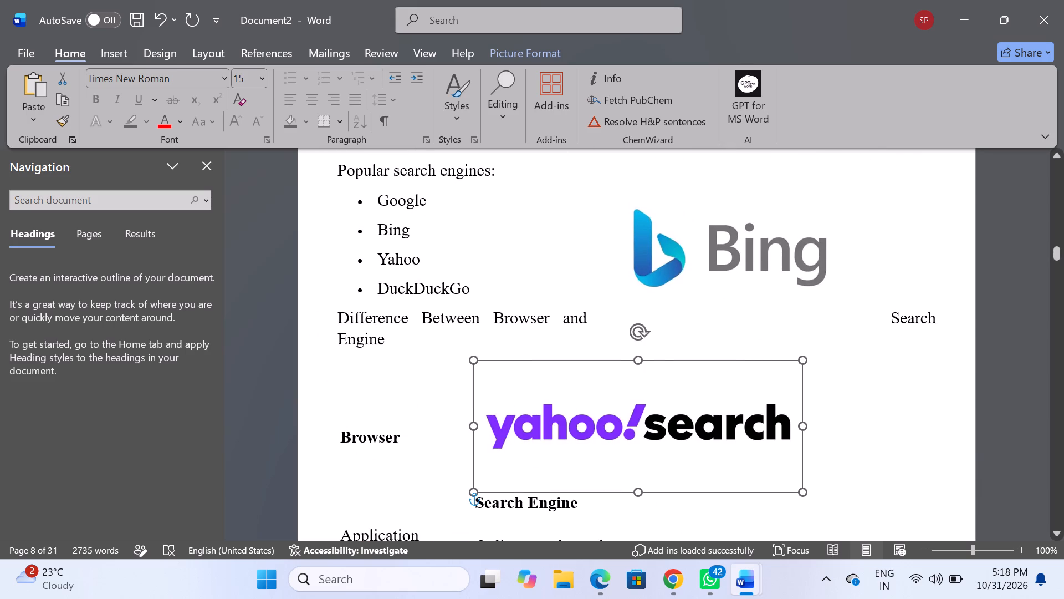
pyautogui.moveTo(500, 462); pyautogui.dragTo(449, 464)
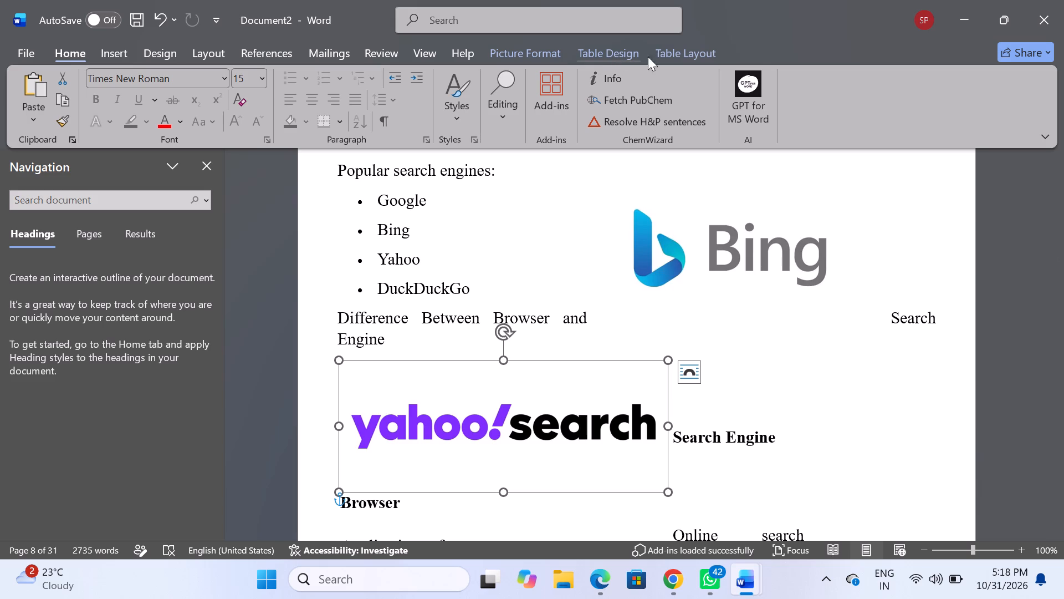
# Set the Yahoo Search logo's text wrapping to In Line with Text.
pyautogui.click(550, 58)
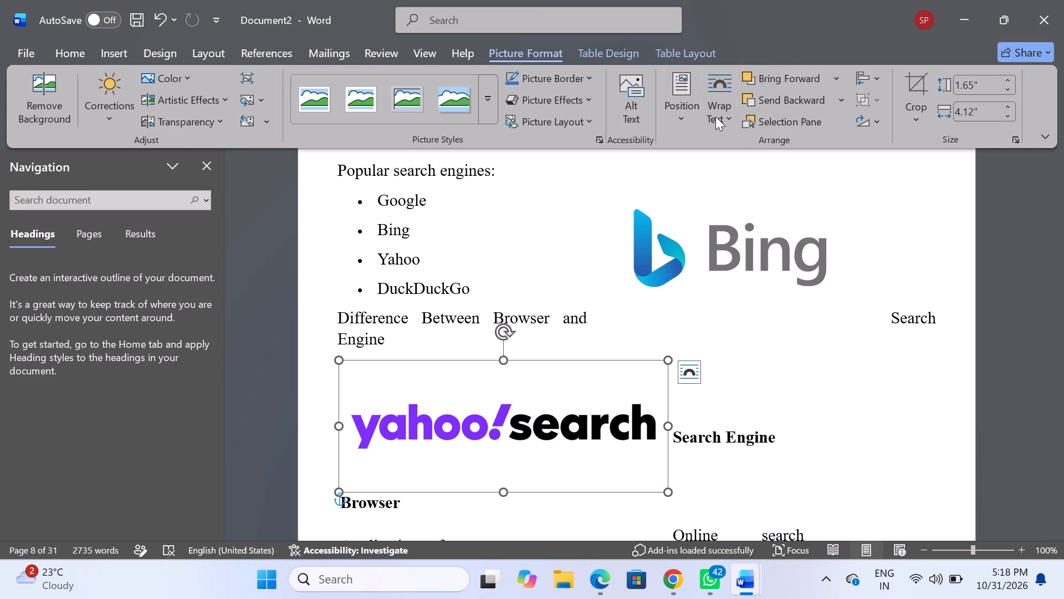
pyautogui.click(721, 115)
pyautogui.click(748, 149)
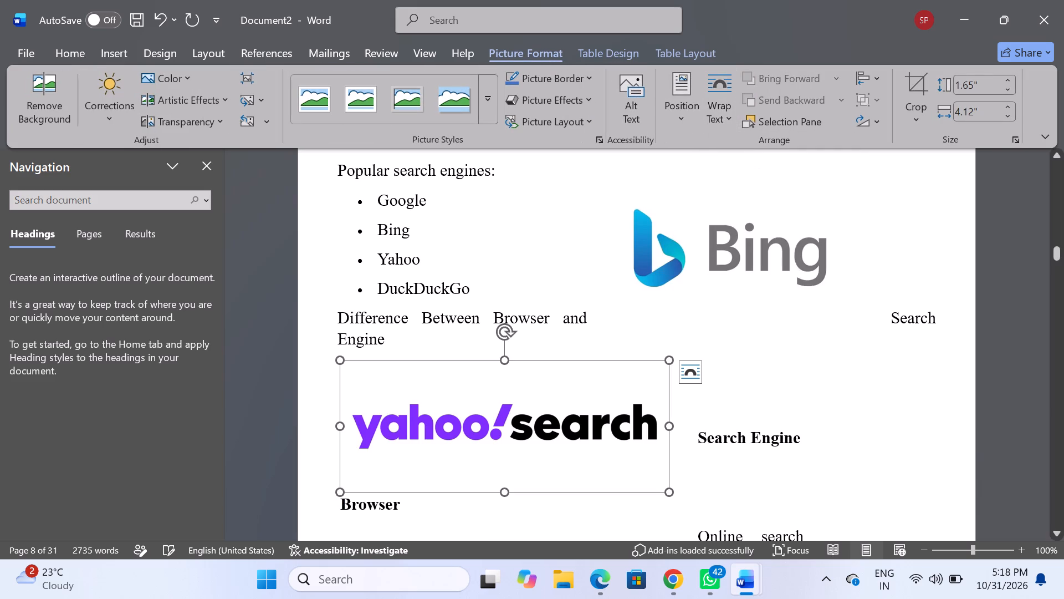
pyautogui.moveTo(600, 421); pyautogui.dragTo(639, 421)
# Insert two line breaks above the Browser heading in the comparison table, below the Yahoo Search logo.
pyautogui.click(693, 443)
pyautogui.press('Return')
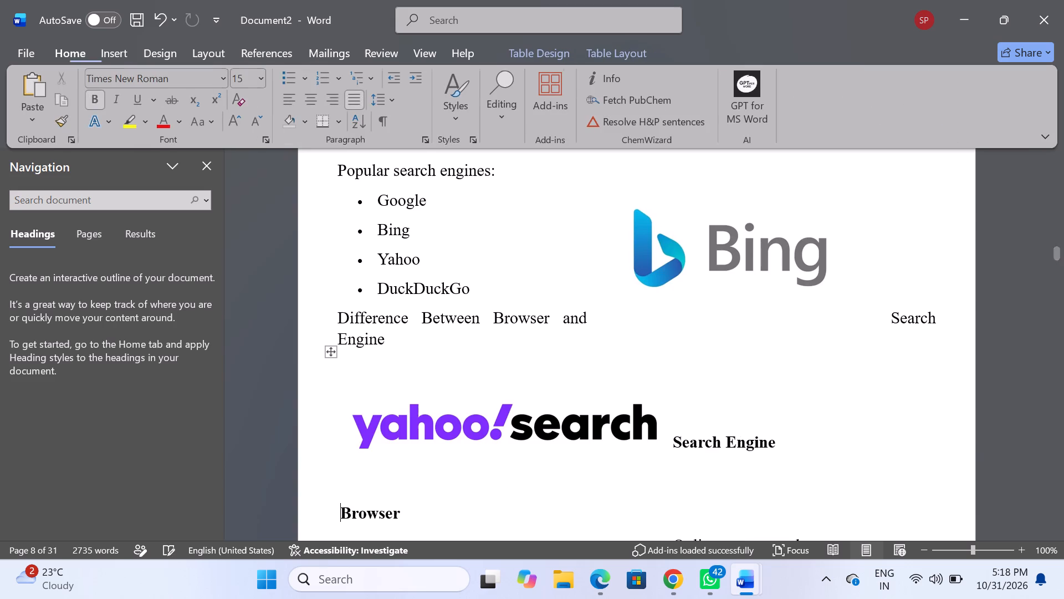
pyautogui.press('Return')
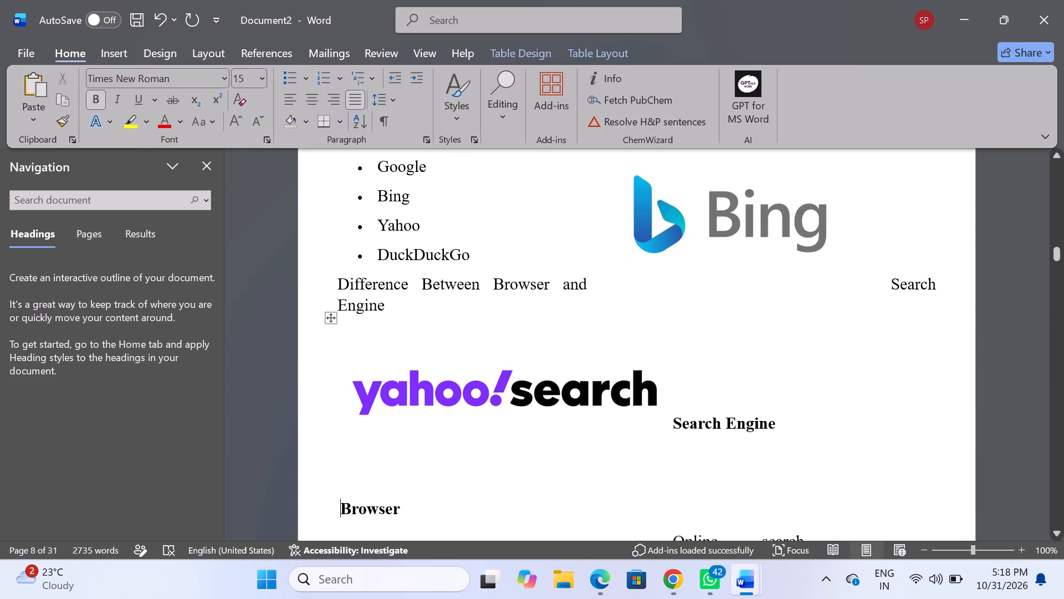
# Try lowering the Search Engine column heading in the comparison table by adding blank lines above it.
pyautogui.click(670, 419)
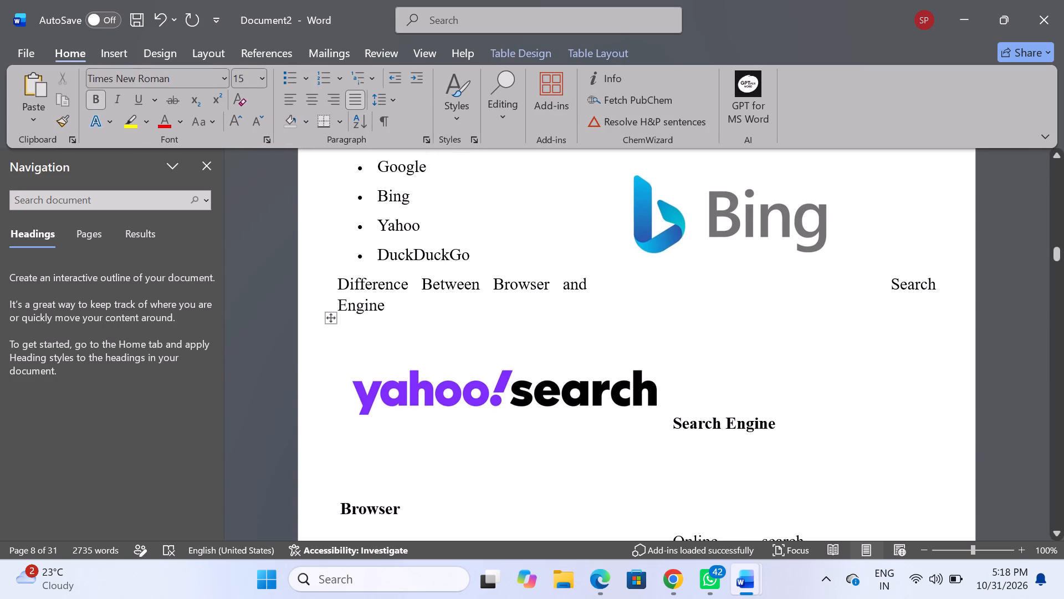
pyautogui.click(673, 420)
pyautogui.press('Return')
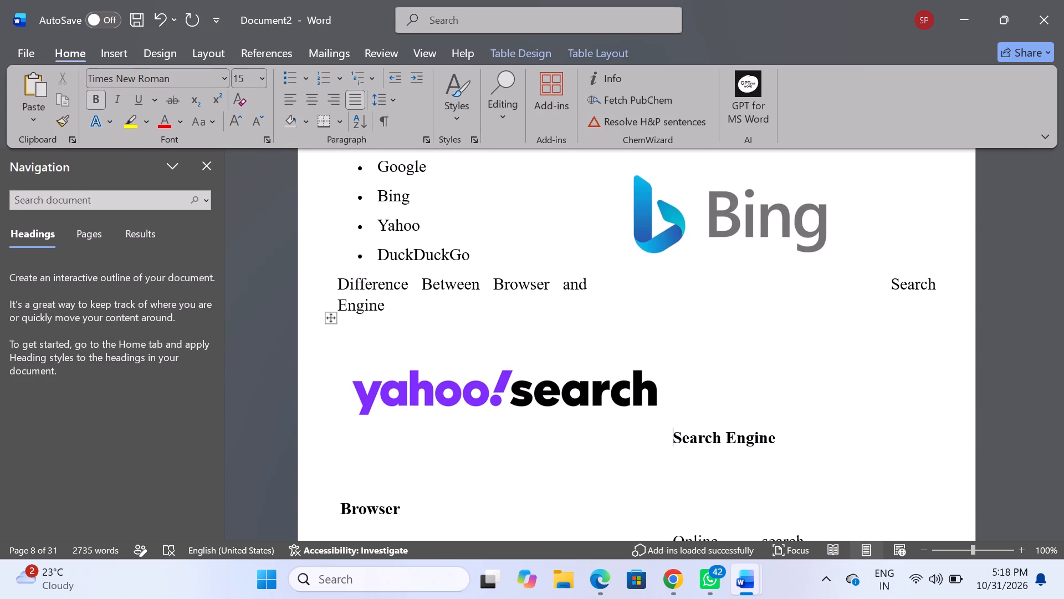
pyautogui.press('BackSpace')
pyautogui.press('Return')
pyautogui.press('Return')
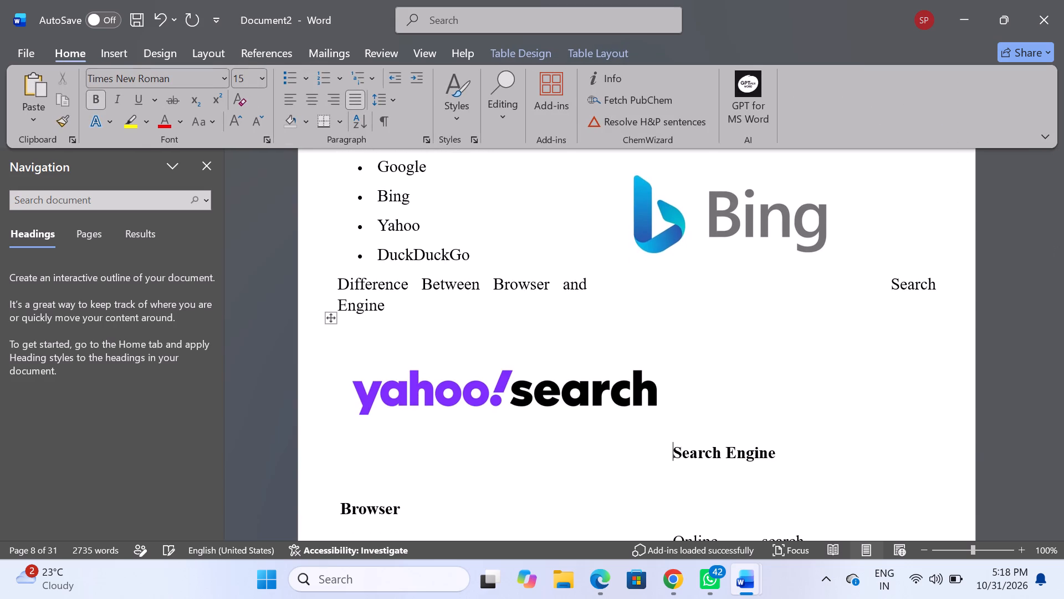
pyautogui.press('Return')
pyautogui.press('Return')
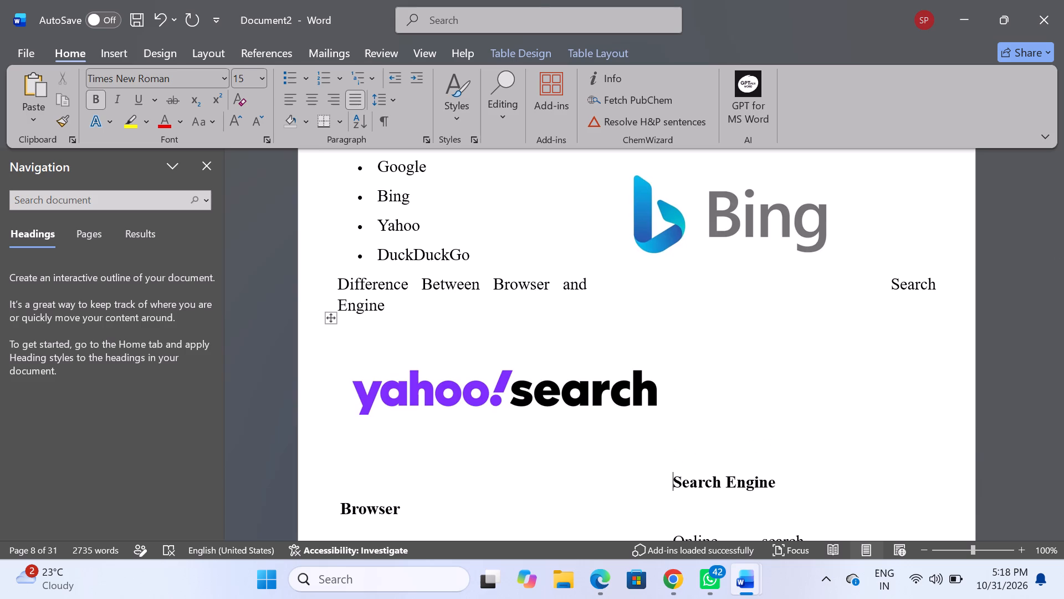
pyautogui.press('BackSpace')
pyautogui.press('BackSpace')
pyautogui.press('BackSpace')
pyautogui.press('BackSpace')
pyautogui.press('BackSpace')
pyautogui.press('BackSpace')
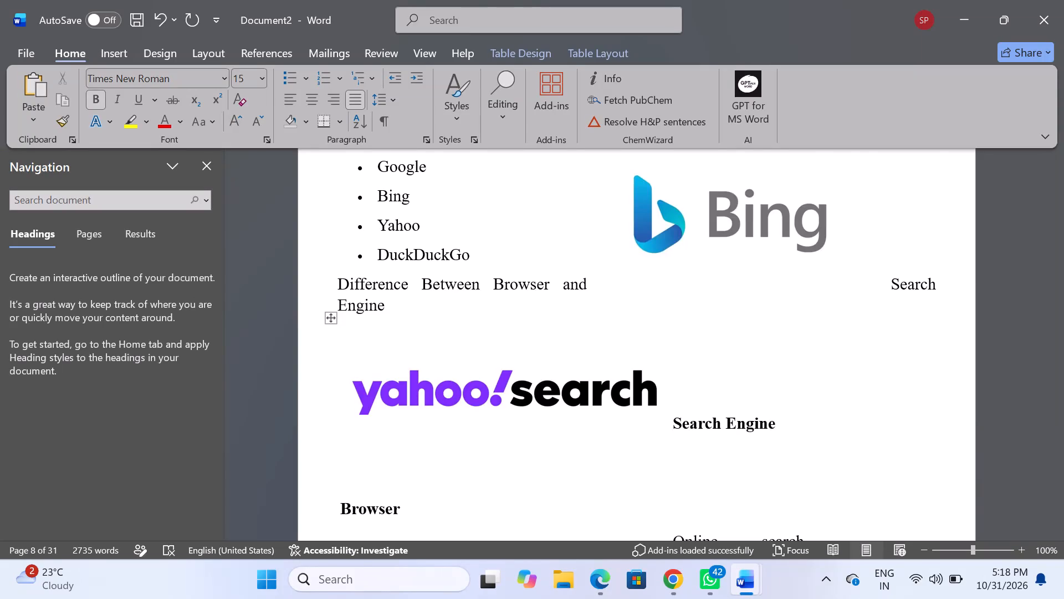
# Move the Bing logo to the left margin, just below the "Difference Between Browser and Search Engine" line.
pyautogui.scroll(2, 673, 420)
pyautogui.moveTo(750, 368); pyautogui.dragTo(769, 367)
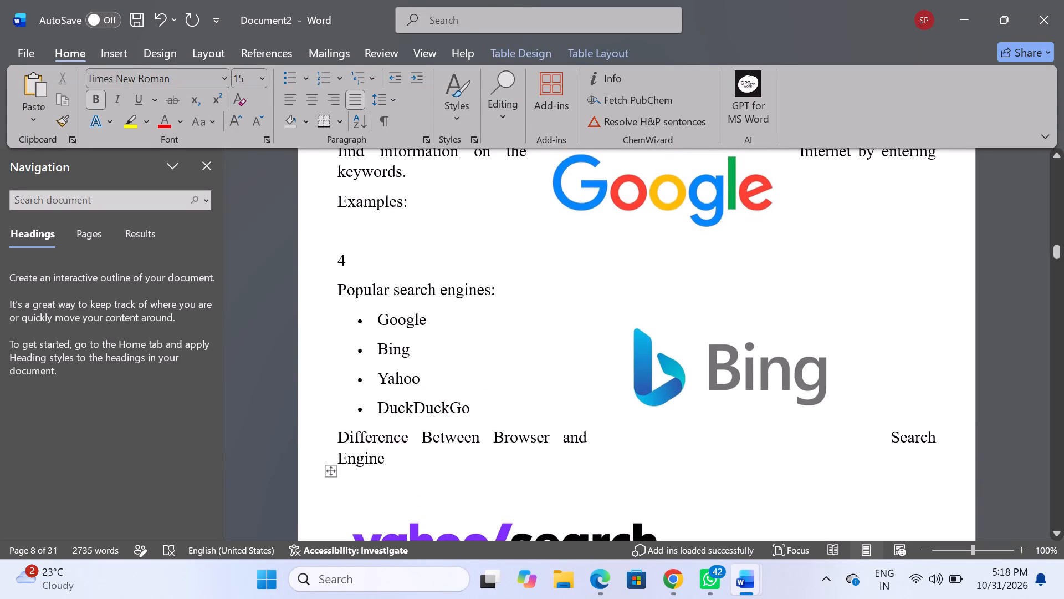
pyautogui.moveTo(769, 367); pyautogui.dragTo(815, 367)
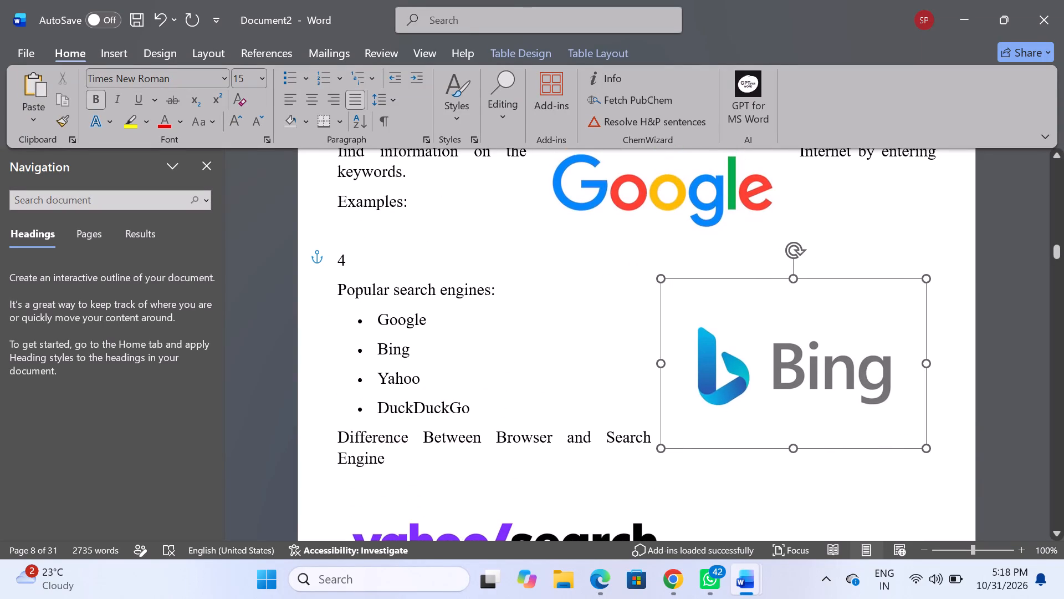
pyautogui.moveTo(815, 367); pyautogui.dragTo(813, 451)
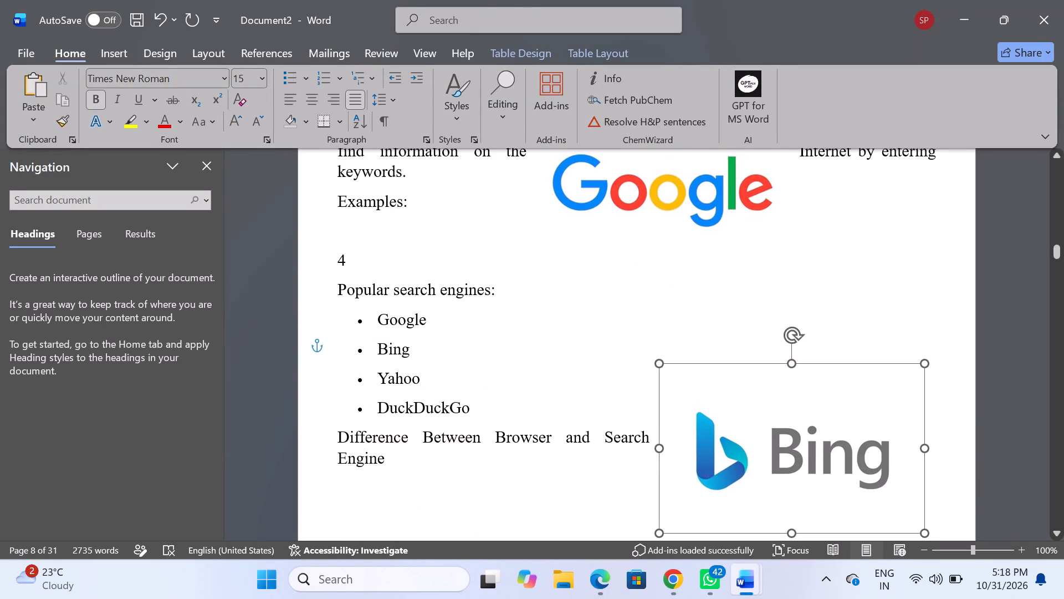
pyautogui.moveTo(813, 451); pyautogui.dragTo(813, 460)
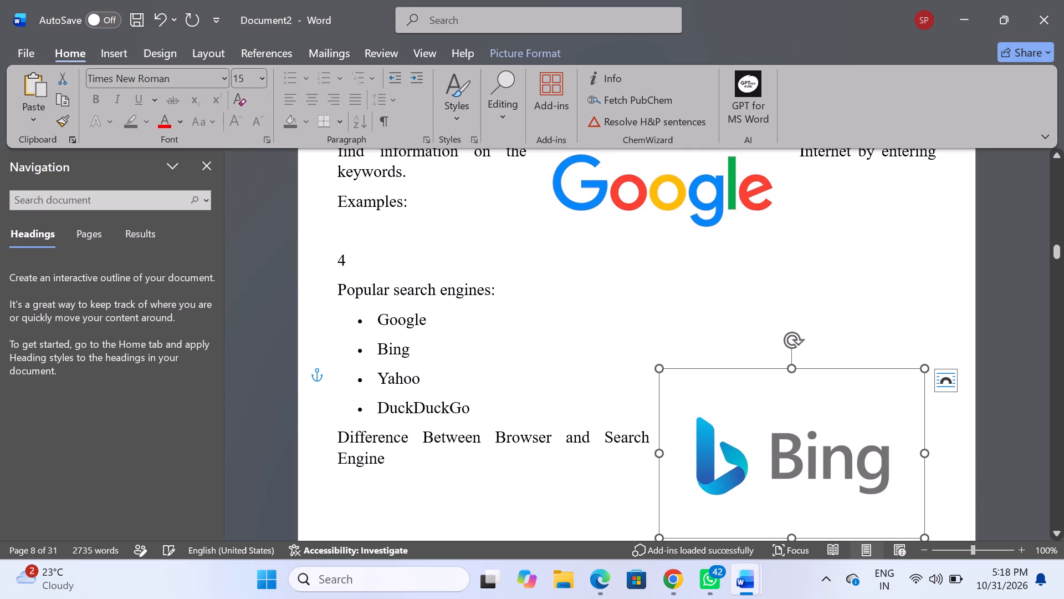
pyautogui.moveTo(771, 422); pyautogui.dragTo(582, 512)
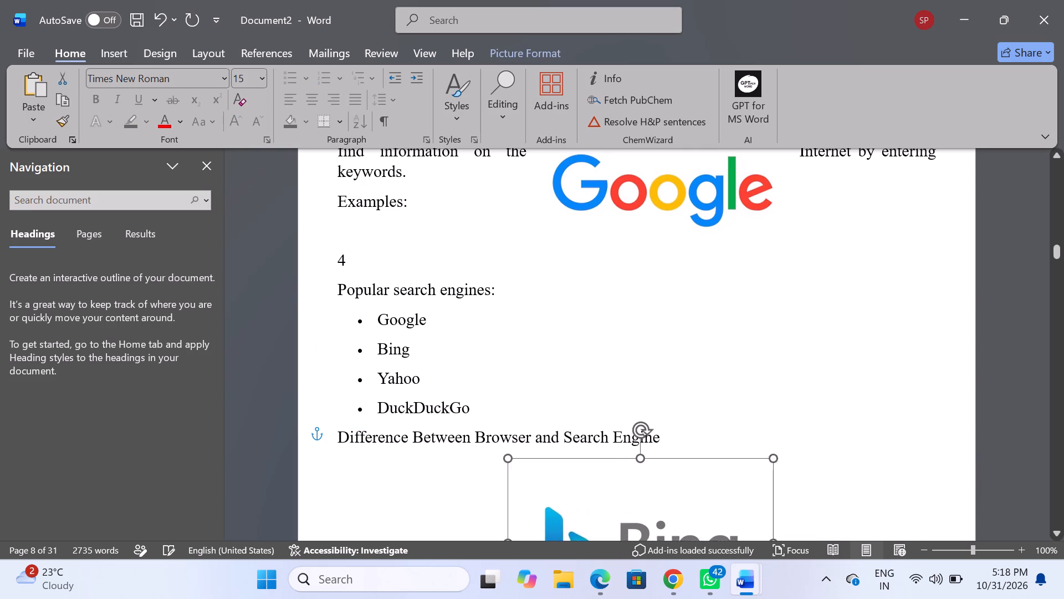
pyautogui.moveTo(582, 512); pyautogui.dragTo(446, 510)
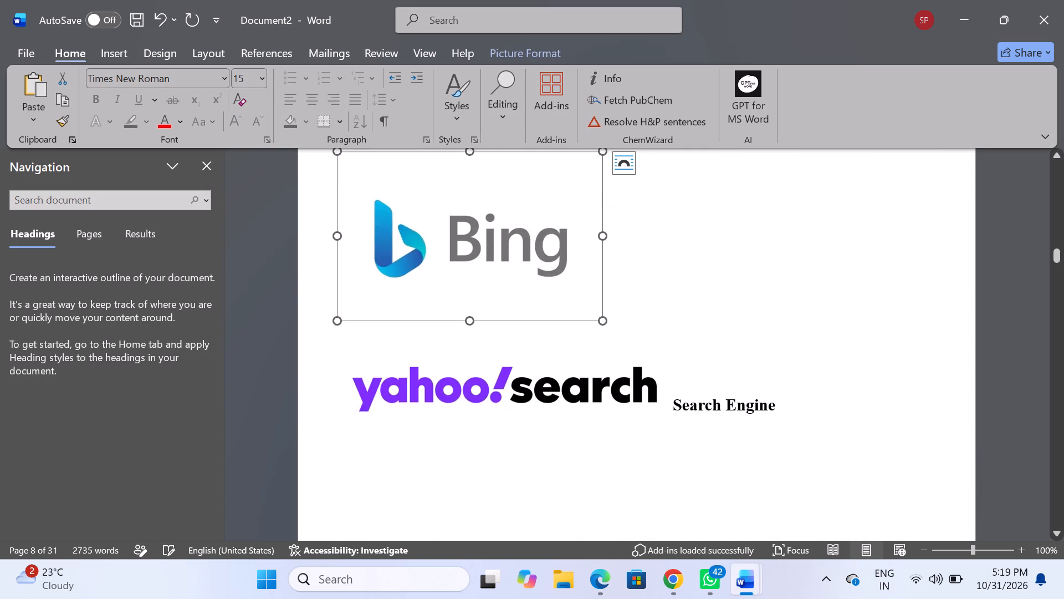
# Move the Google logo to the right side of the page, beside the popular search engines list.
pyautogui.scroll(4, 613, 277)
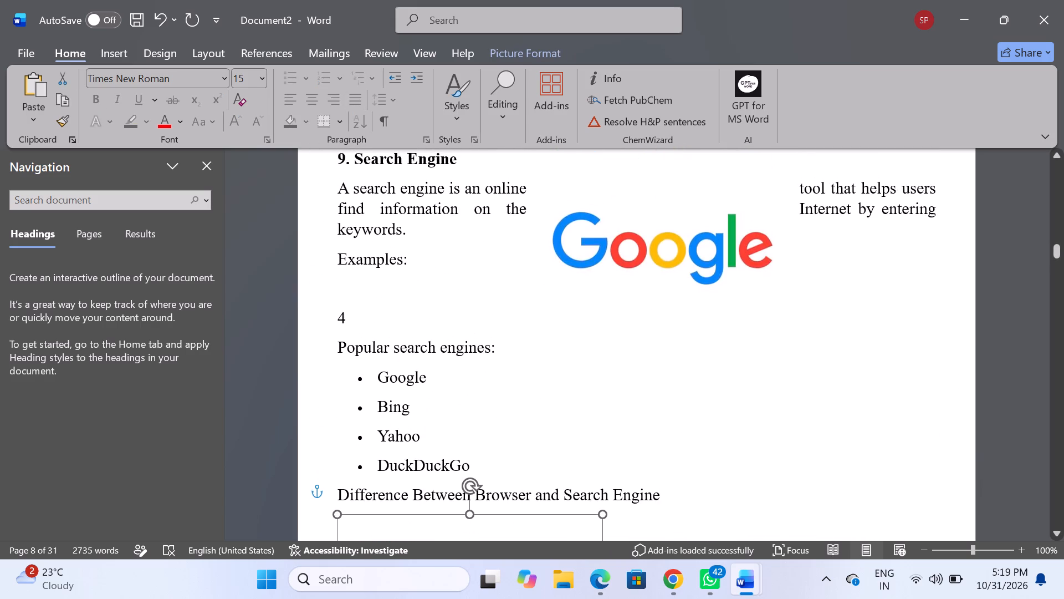
pyautogui.moveTo(648, 221); pyautogui.dragTo(792, 379)
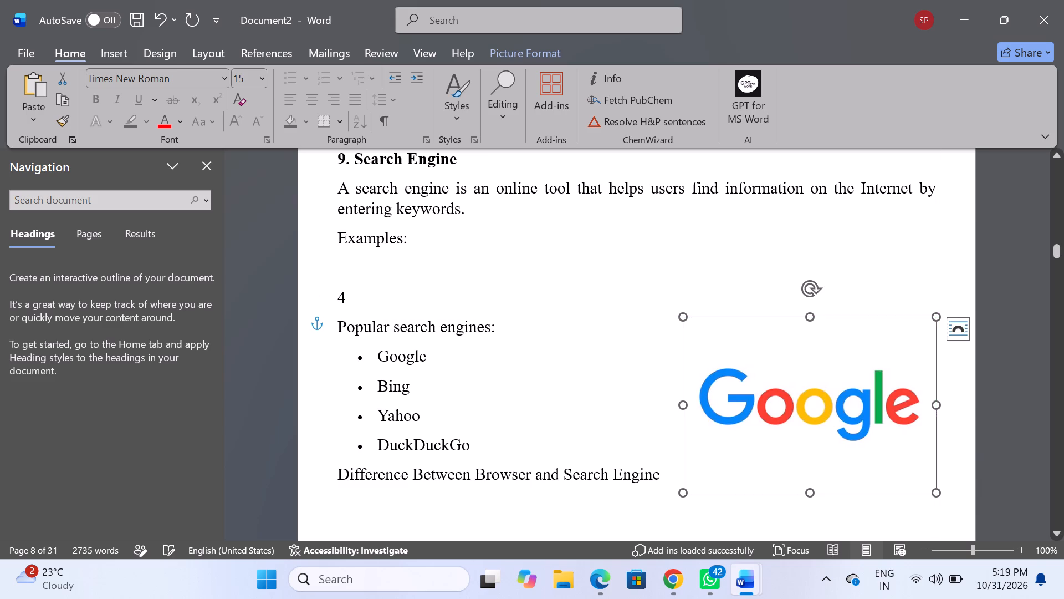
# Set the Yahoo Search logo's text wrapping to Square.
pyautogui.scroll(-4, 792, 379)
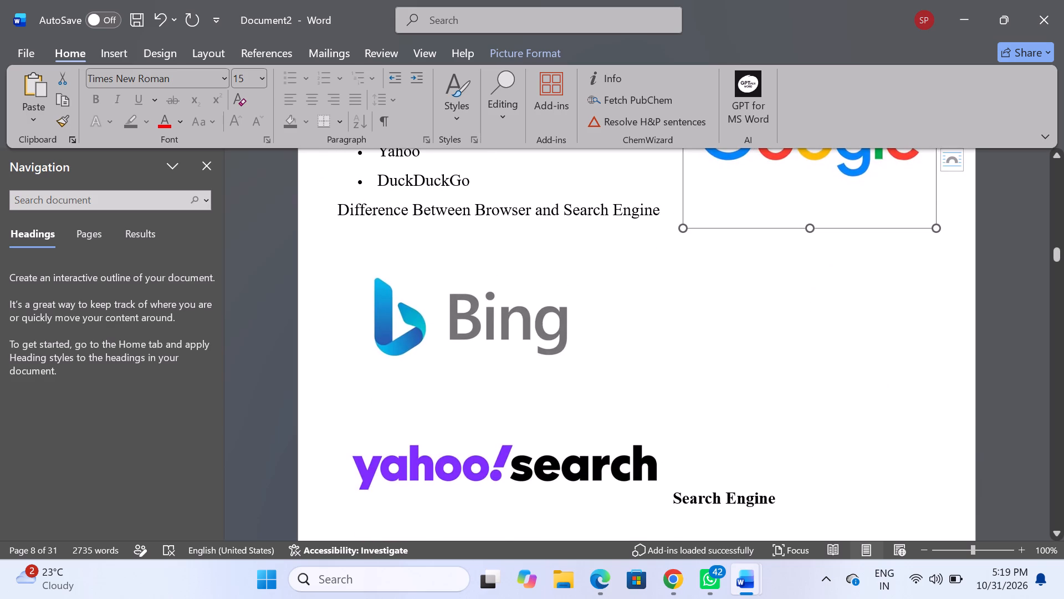
pyautogui.click(551, 461)
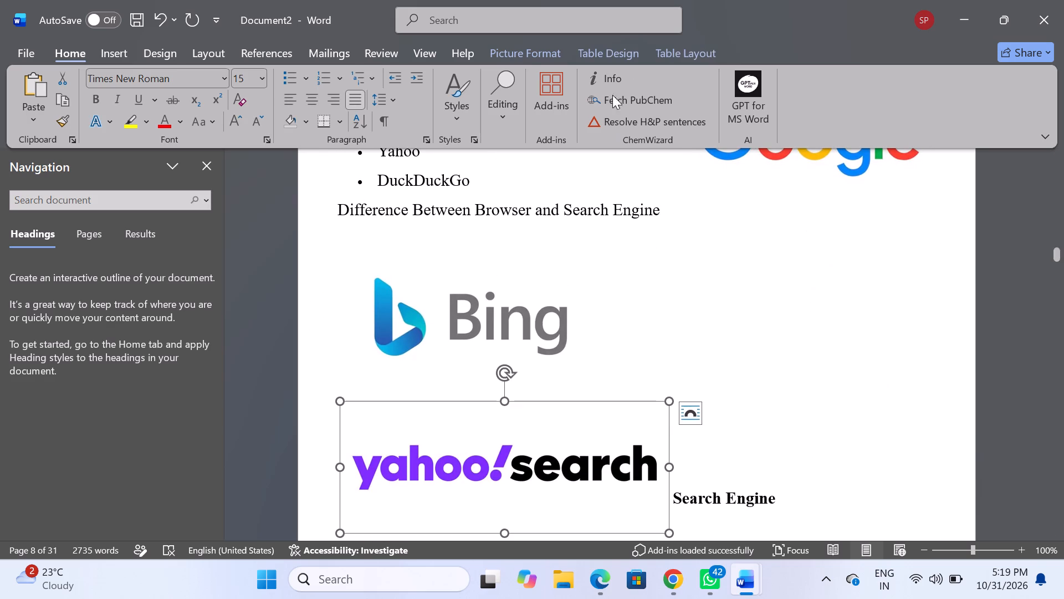
pyautogui.click(528, 63)
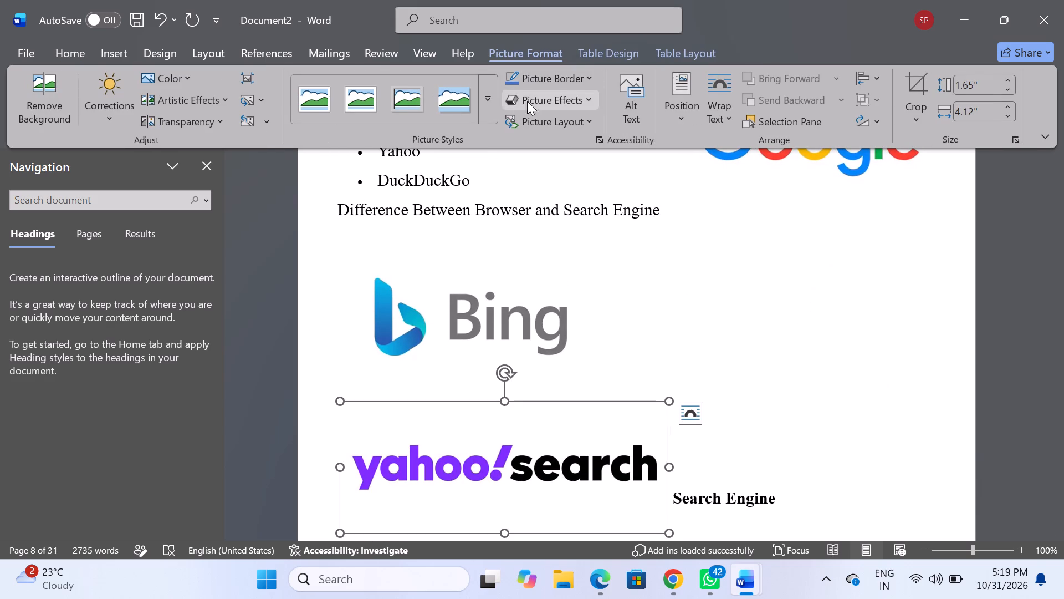
pyautogui.click(714, 108)
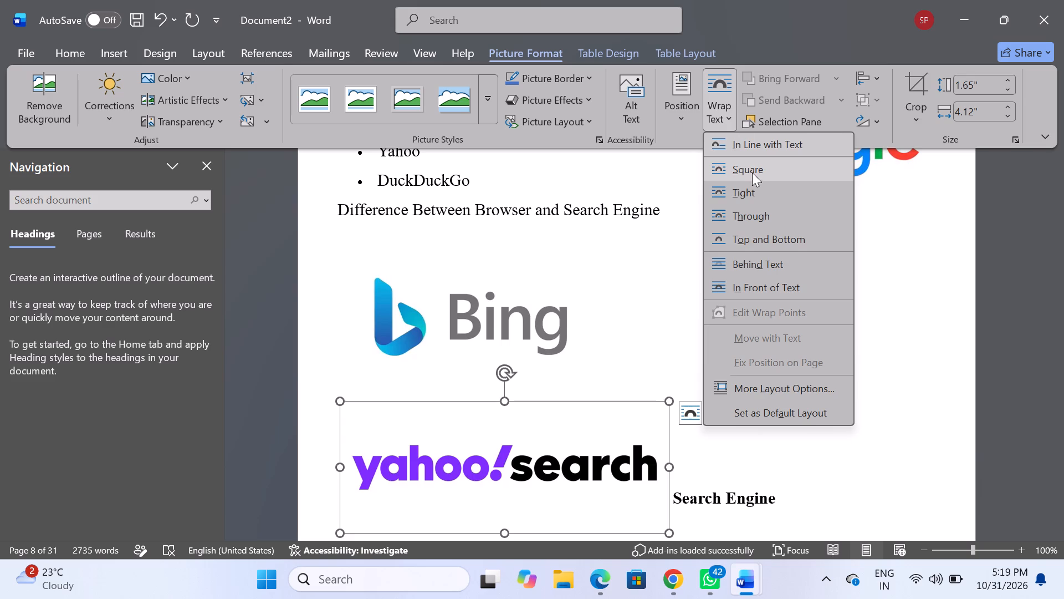
pyautogui.click(752, 174)
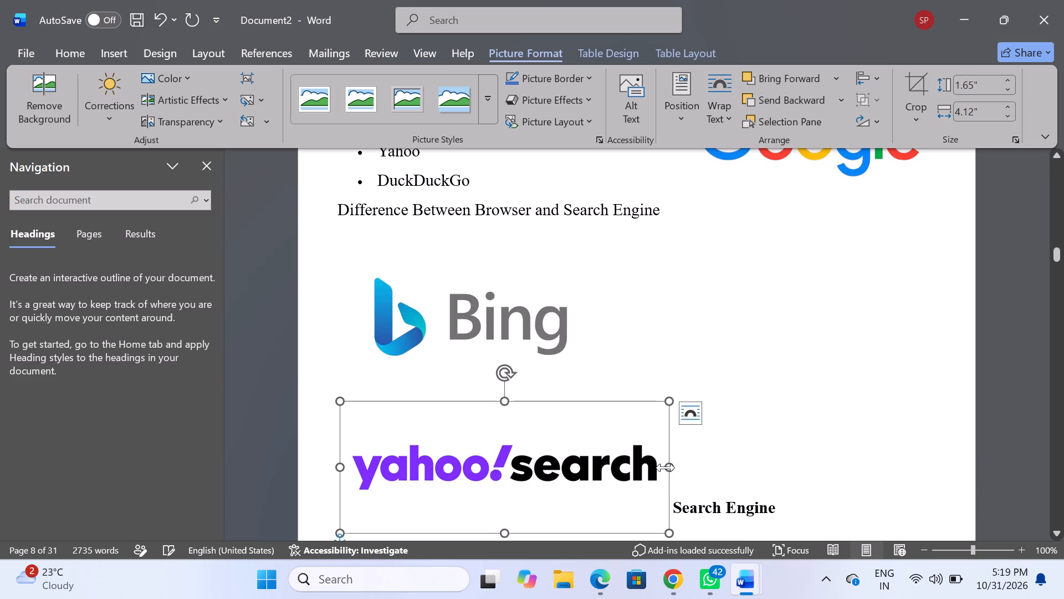
# Narrow the Yahoo Search logo to about 2.99" wide and place it beside the Bing logo, above the comparison table.
pyautogui.moveTo(666, 468); pyautogui.dragTo(576, 481)
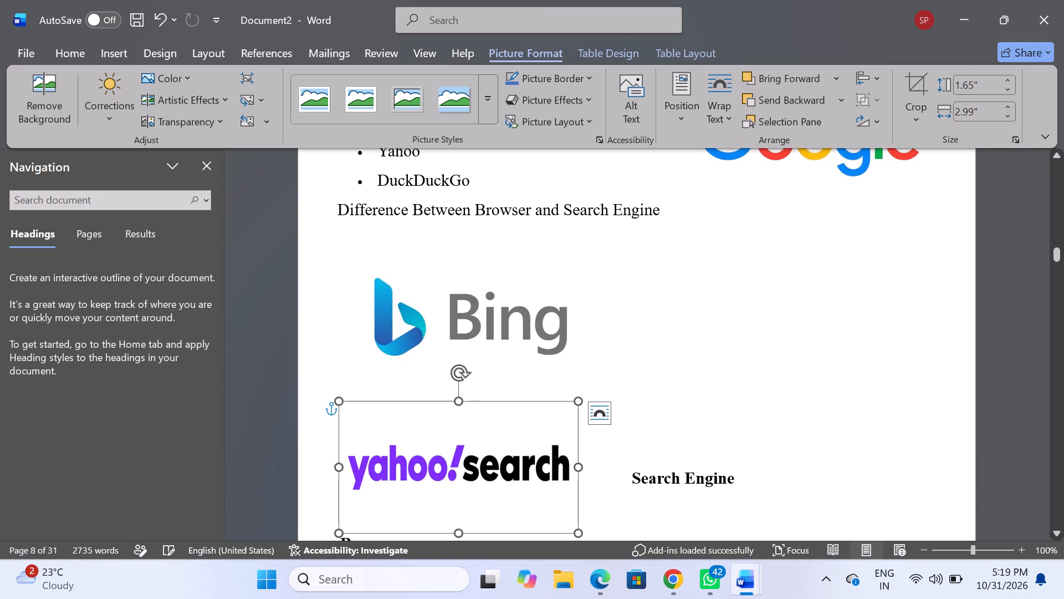
pyautogui.moveTo(505, 479); pyautogui.dragTo(804, 330)
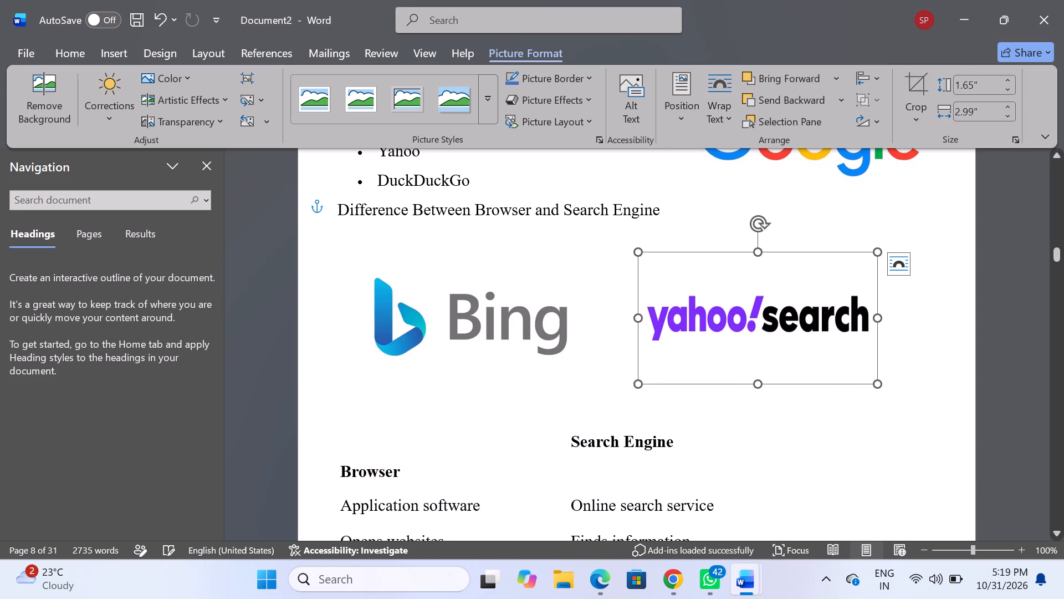
# Shrink the Firefox logo in the Web Browser section to about 2.12" high and 3.75" wide.
pyautogui.scroll(3, 804, 330)
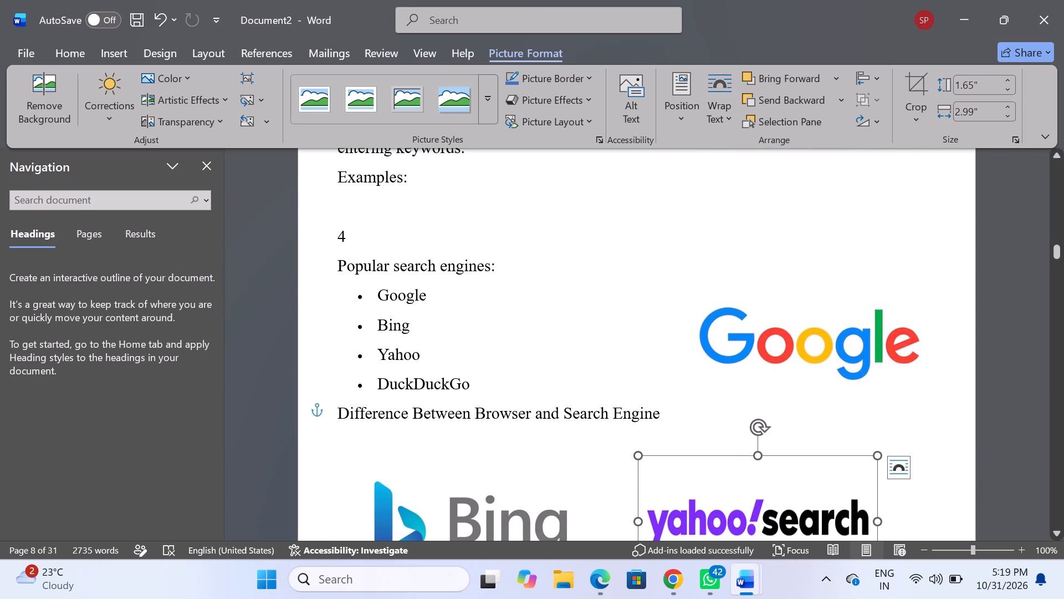
pyautogui.scroll(12, 652, 231)
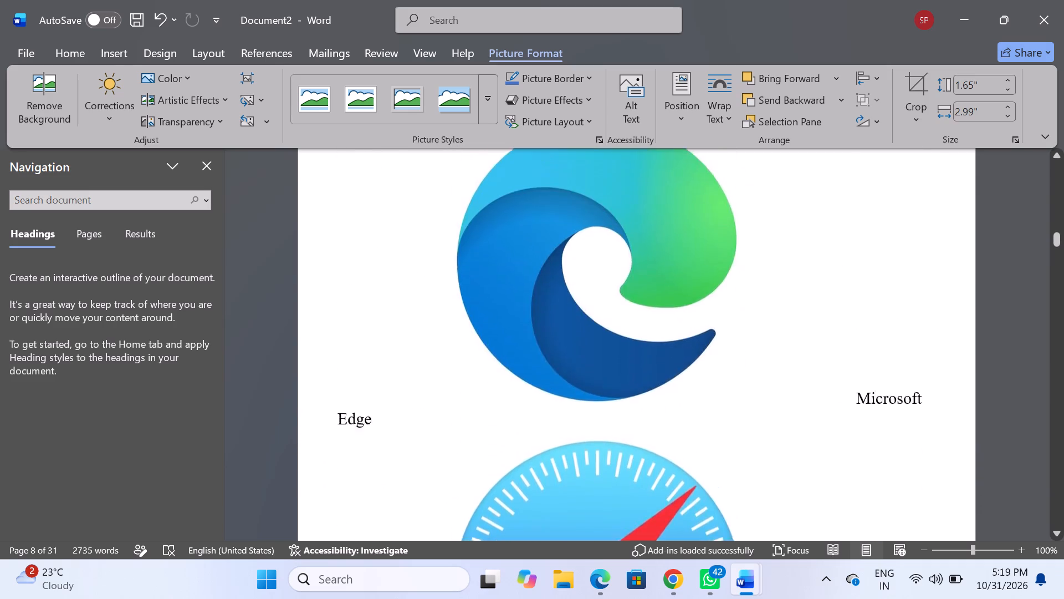
pyautogui.scroll(8, 652, 231)
pyautogui.scroll(-3, 652, 231)
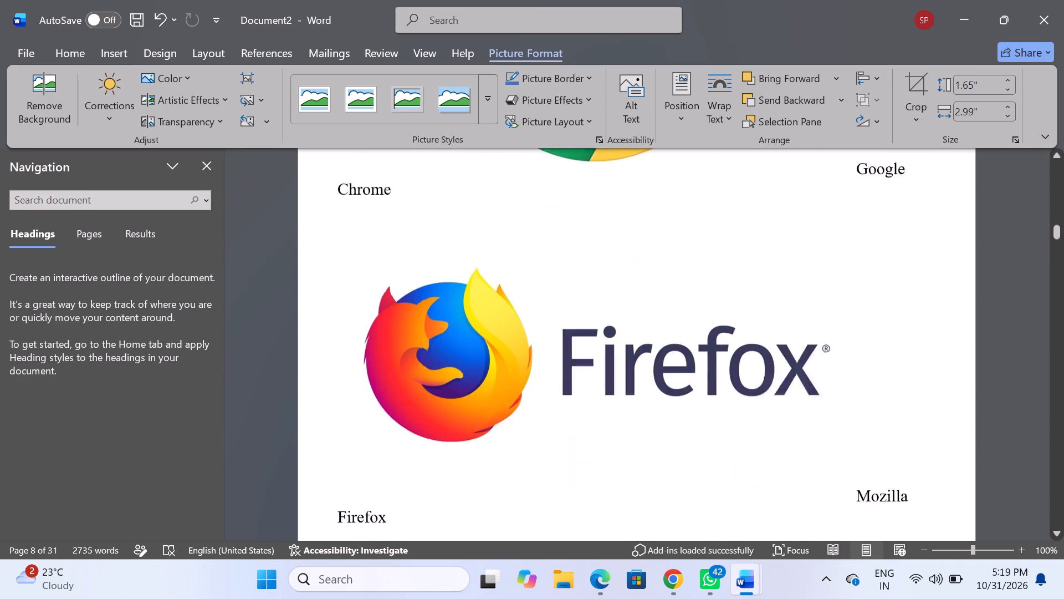
pyautogui.click(652, 231)
pyautogui.scroll(1, 652, 231)
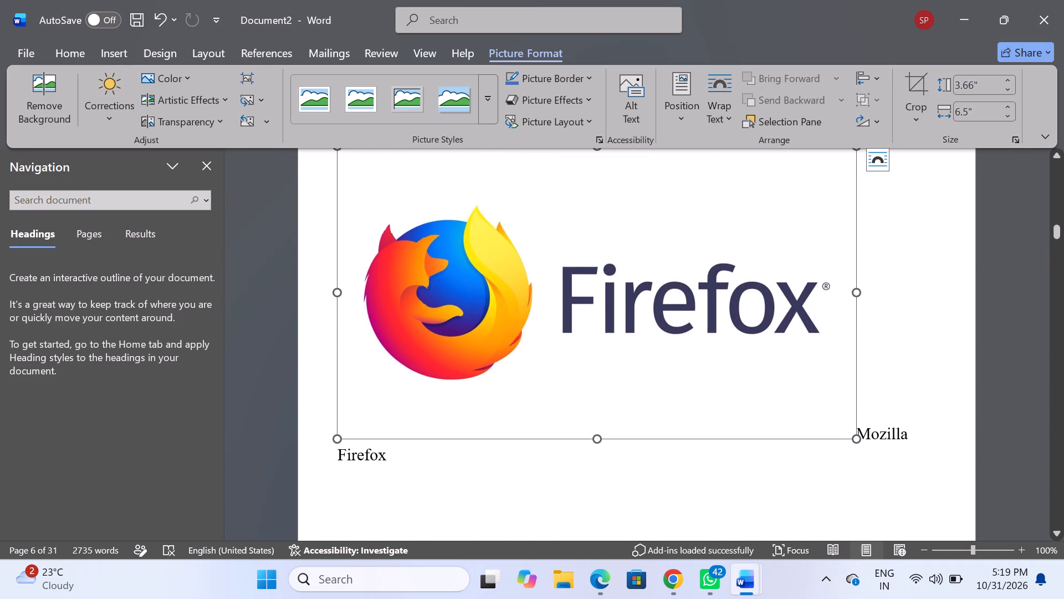
pyautogui.moveTo(857, 440); pyautogui.dragTo(636, 368)
pyautogui.scroll(2, 636, 368)
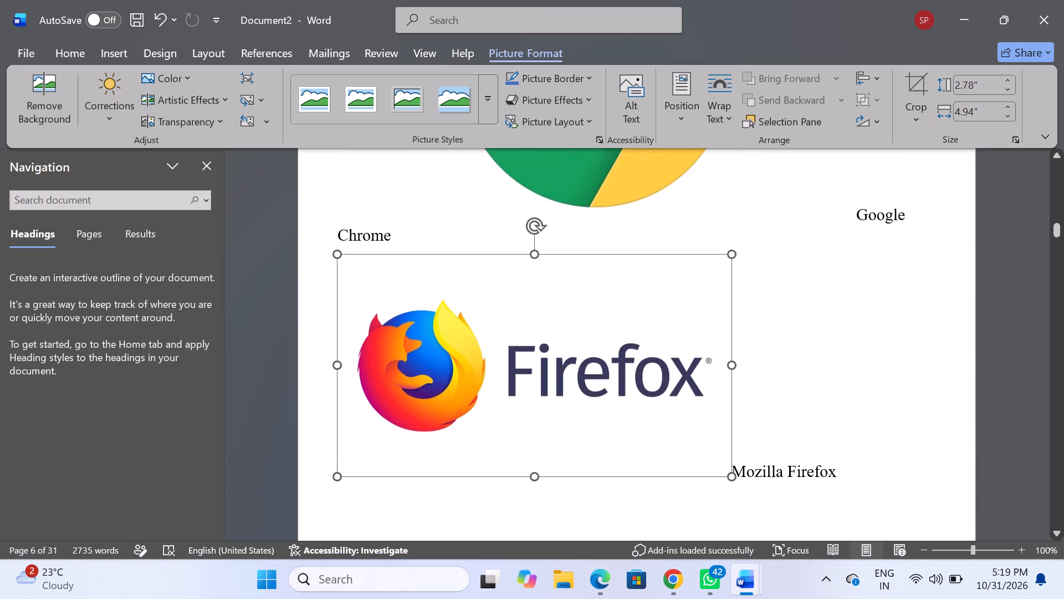
pyautogui.moveTo(730, 364); pyautogui.dragTo(633, 373)
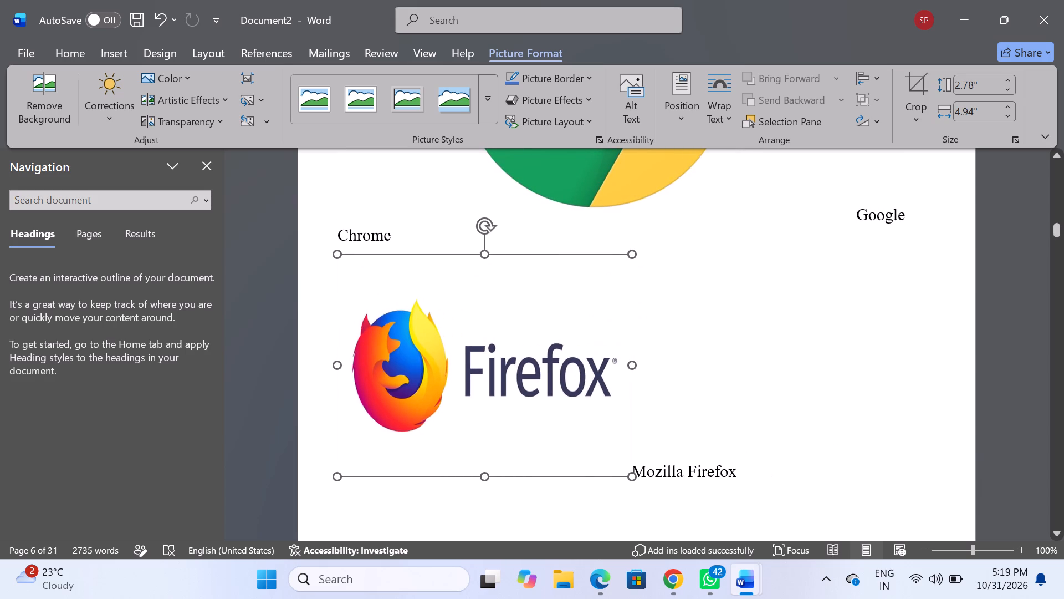
pyautogui.moveTo(633, 373); pyautogui.dragTo(638, 366)
pyautogui.moveTo(486, 476); pyautogui.dragTo(486, 453)
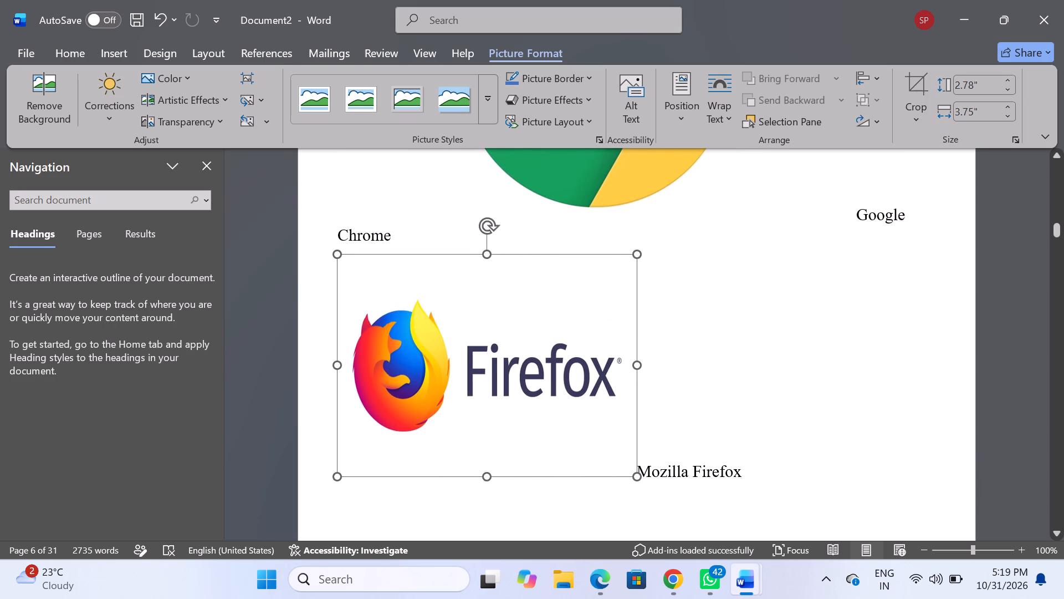
pyautogui.moveTo(486, 453); pyautogui.dragTo(483, 423)
# Set the Firefox logo's text wrapping to Square.
pyautogui.click(729, 96)
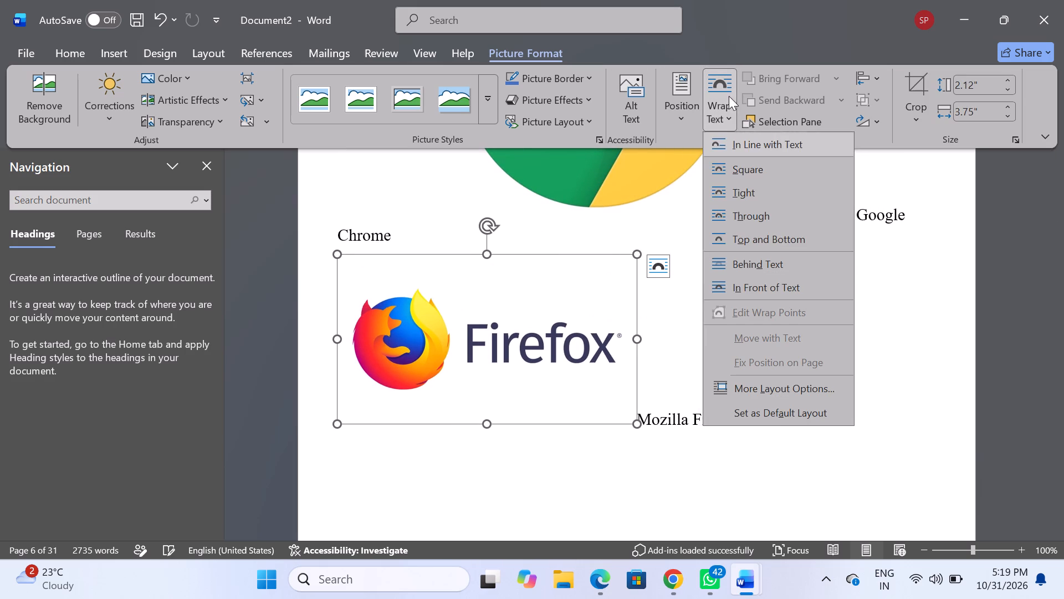
pyautogui.click(743, 171)
# Set the Chrome logo's text wrapping to Square.
pyautogui.scroll(1, 570, 290)
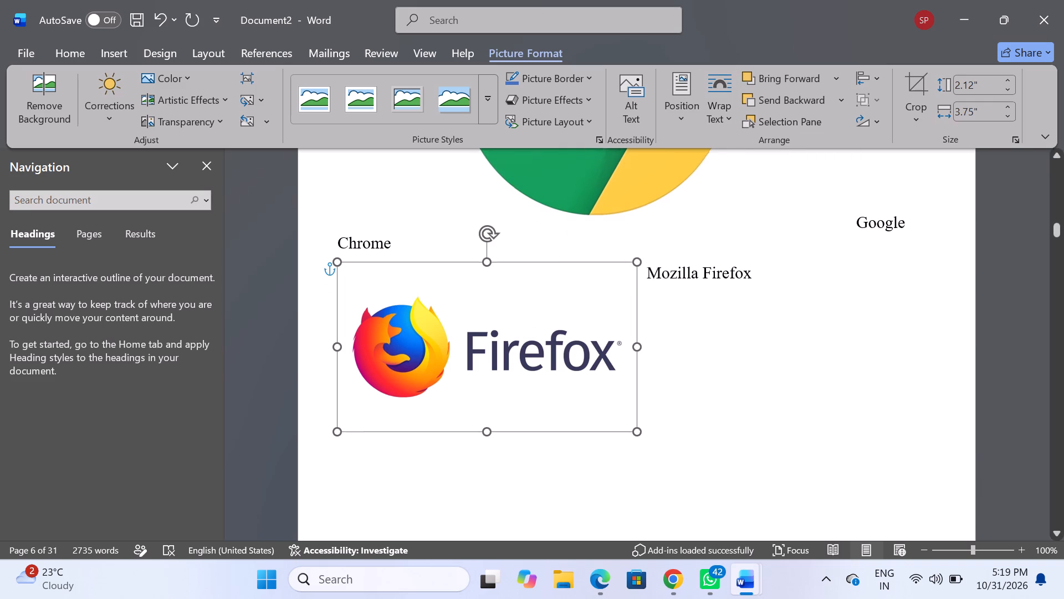
pyautogui.scroll(11, 570, 290)
pyautogui.scroll(-1, 570, 290)
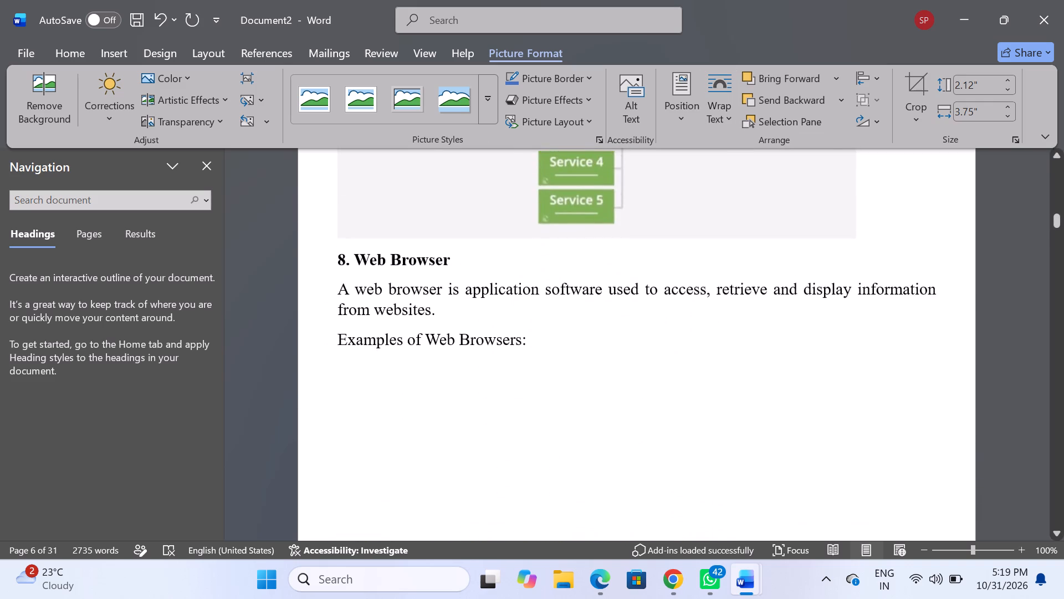
pyautogui.scroll(-3, 570, 290)
pyautogui.tripleClick(570, 290)
pyautogui.doubleClick(572, 299)
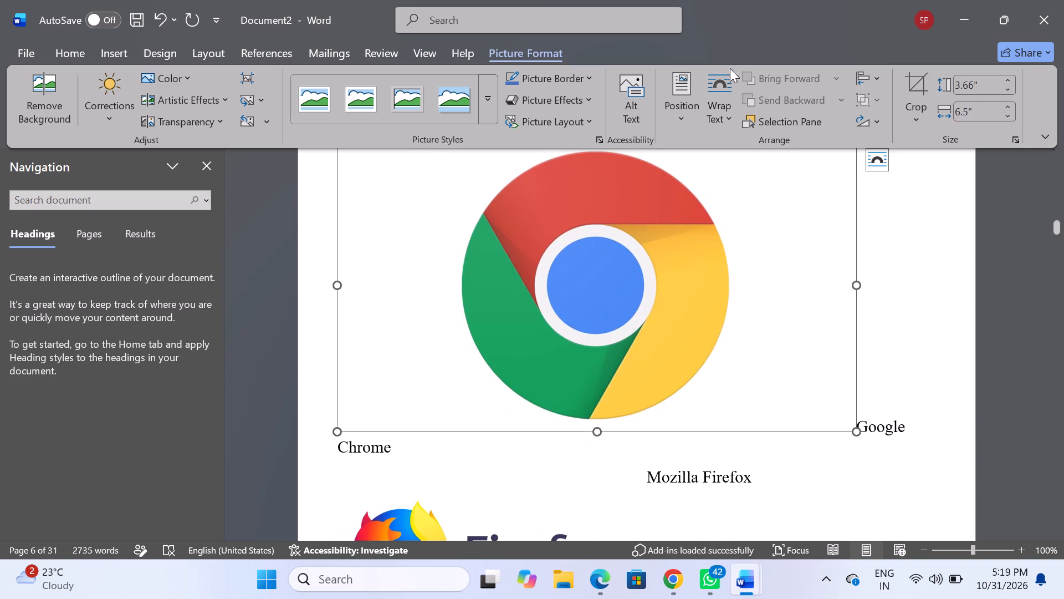
pyautogui.click(723, 126)
pyautogui.click(733, 173)
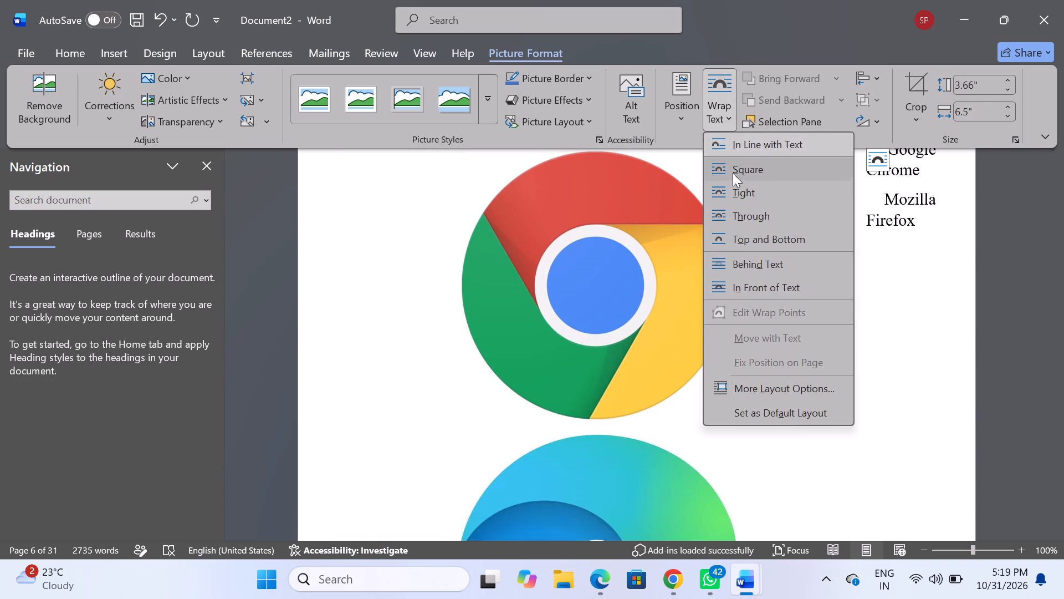
# Shrink the Chrome logo proportionally to about 1.87" high and 3.32" wide.
pyautogui.moveTo(855, 433); pyautogui.dragTo(500, 288)
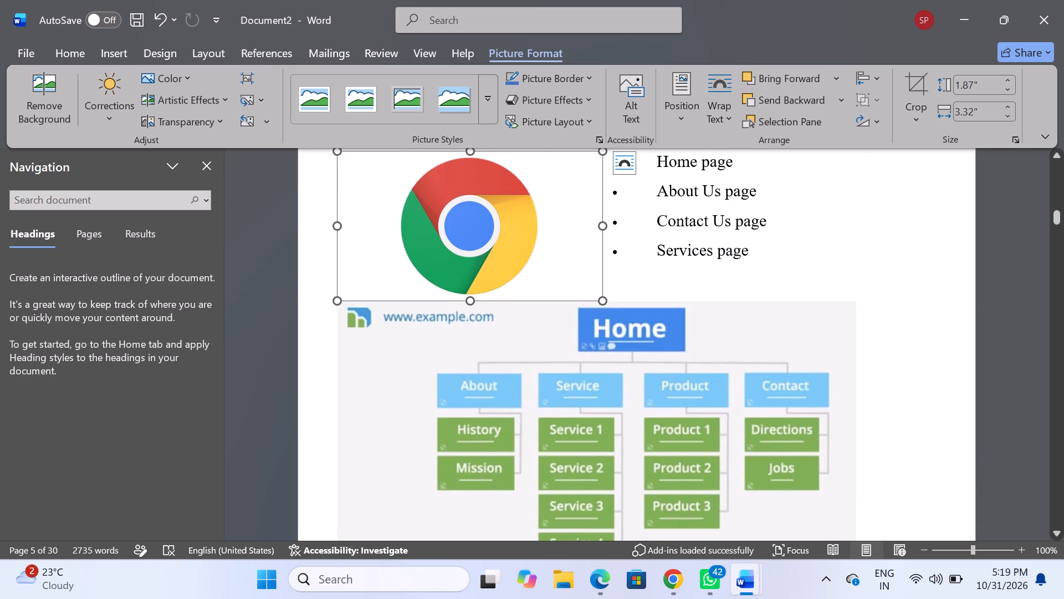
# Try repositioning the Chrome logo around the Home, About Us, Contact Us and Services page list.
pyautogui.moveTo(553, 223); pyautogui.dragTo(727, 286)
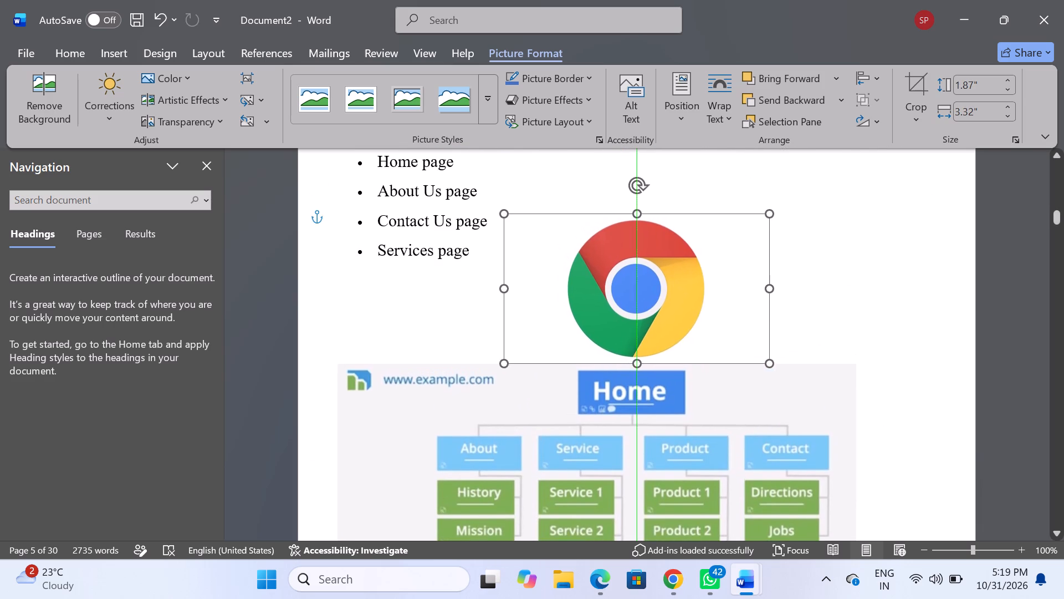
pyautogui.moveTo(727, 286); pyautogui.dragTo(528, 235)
# Position the Chrome logo at the bottom right of its page with square text wrapping.
pyautogui.scroll(-1, 528, 235)
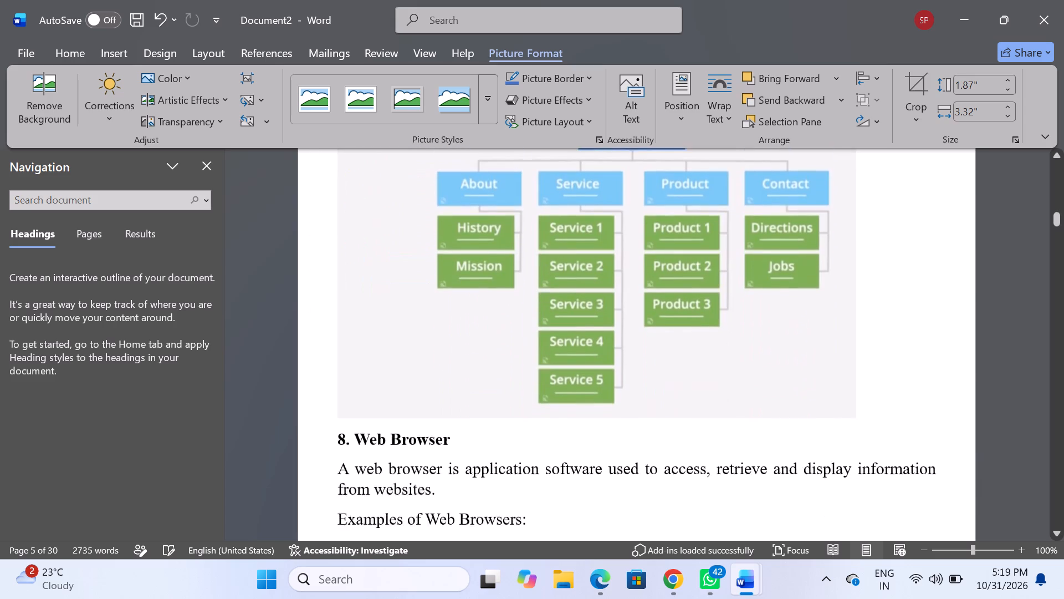
pyautogui.scroll(-2, 528, 235)
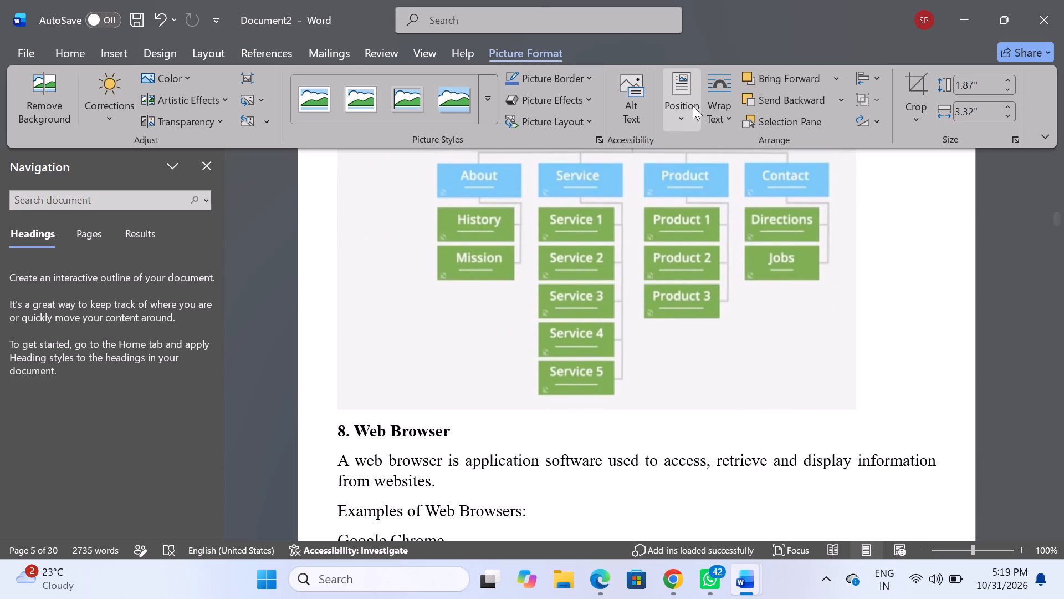
pyautogui.click(688, 110)
pyautogui.click(779, 348)
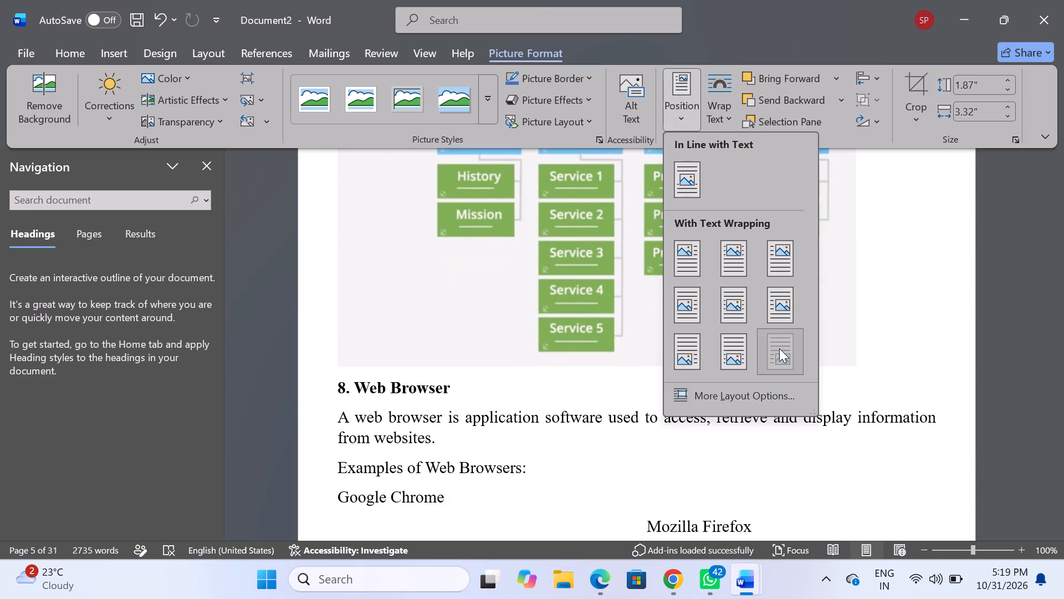
pyautogui.scroll(3, 644, 353)
pyautogui.scroll(-2, 644, 353)
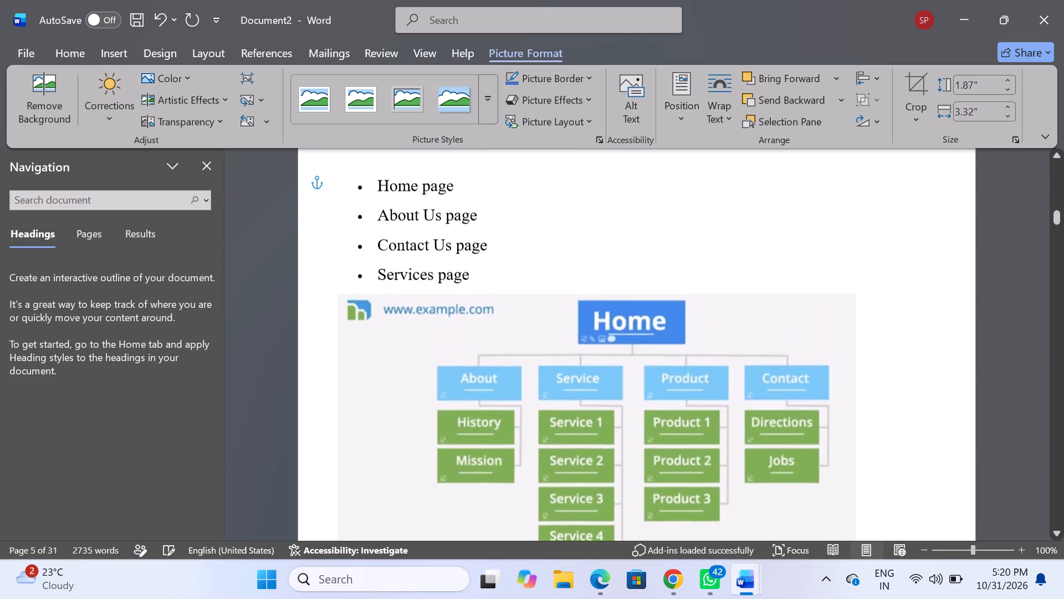
pyautogui.scroll(-4, 644, 353)
pyautogui.click(644, 353)
pyautogui.scroll(1, 644, 353)
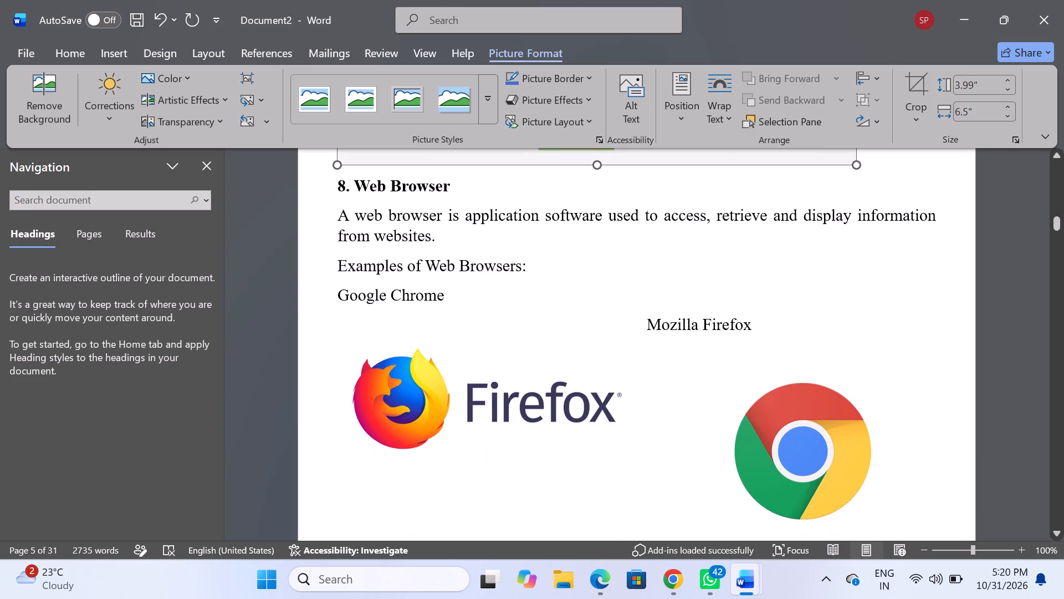
pyautogui.scroll(1, 644, 353)
pyautogui.scroll(-1, 644, 353)
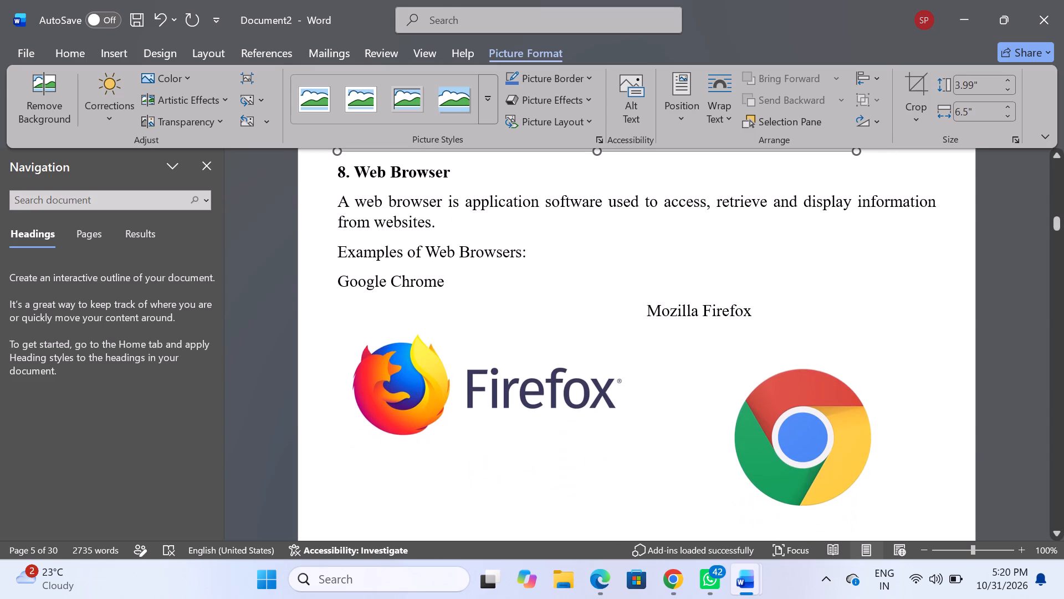
# Arrange the Chrome and Firefox logos side by side below the Mozilla Firefox line, with Chrome on the left and Firefox on the right.
pyautogui.click(520, 404)
pyautogui.moveTo(759, 428); pyautogui.dragTo(759, 414)
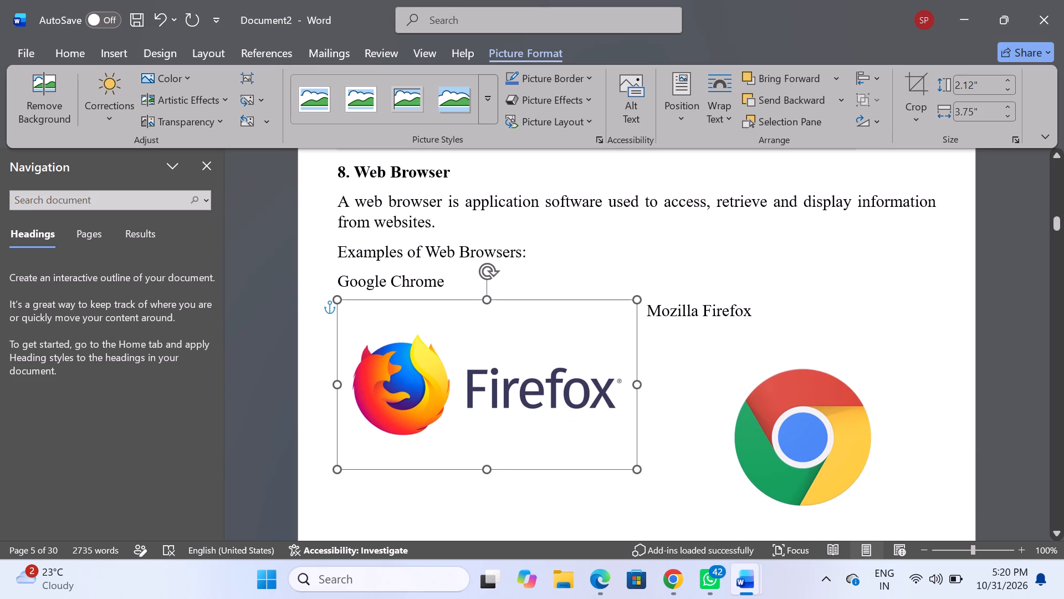
pyautogui.moveTo(759, 414); pyautogui.dragTo(759, 373)
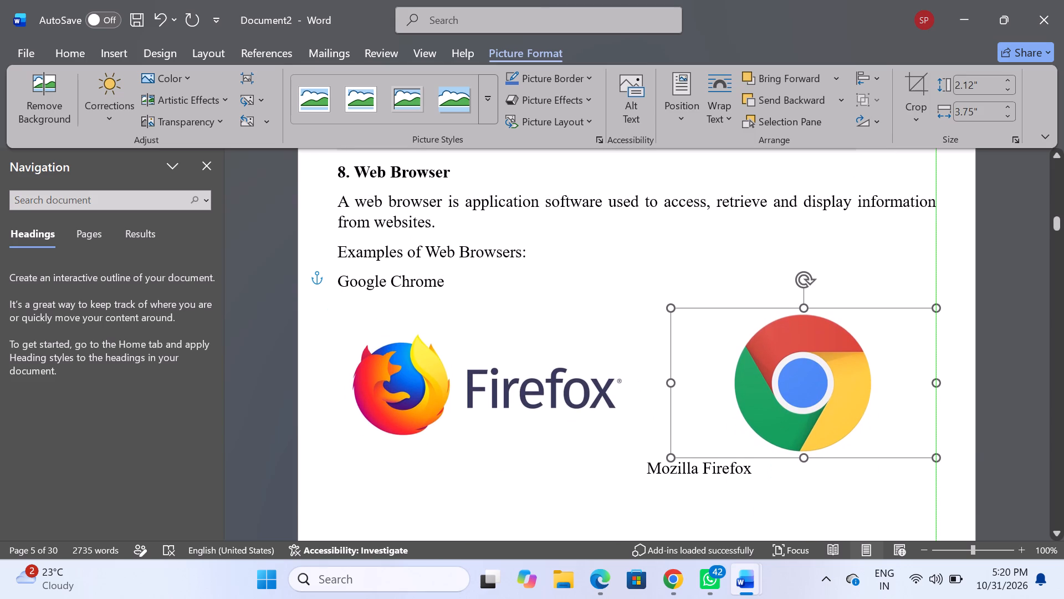
pyautogui.moveTo(759, 373); pyautogui.dragTo(496, 409)
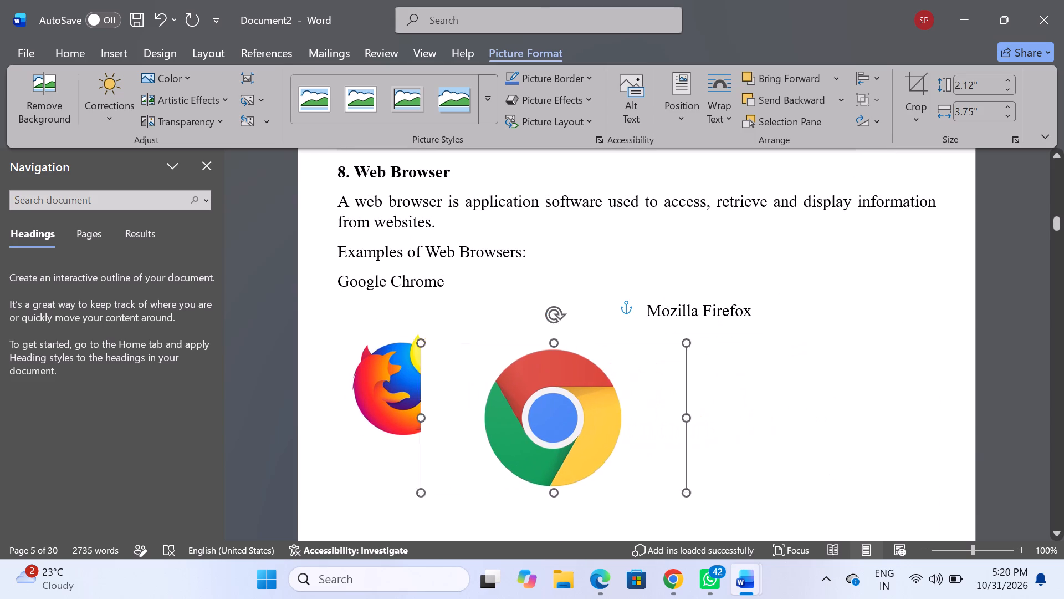
pyautogui.moveTo(496, 409); pyautogui.dragTo(447, 467)
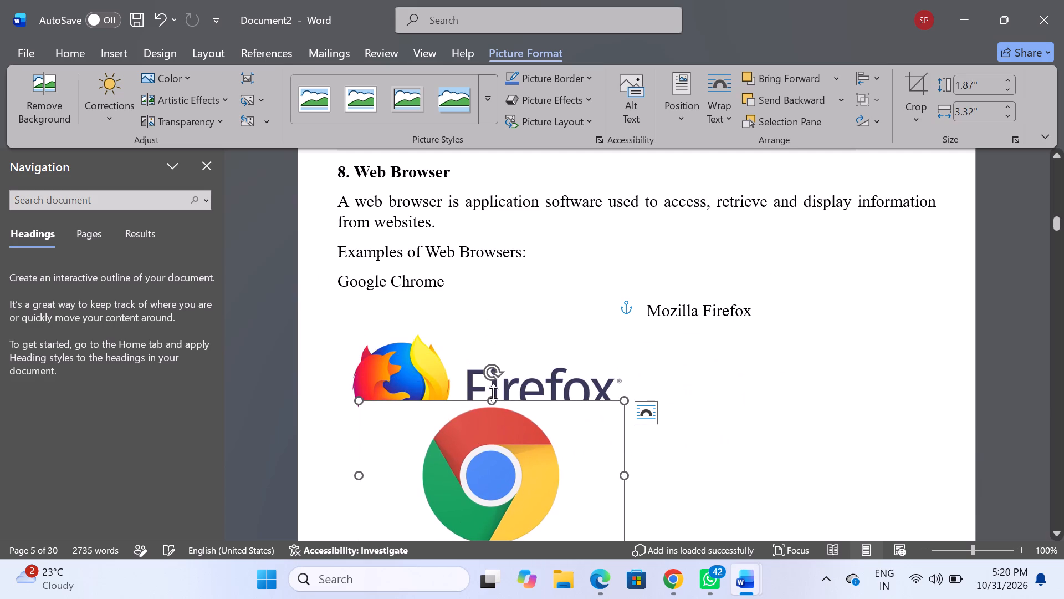
pyautogui.click(546, 363)
pyautogui.moveTo(546, 363); pyautogui.dragTo(782, 367)
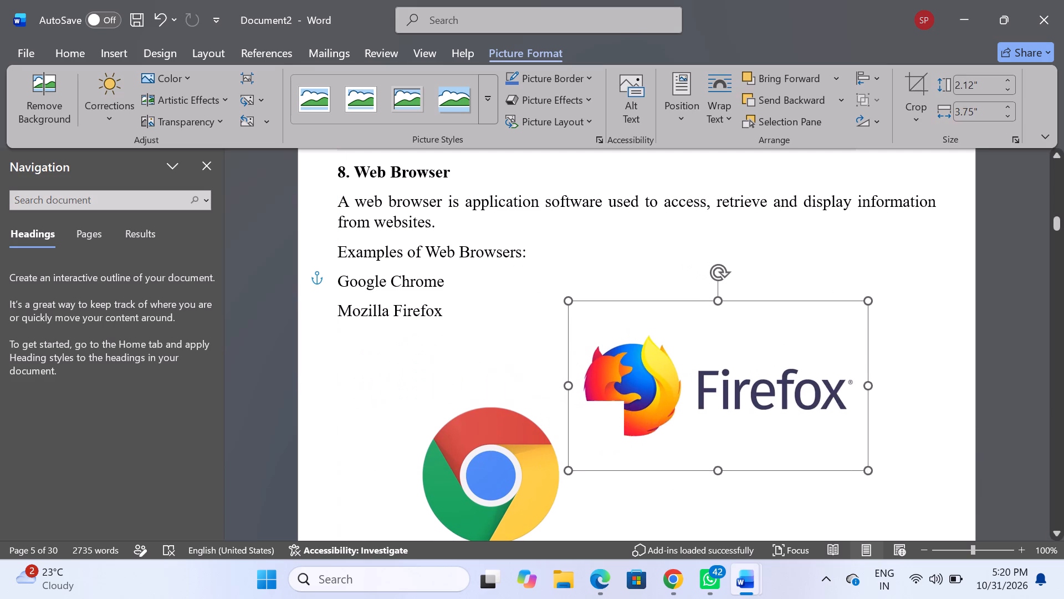
pyautogui.moveTo(782, 367); pyautogui.dragTo(852, 390)
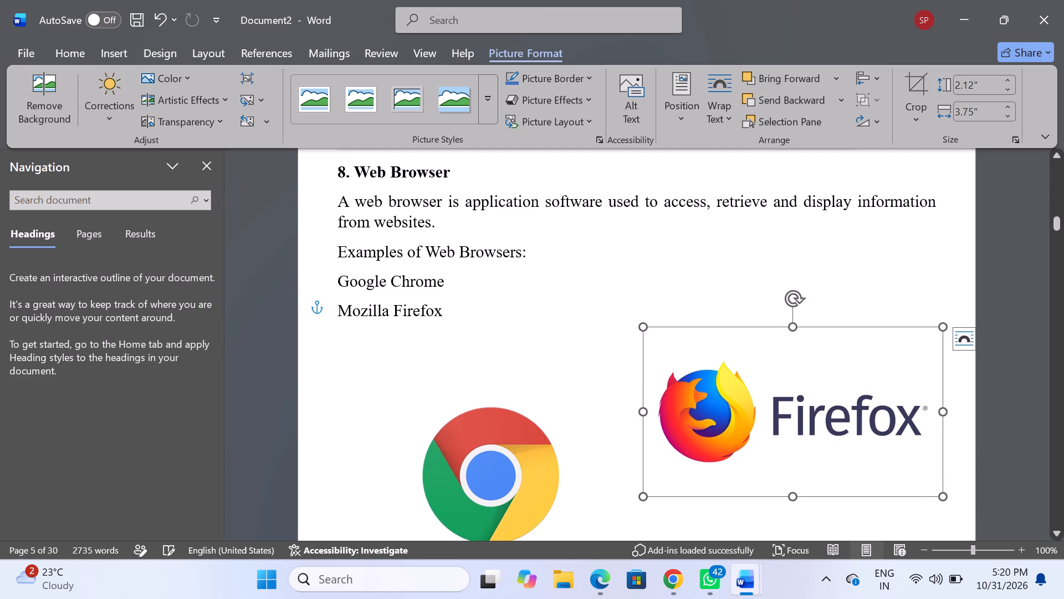
pyautogui.moveTo(518, 470); pyautogui.dragTo(494, 402)
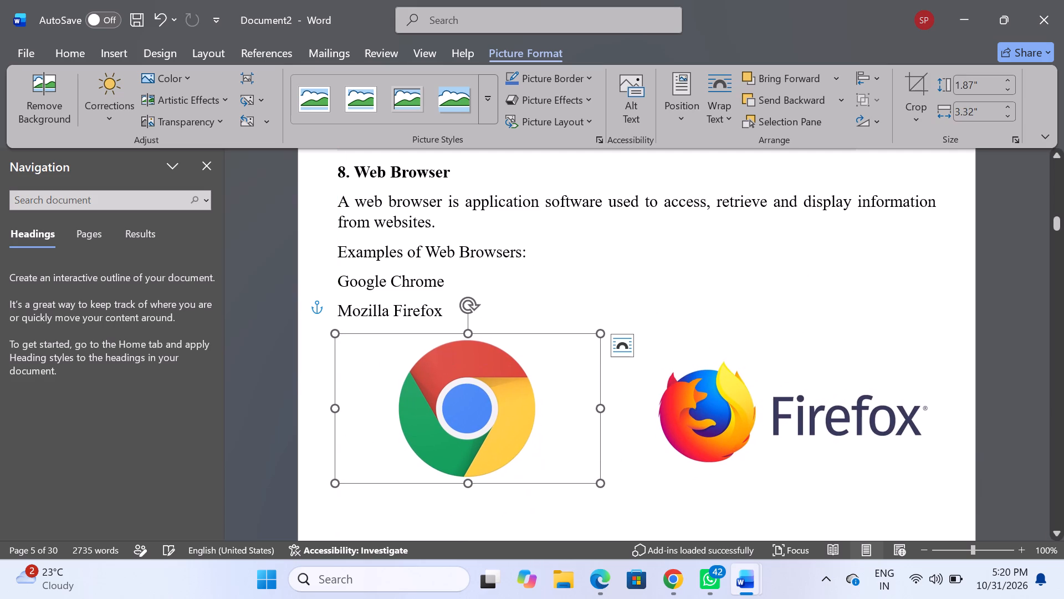
pyautogui.click(752, 311)
# Shrink the Microsoft Edge logo proportionally to about 2.33" high and 4.24" wide.
pyautogui.scroll(-5, 752, 311)
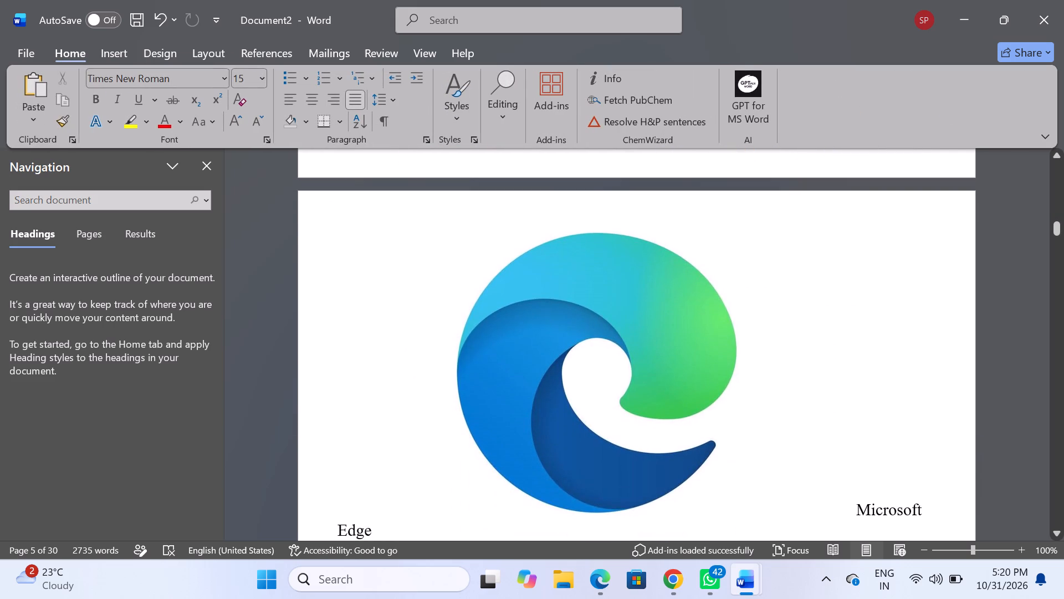
pyautogui.click(657, 372)
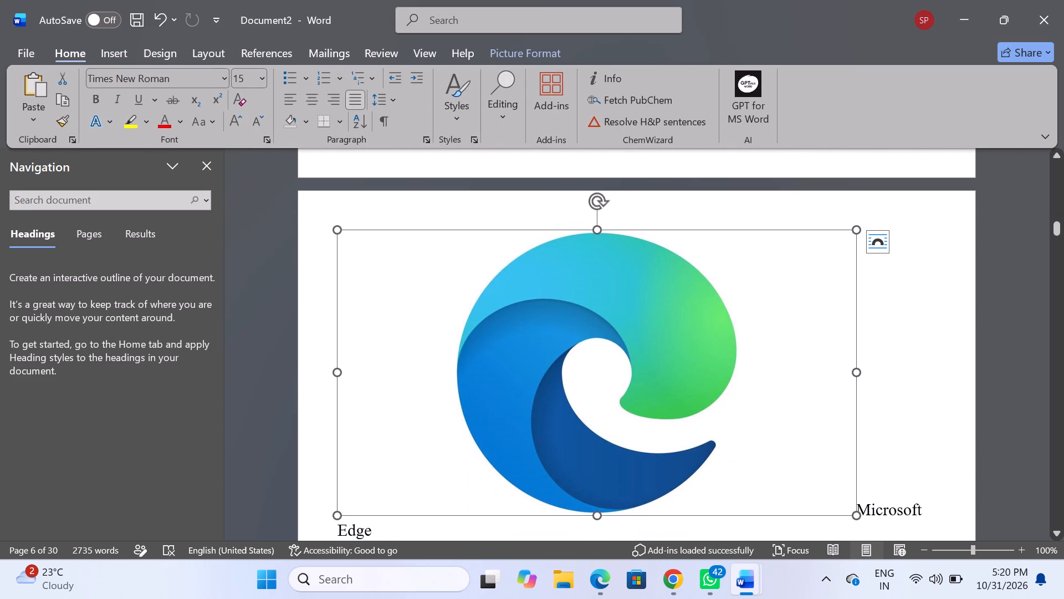
pyautogui.click(854, 509)
pyautogui.moveTo(854, 509); pyautogui.dragTo(836, 501)
pyautogui.moveTo(857, 517); pyautogui.dragTo(544, 425)
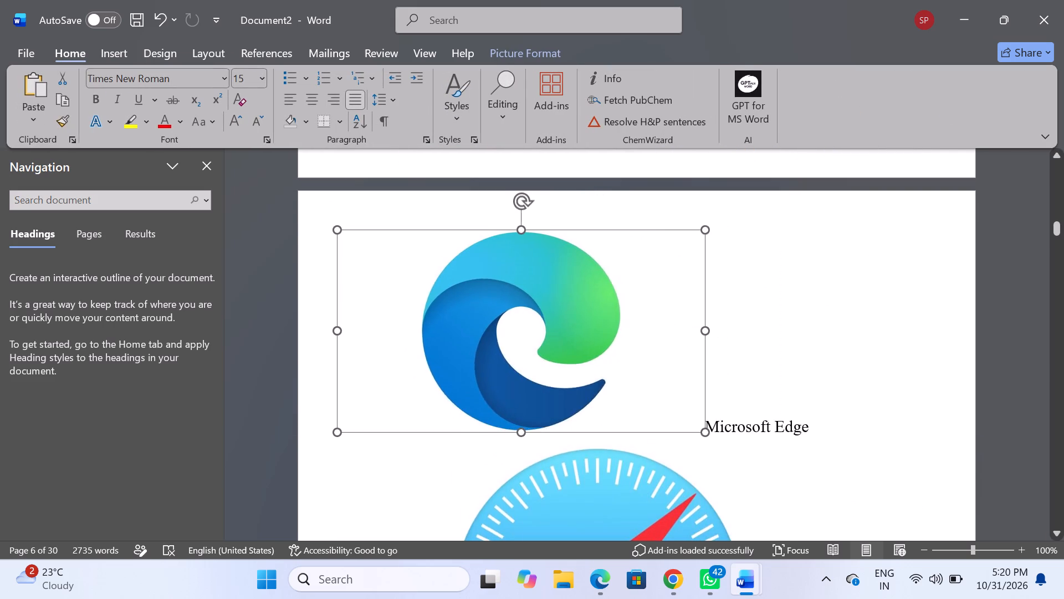
pyautogui.moveTo(544, 425); pyautogui.dragTo(499, 415)
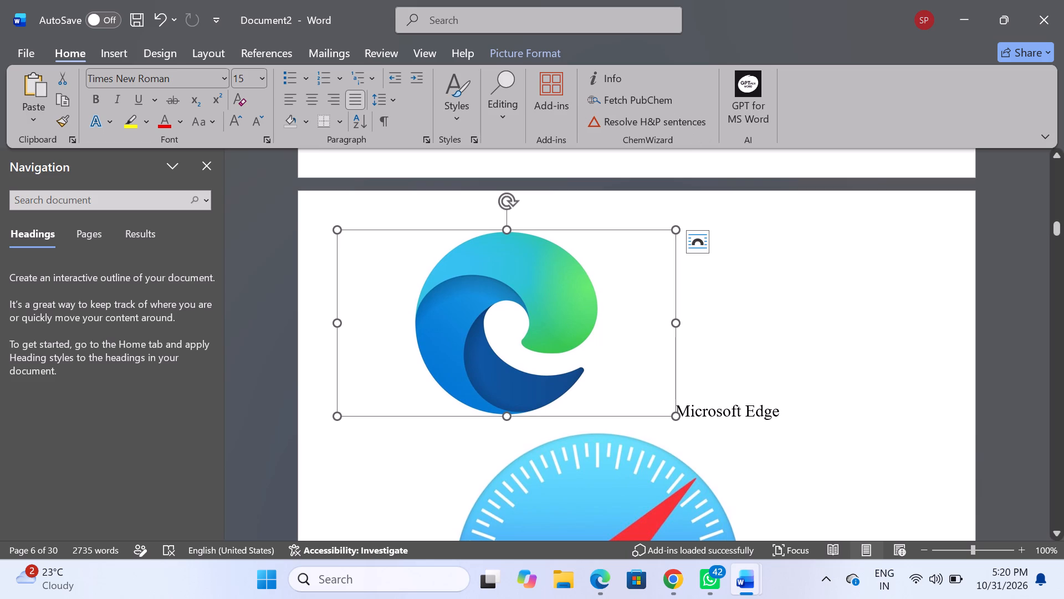
# Set the Microsoft Edge logo's text wrapping to Square.
pyautogui.click(515, 59)
pyautogui.click(719, 116)
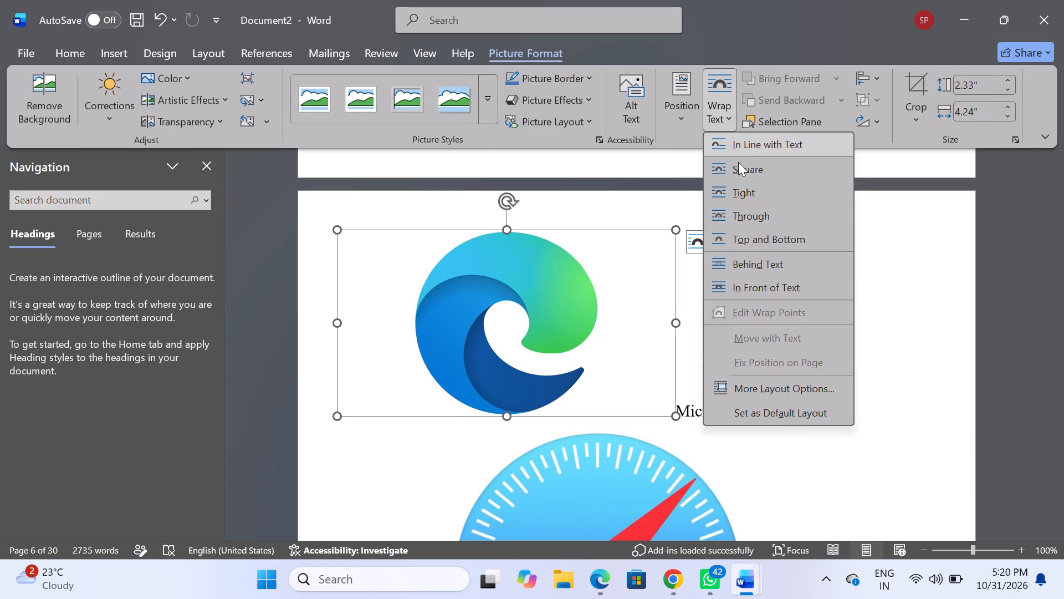
pyautogui.click(737, 166)
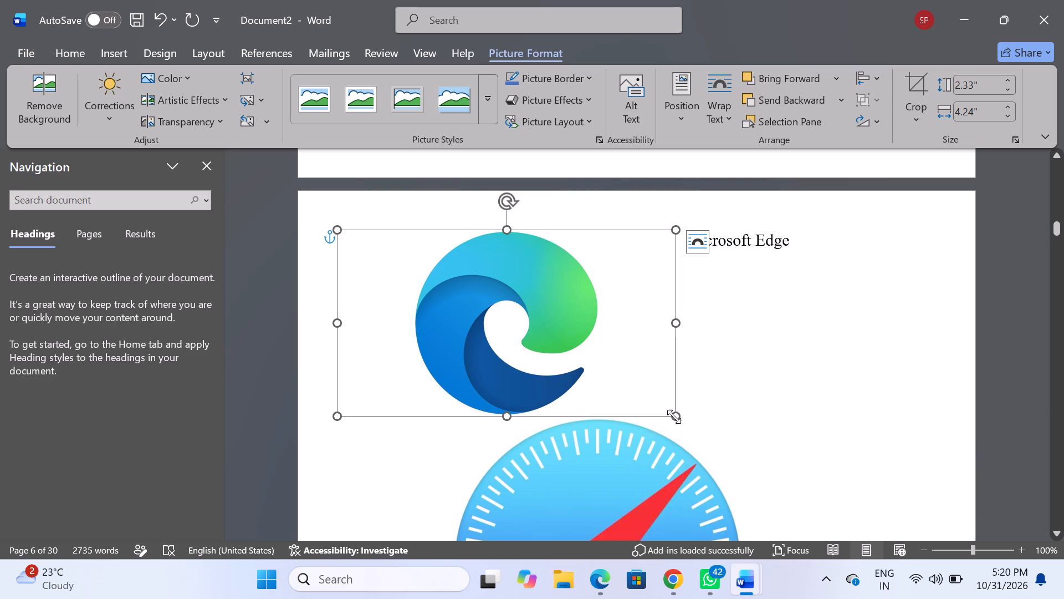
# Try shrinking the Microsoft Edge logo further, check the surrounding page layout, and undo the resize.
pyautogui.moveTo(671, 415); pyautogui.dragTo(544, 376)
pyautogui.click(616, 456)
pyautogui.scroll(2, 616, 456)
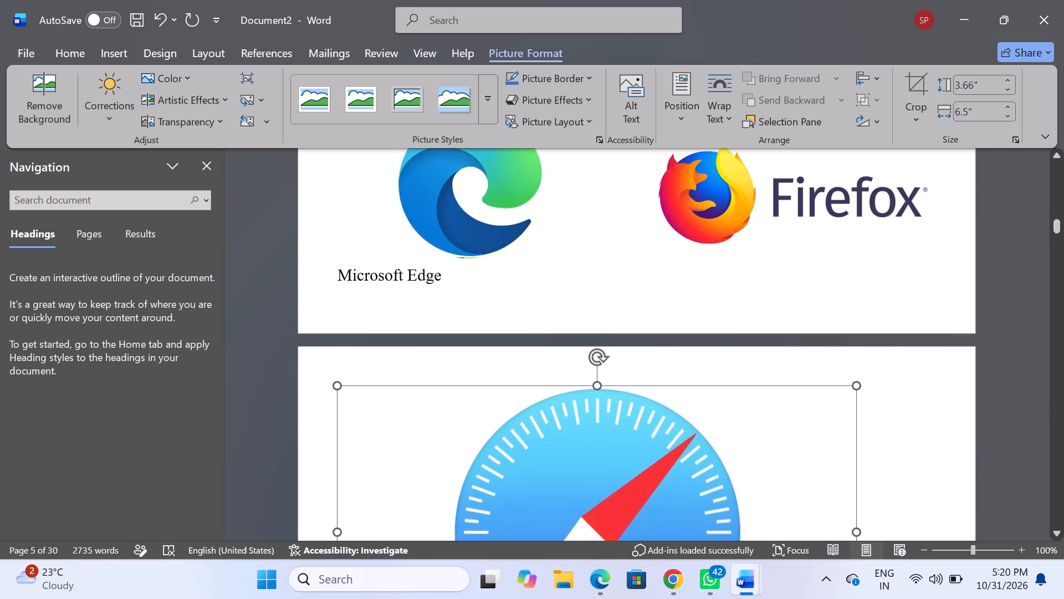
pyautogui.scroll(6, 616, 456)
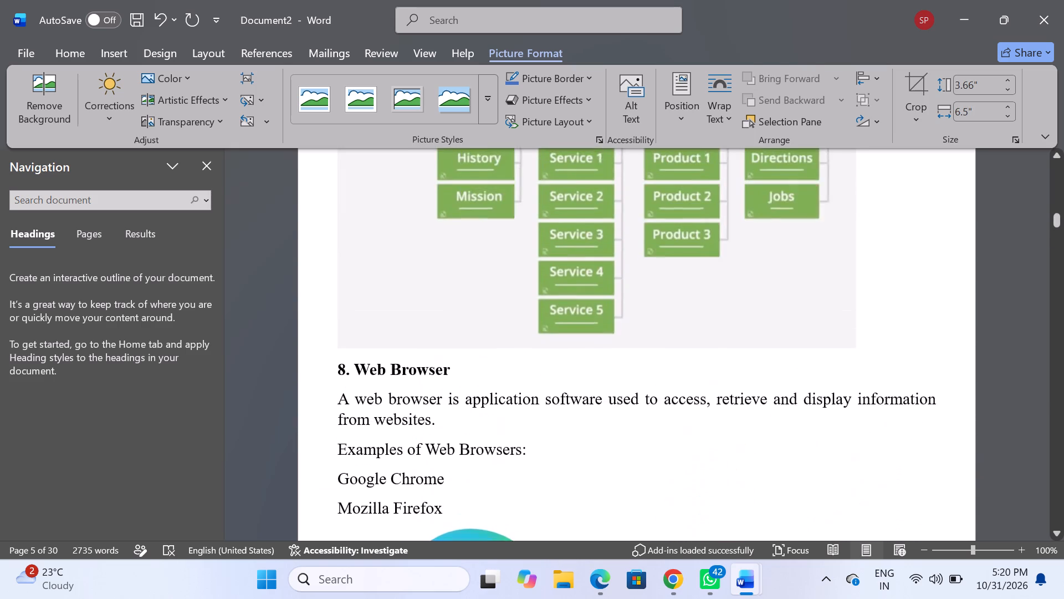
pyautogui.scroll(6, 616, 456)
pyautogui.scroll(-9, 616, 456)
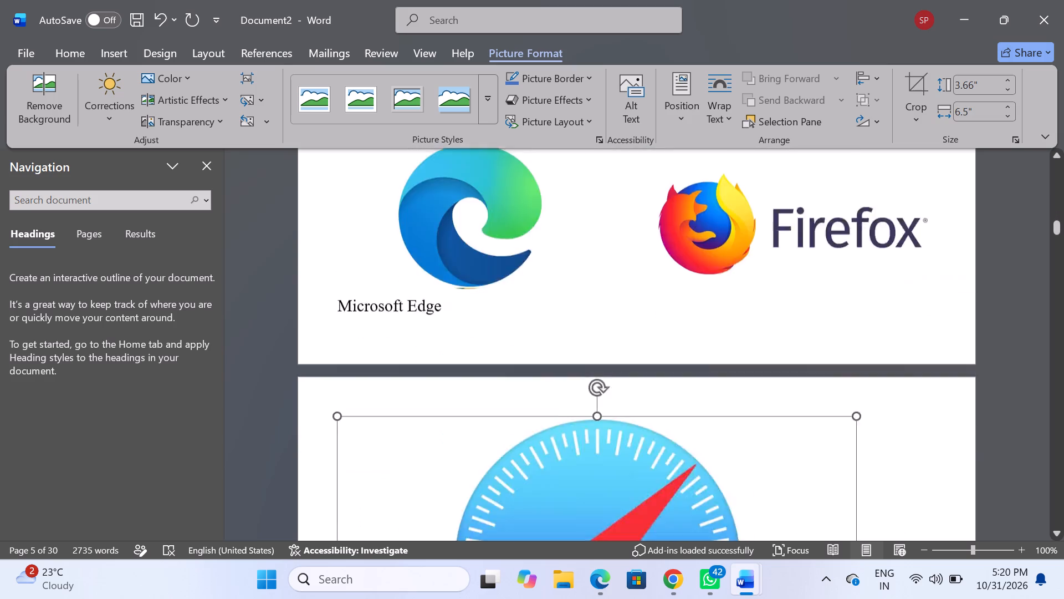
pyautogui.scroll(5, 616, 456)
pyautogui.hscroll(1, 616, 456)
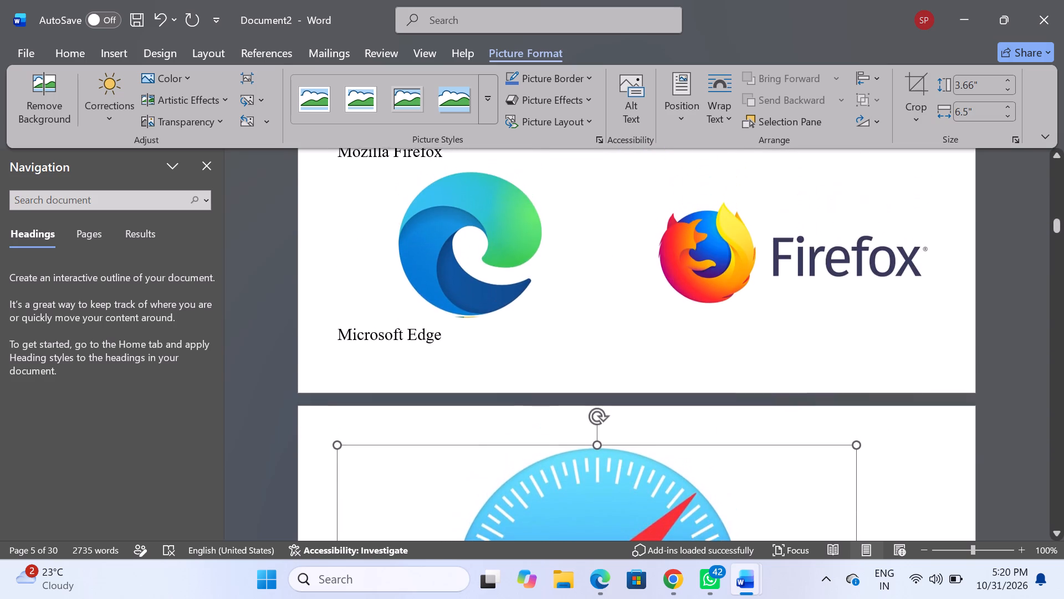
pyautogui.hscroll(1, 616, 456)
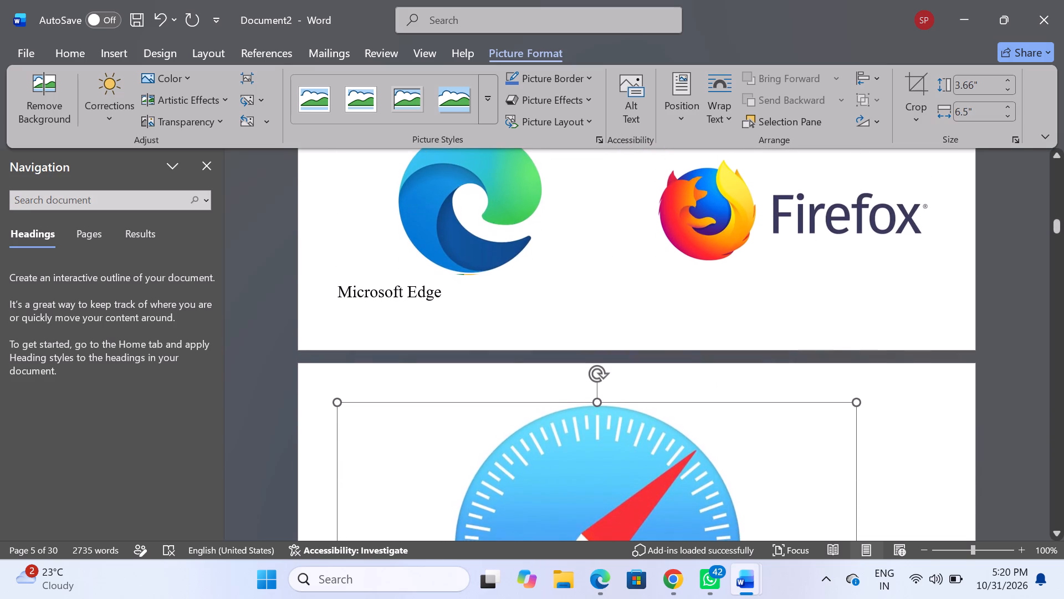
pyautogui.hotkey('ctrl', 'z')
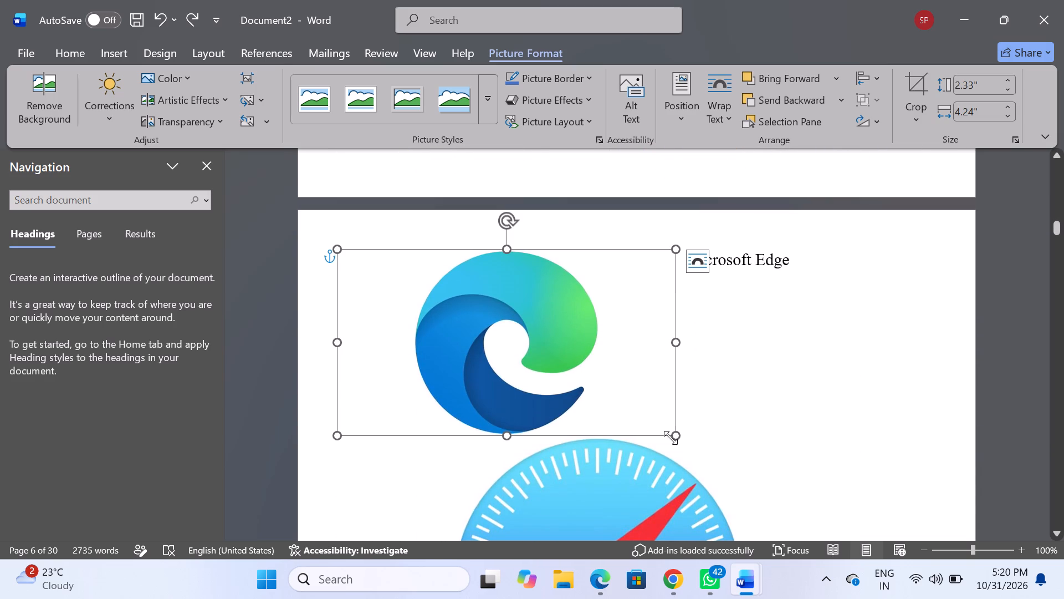
# Set the Safari compass logo's text wrapping to Square.
pyautogui.click(648, 487)
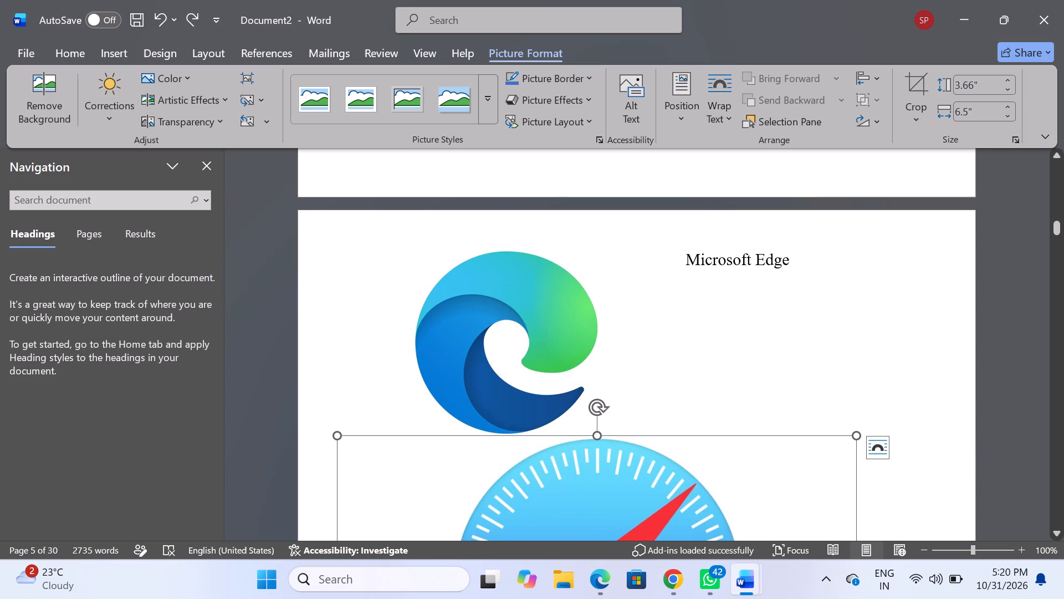
pyautogui.click(728, 116)
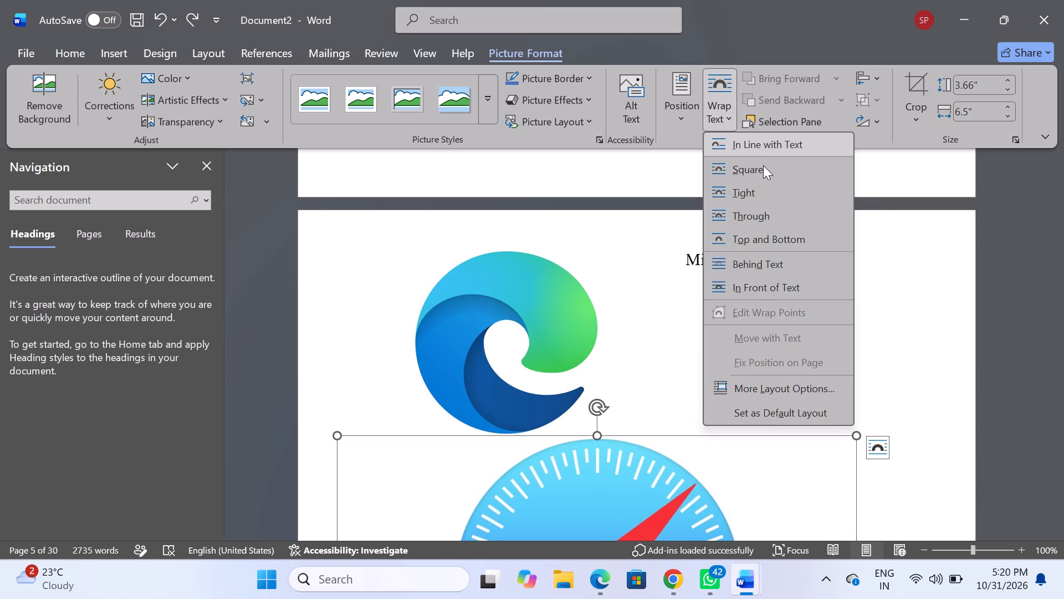
pyautogui.click(763, 172)
# Shrink the Safari logo proportionally to about 1.88" high and 3.34" wide.
pyautogui.scroll(-2, 687, 440)
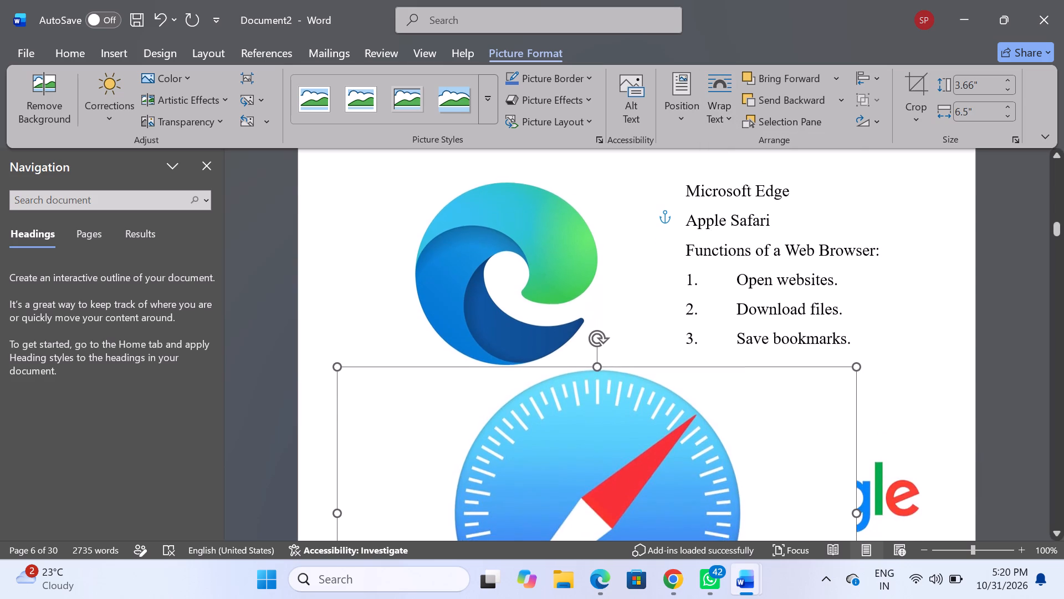
pyautogui.scroll(-1, 846, 479)
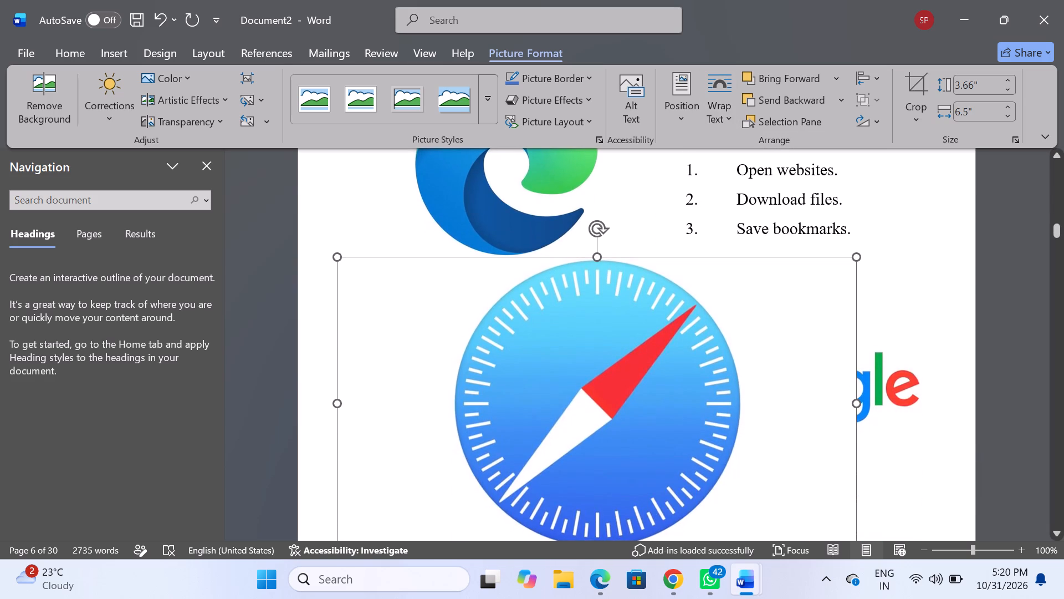
pyautogui.scroll(-1, 825, 475)
pyautogui.click(850, 485)
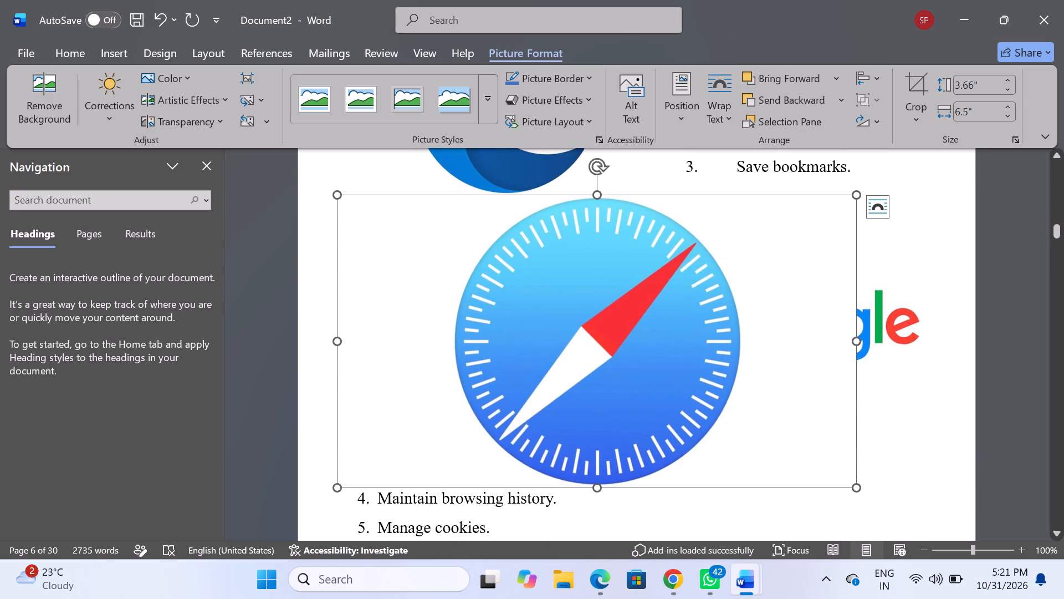
pyautogui.moveTo(860, 489); pyautogui.dragTo(533, 346)
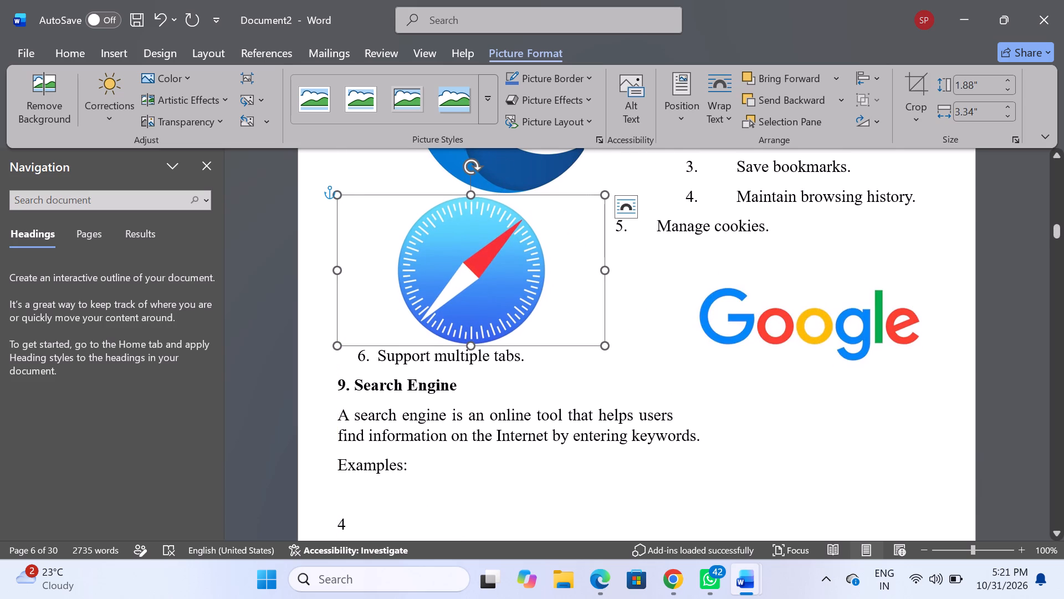
# Move the Safari logo up to the right of the Microsoft Edge logo, near the top of the page.
pyautogui.scroll(2, 559, 316)
pyautogui.moveTo(559, 316); pyautogui.dragTo(764, 209)
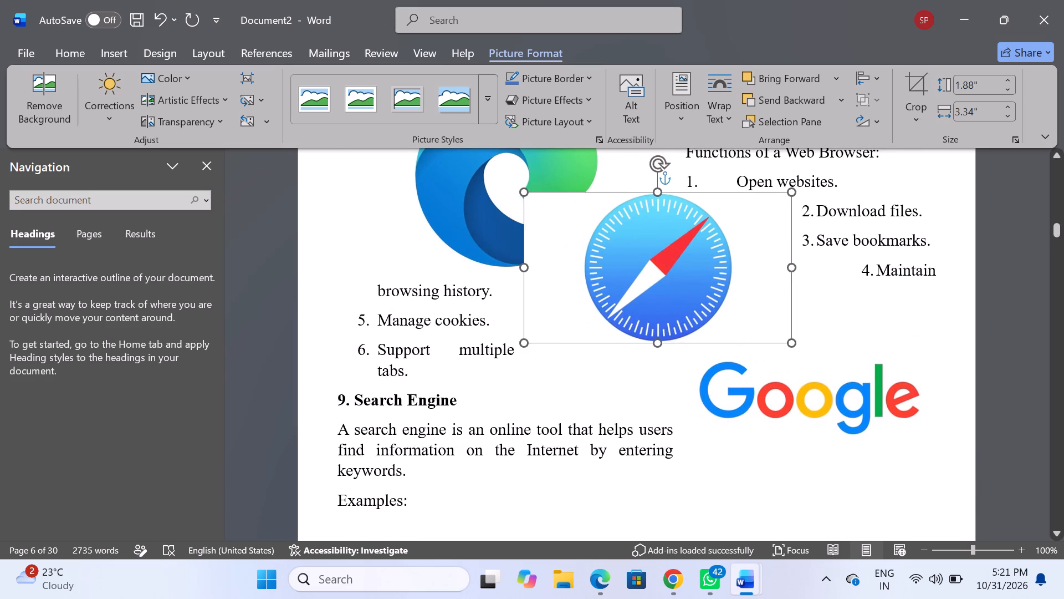
pyautogui.moveTo(764, 209); pyautogui.dragTo(855, 187)
pyautogui.scroll(1, 855, 187)
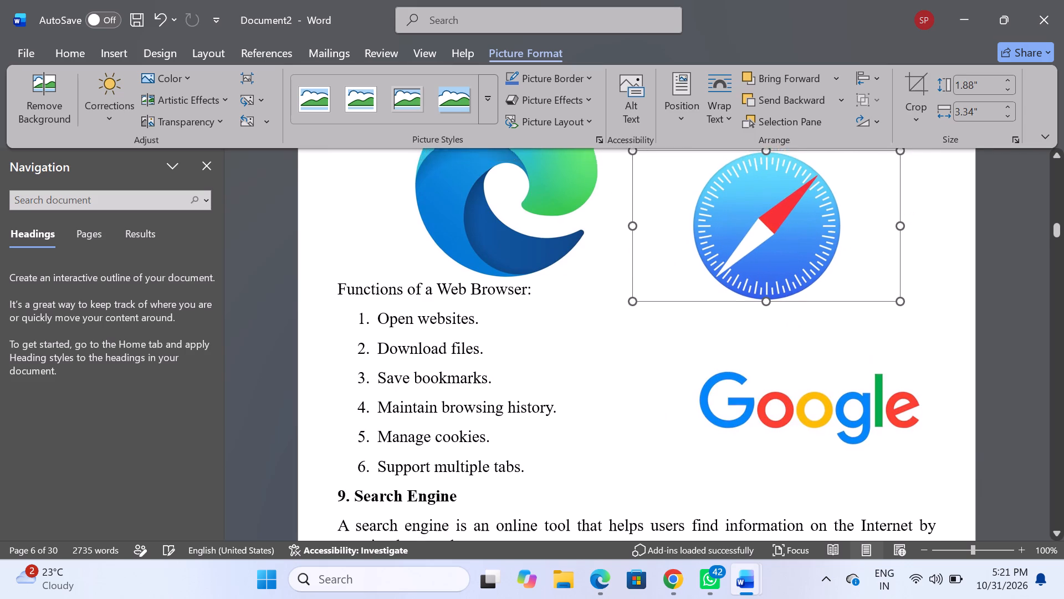
pyautogui.scroll(1, 855, 187)
pyautogui.moveTo(736, 342); pyautogui.dragTo(744, 306)
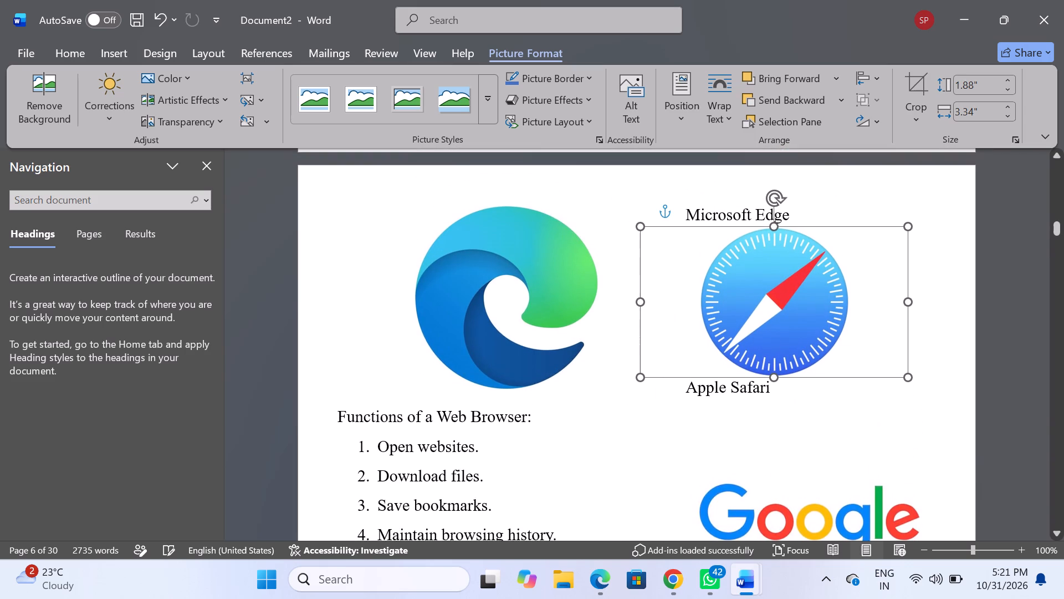
pyautogui.moveTo(744, 306); pyautogui.dragTo(744, 301)
# Reposition the Microsoft Edge logo toward the page's left edge, leaving clear space between it and the Safari logo.
pyautogui.moveTo(541, 304); pyautogui.dragTo(507, 304)
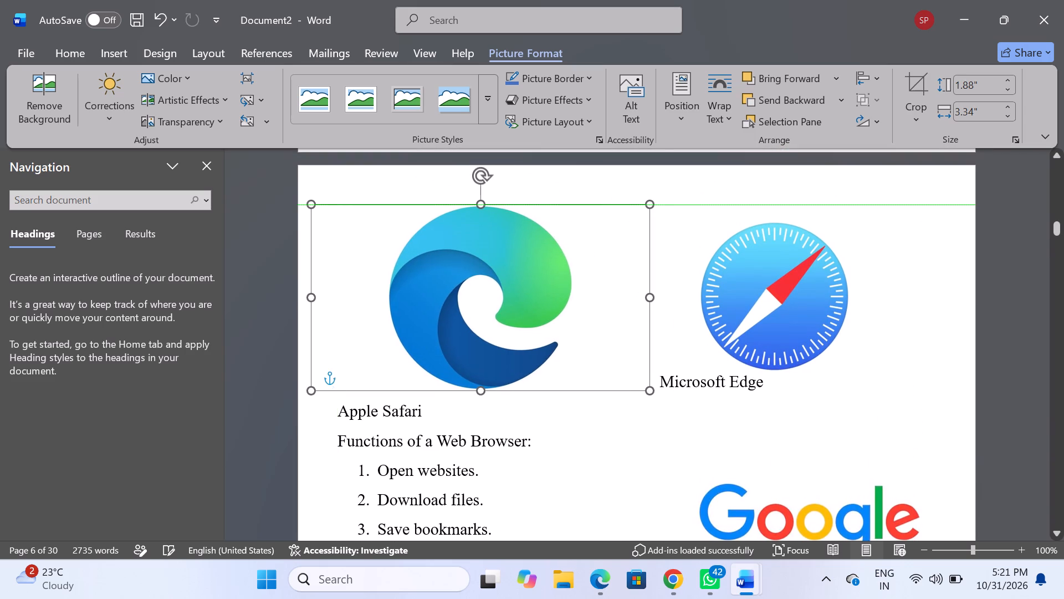
pyautogui.moveTo(507, 304); pyautogui.dragTo(503, 304)
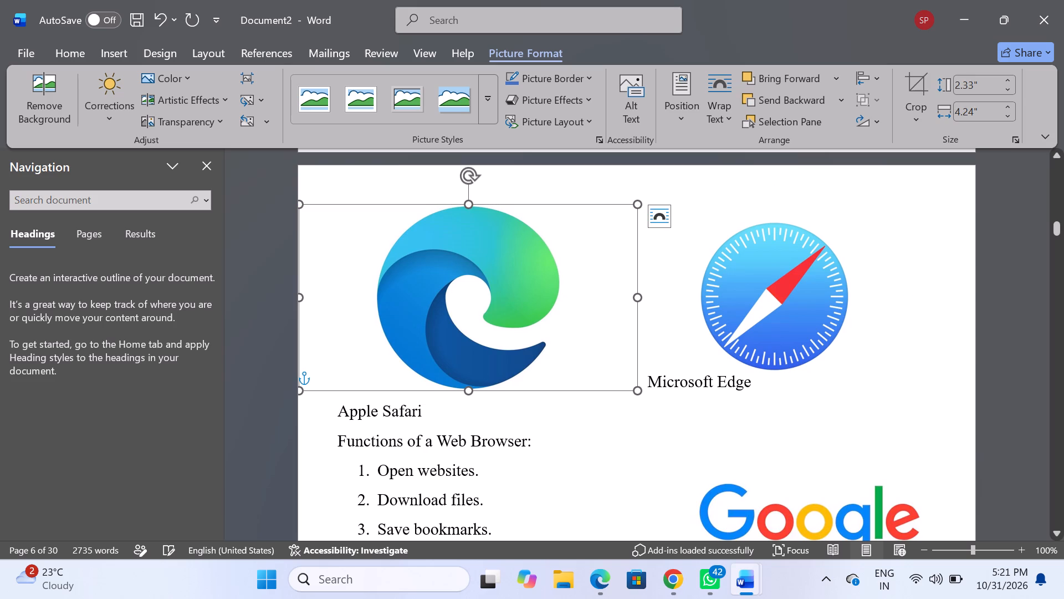
pyautogui.click(744, 302)
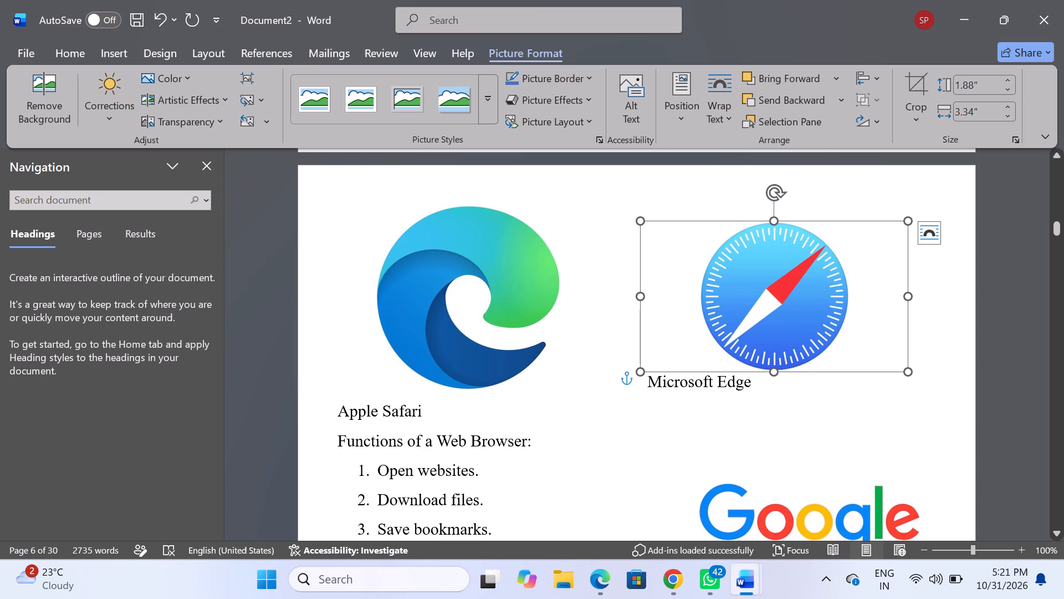
pyautogui.click(487, 424)
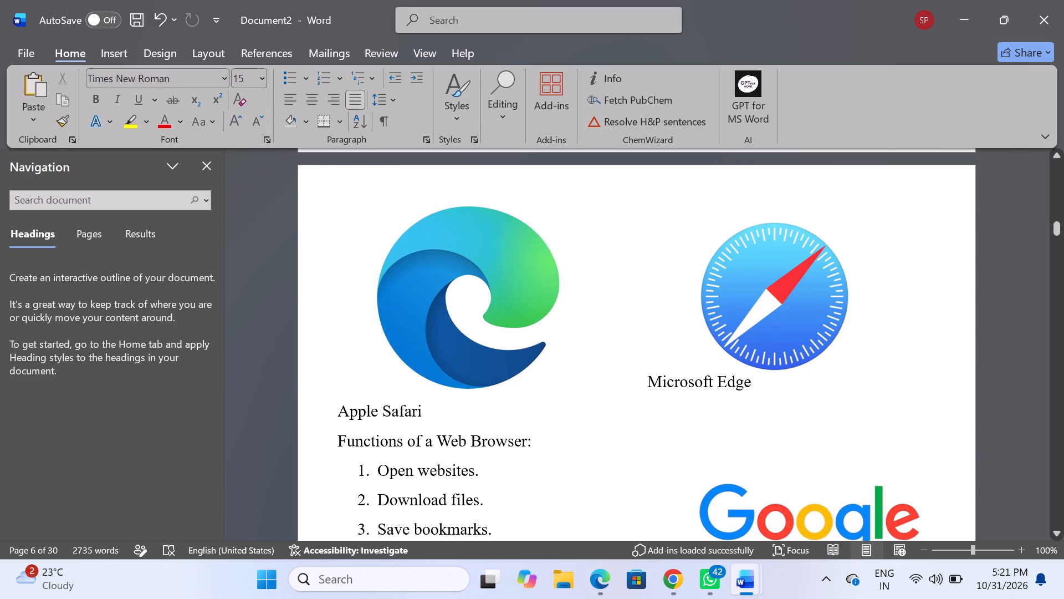
pyautogui.click(652, 384)
pyautogui.moveTo(499, 311); pyautogui.dragTo(519, 319)
pyautogui.moveTo(519, 319); pyautogui.dragTo(511, 195)
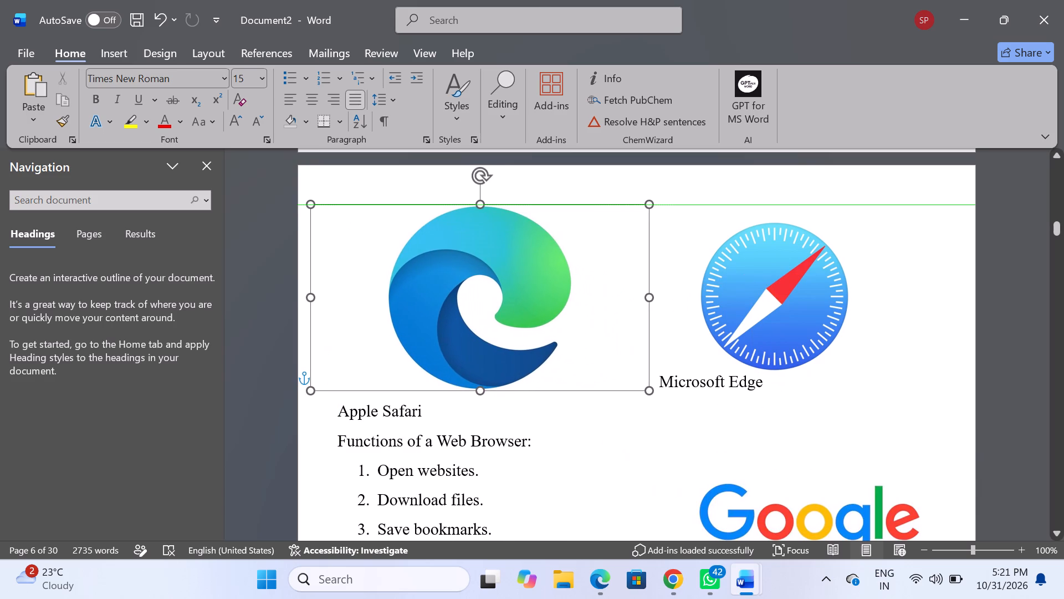
pyautogui.moveTo(511, 195); pyautogui.dragTo(511, 183)
pyautogui.moveTo(648, 392); pyautogui.dragTo(605, 390)
# Reposition the Safari logo so it sits between the Microsoft Edge and Apple Safari captions.
pyautogui.moveTo(762, 340); pyautogui.dragTo(764, 344)
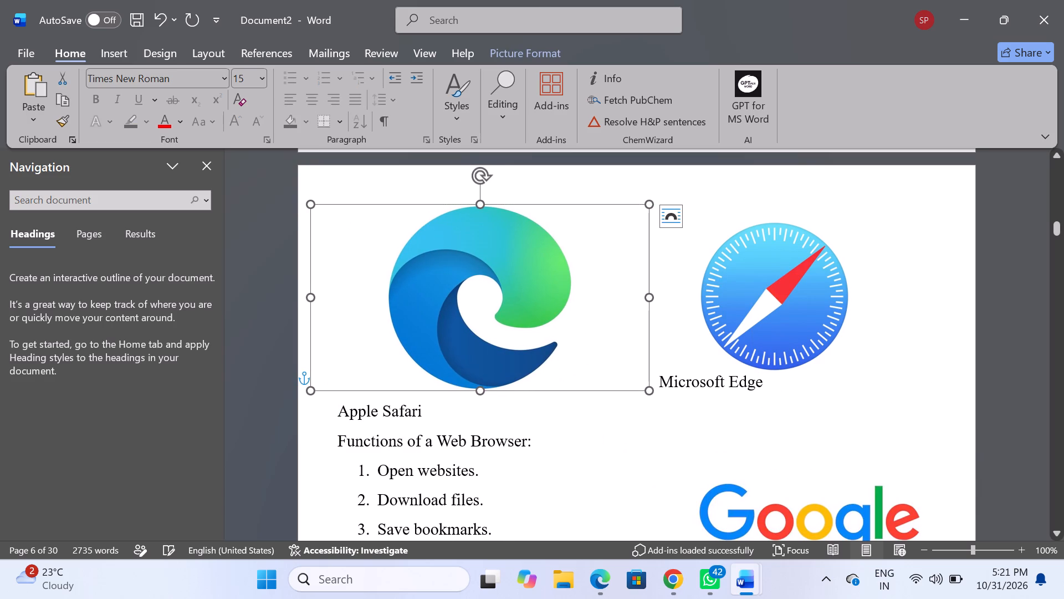
pyautogui.moveTo(764, 344); pyautogui.dragTo(777, 365)
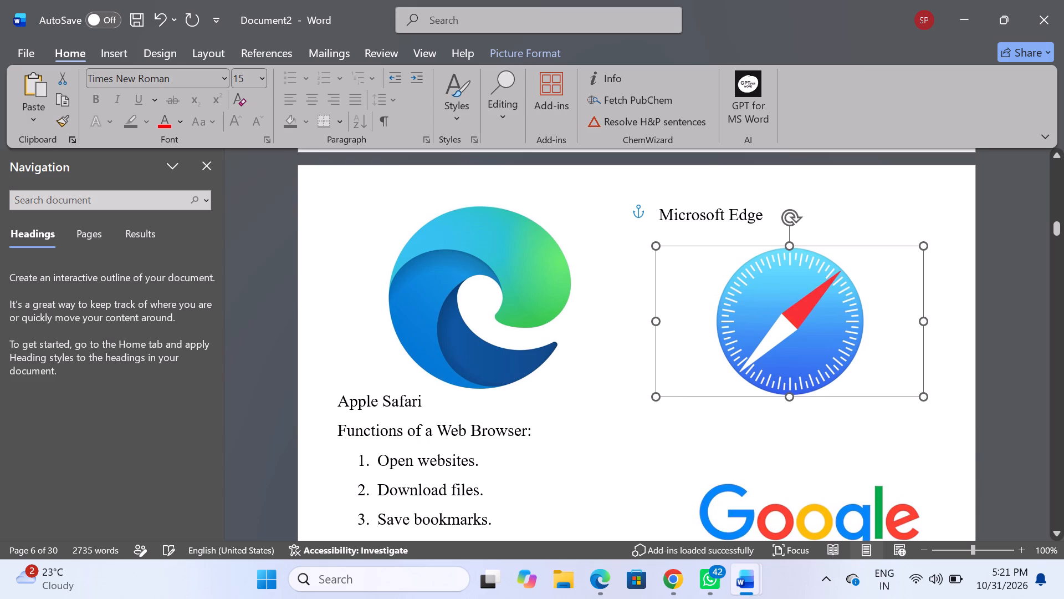
pyautogui.moveTo(777, 365); pyautogui.dragTo(516, 490)
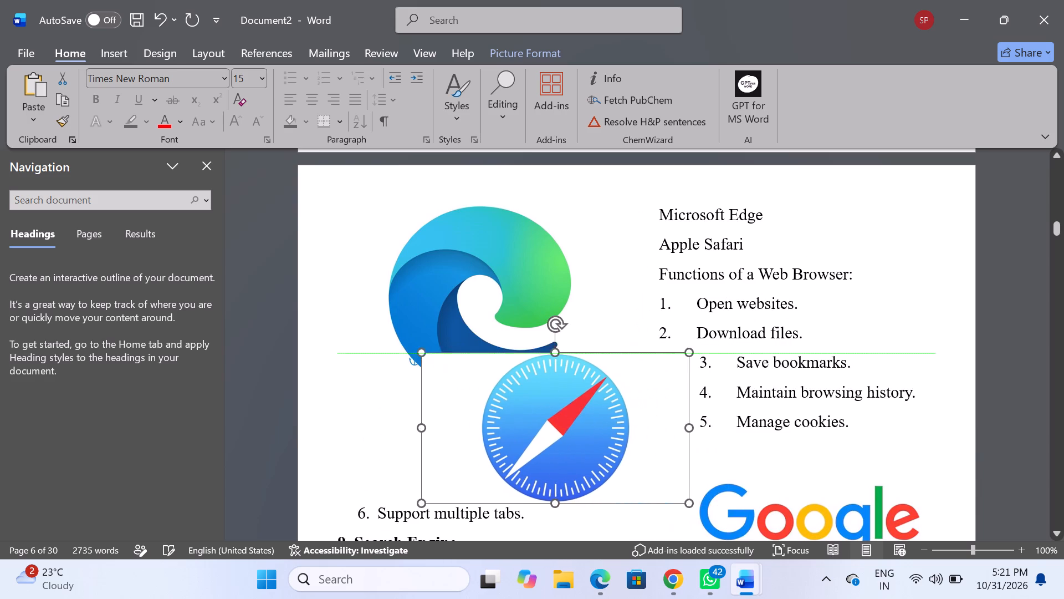
pyautogui.moveTo(516, 490); pyautogui.dragTo(702, 425)
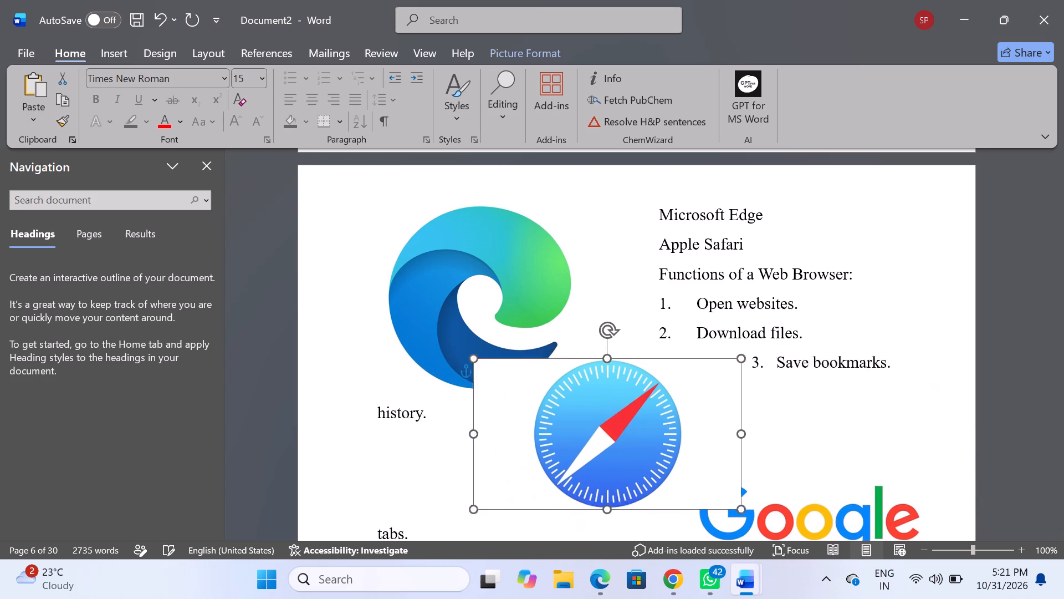
pyautogui.moveTo(702, 425); pyautogui.dragTo(766, 351)
# Try to push the Microsoft Edge caption down by adding six blank lines before it.
pyautogui.click(658, 212)
pyautogui.press('Return')
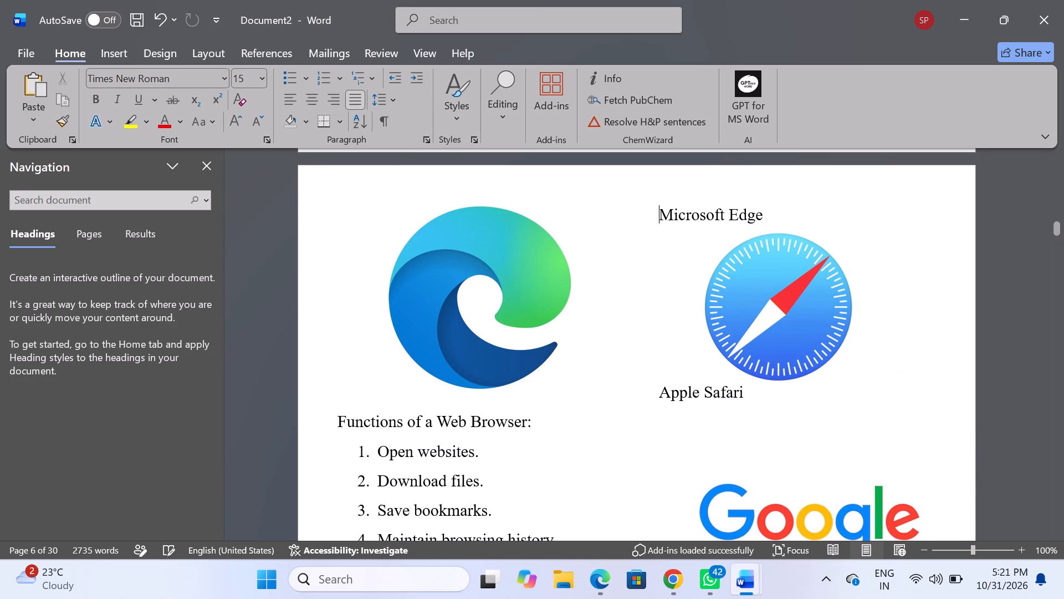
pyautogui.press('Return')
pyautogui.press('Return')
pyautogui.press('Return')
pyautogui.press('Return')
pyautogui.press('Return')
# Move the Google logo from beside the web browser functions down to beside the Popular search engines list.
pyautogui.scroll(-3, 574, 363)
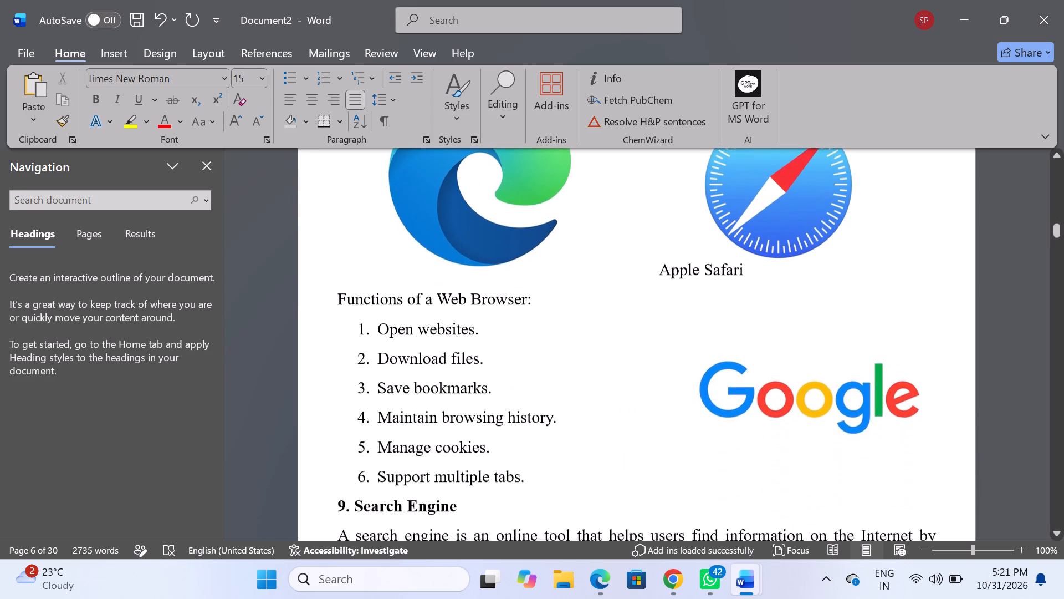
pyautogui.scroll(1, 574, 363)
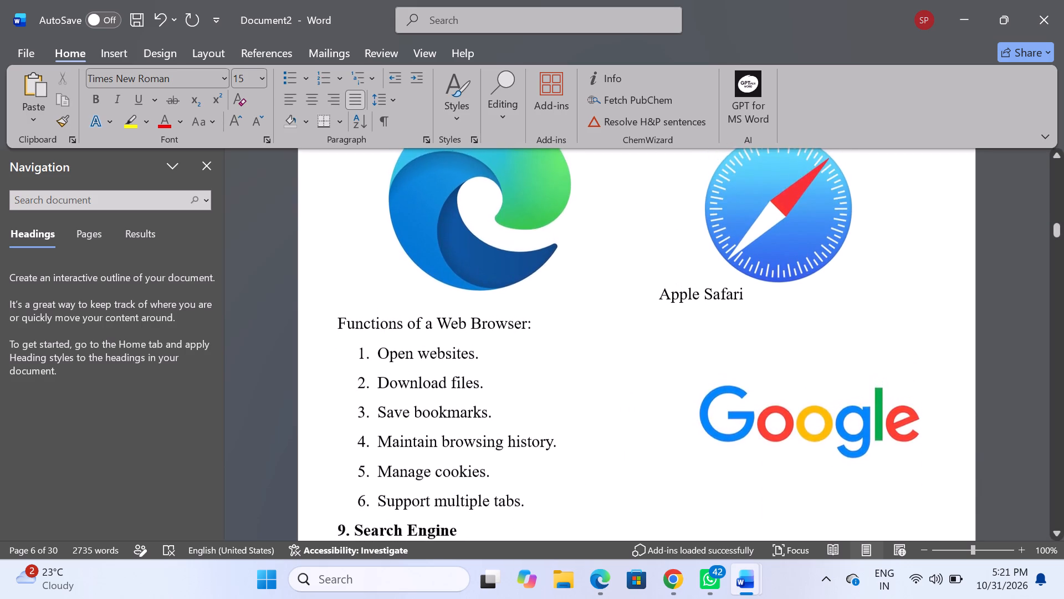
pyautogui.scroll(-1, 574, 367)
pyautogui.click(783, 322)
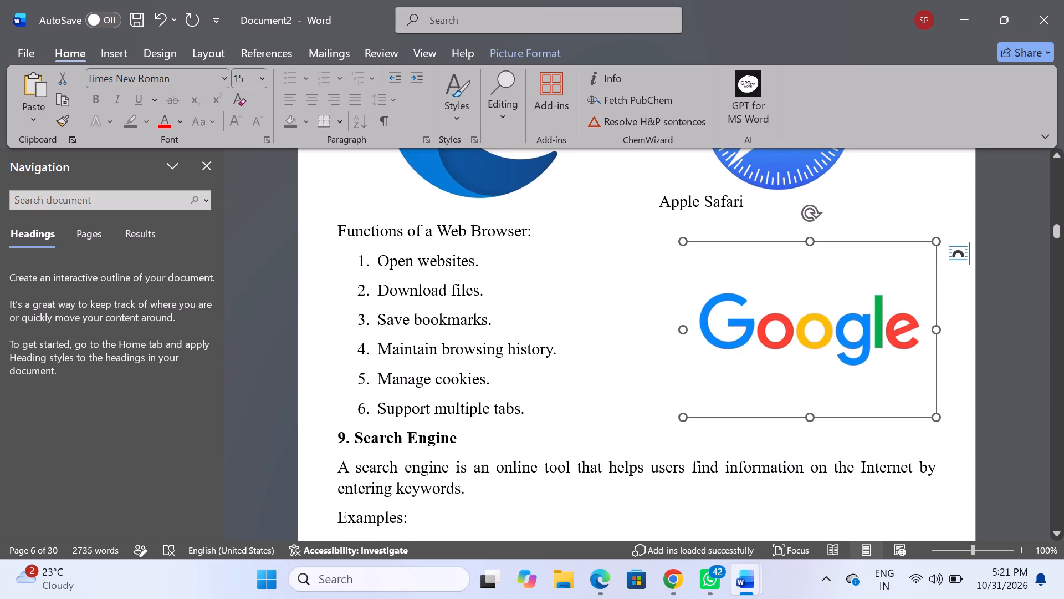
pyautogui.moveTo(783, 322); pyautogui.dragTo(720, 333)
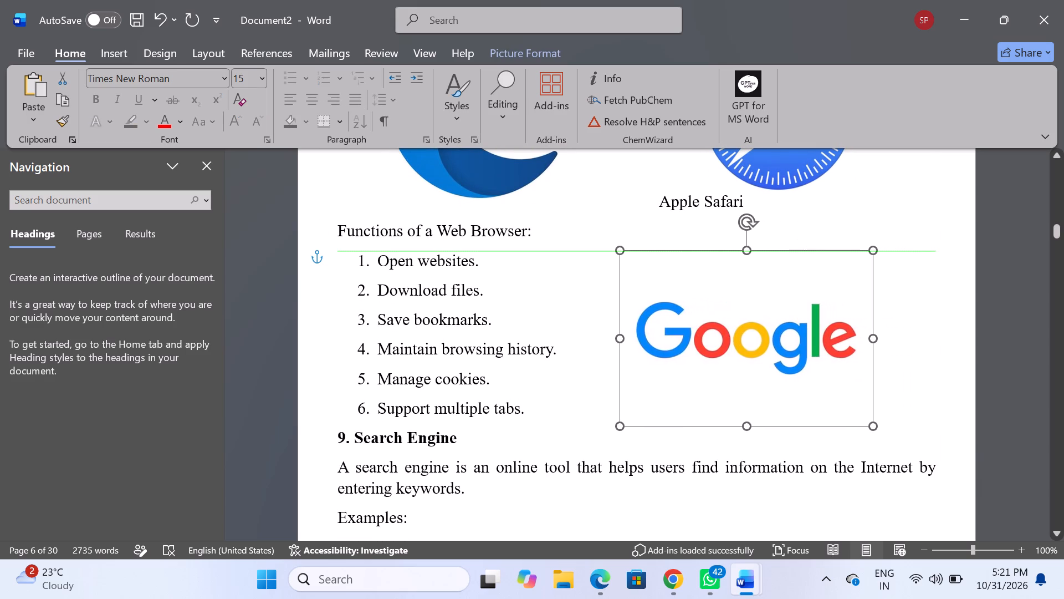
pyautogui.scroll(2, 720, 333)
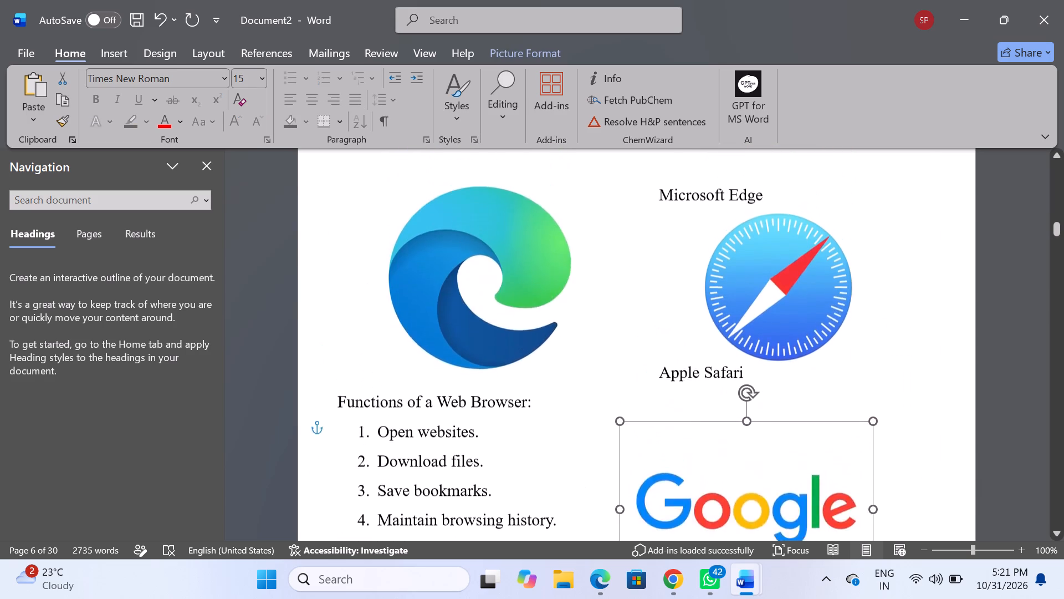
pyautogui.scroll(-9, 720, 333)
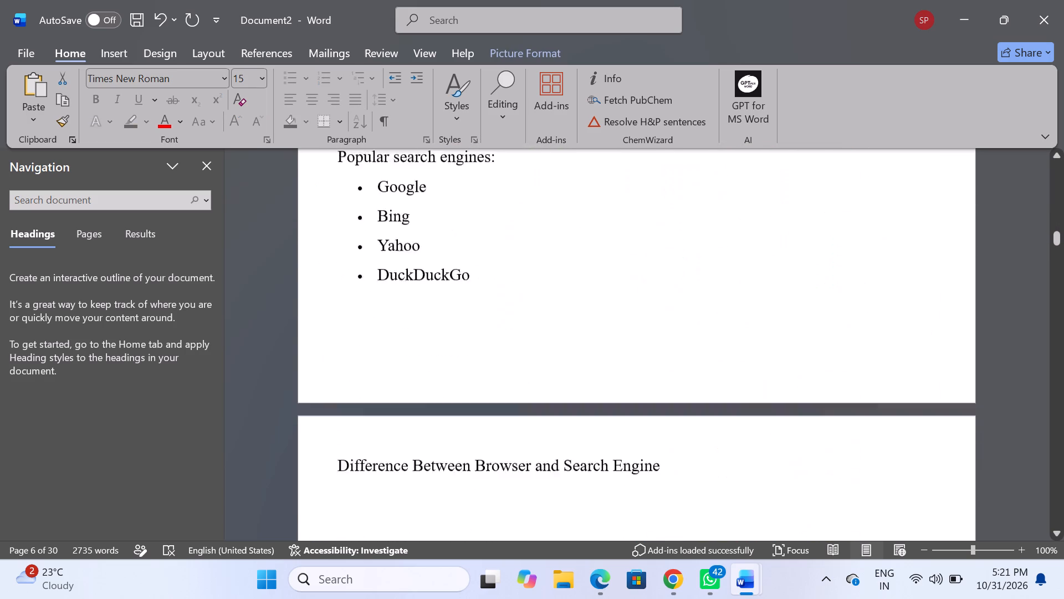
pyautogui.scroll(3, 720, 333)
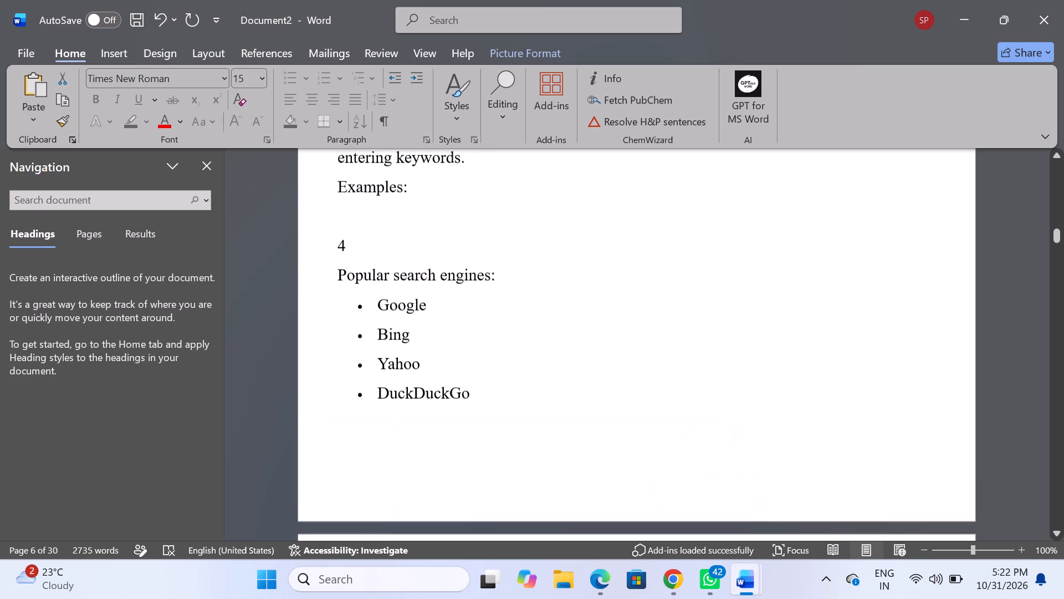
pyautogui.scroll(2, 720, 333)
pyautogui.moveTo(750, 191); pyautogui.dragTo(736, 521)
pyautogui.scroll(-1, 736, 521)
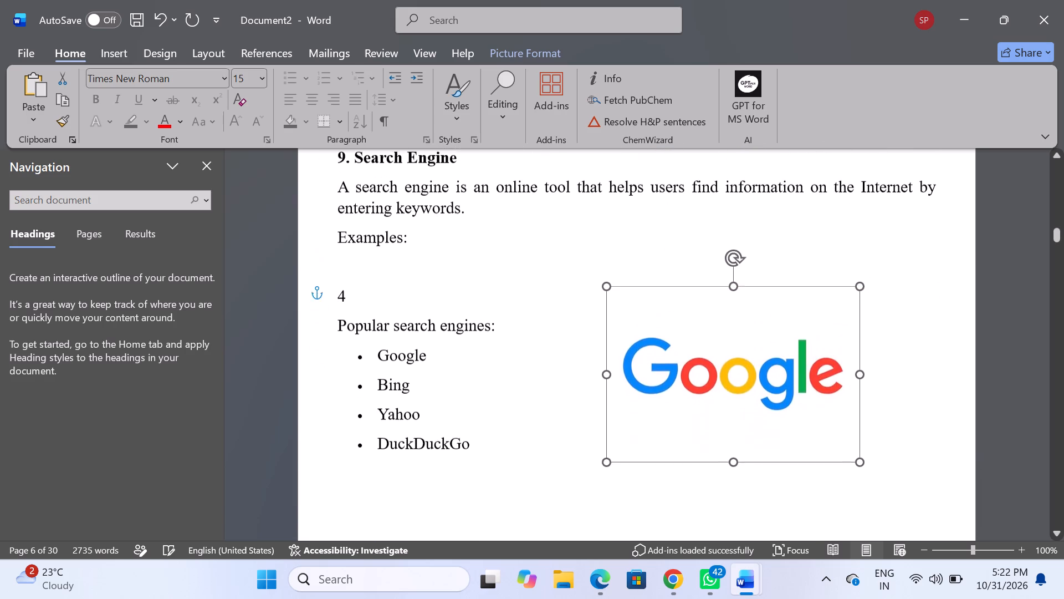
pyautogui.scroll(-1, 736, 521)
pyautogui.moveTo(755, 381); pyautogui.dragTo(767, 426)
# Review the layout of the browser and search engine comparison table and the URL section with its diagram.
pyautogui.scroll(-1, 767, 426)
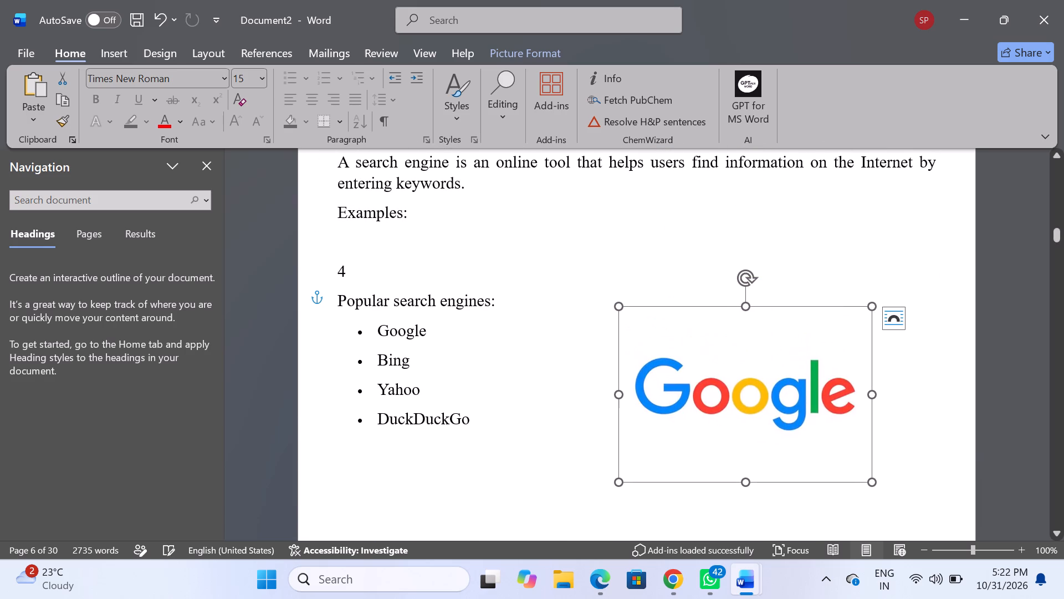
pyautogui.scroll(-6, 767, 426)
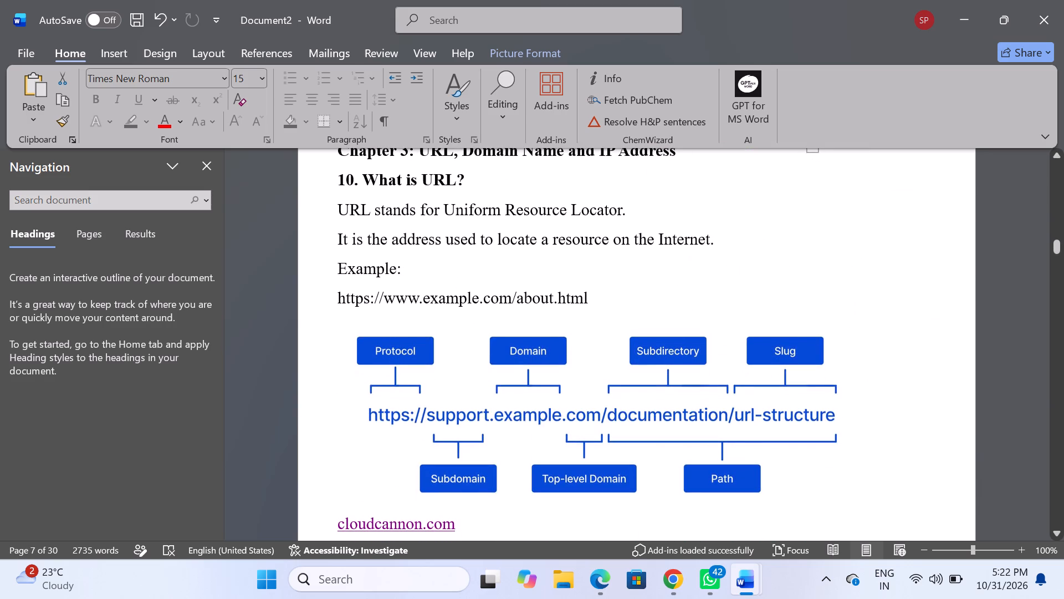
pyautogui.scroll(2, 767, 426)
pyautogui.scroll(-1, 764, 423)
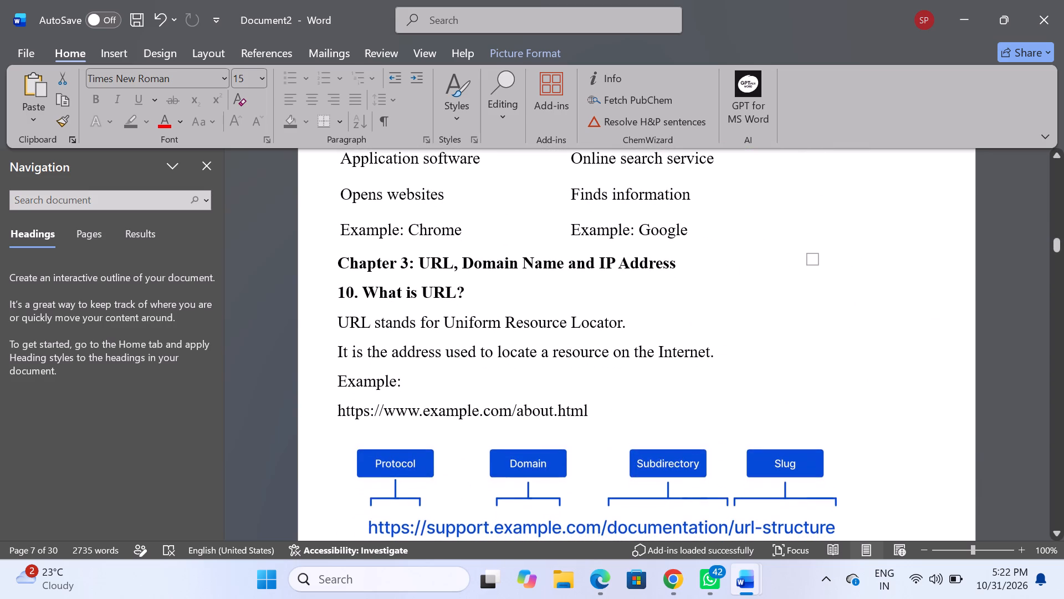
pyautogui.scroll(1, 764, 423)
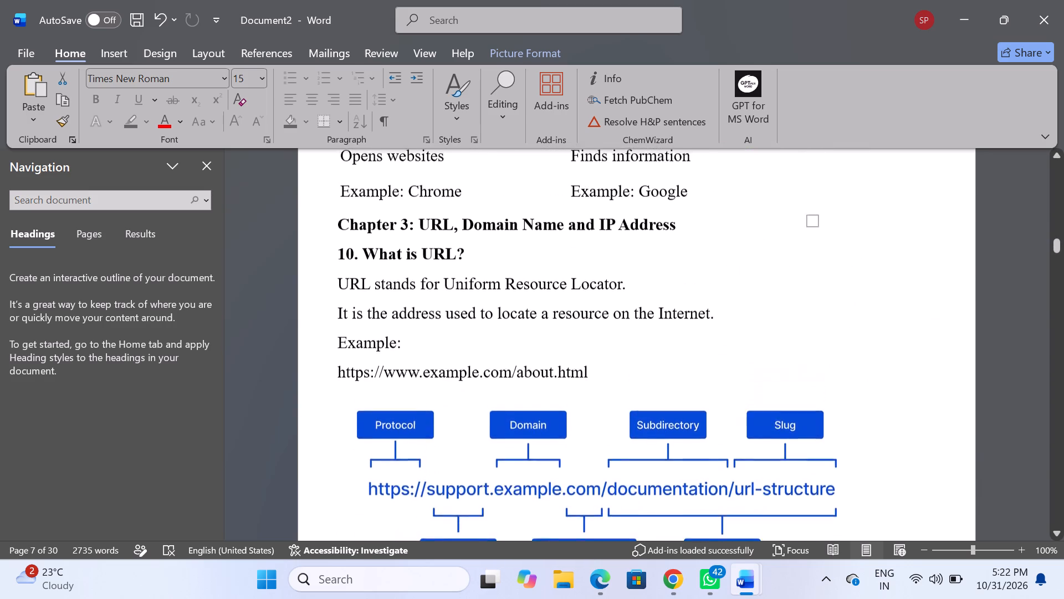
pyautogui.scroll(3, 764, 423)
pyautogui.scroll(-1, 732, 436)
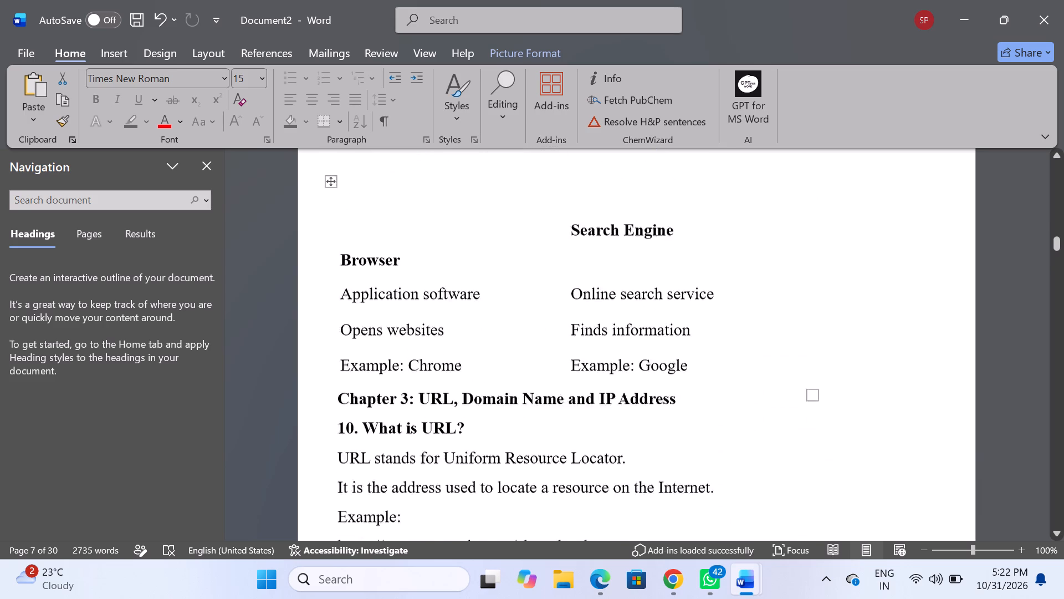
pyautogui.scroll(-8, 732, 436)
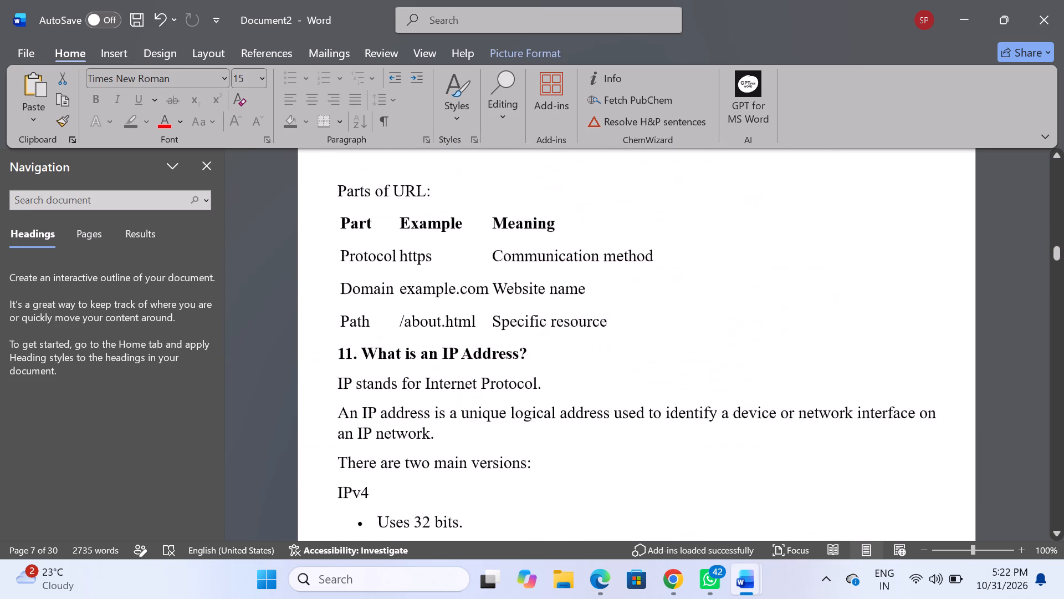
# Enlarge the Parts of URL table so that it spans nearly the full text width.
pyautogui.scroll(1, 732, 436)
pyautogui.click(574, 388)
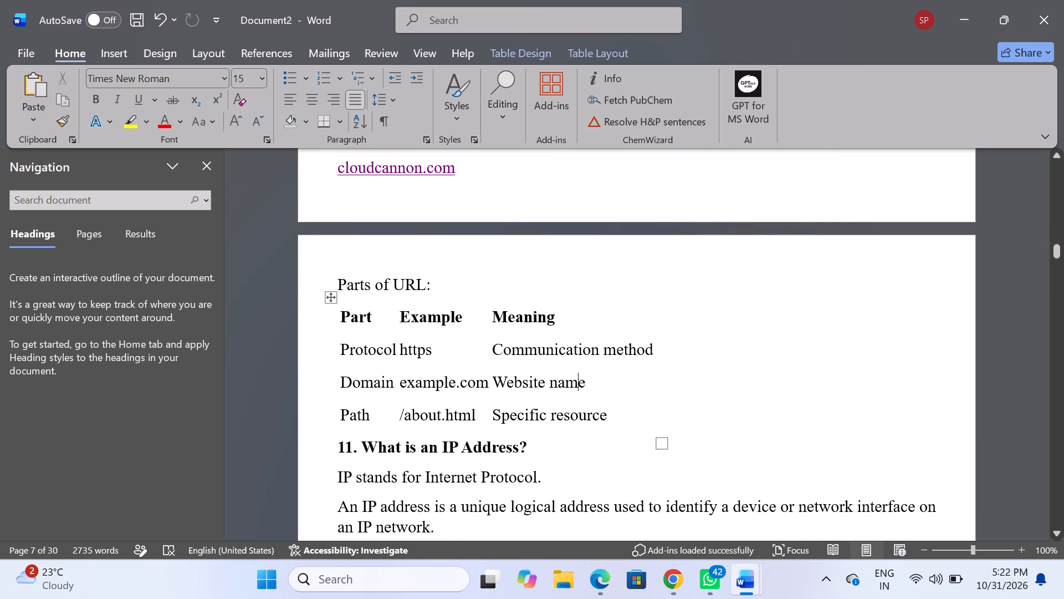
pyautogui.click(574, 388)
pyautogui.scroll(-1, 574, 388)
pyautogui.moveTo(659, 409); pyautogui.dragTo(736, 409)
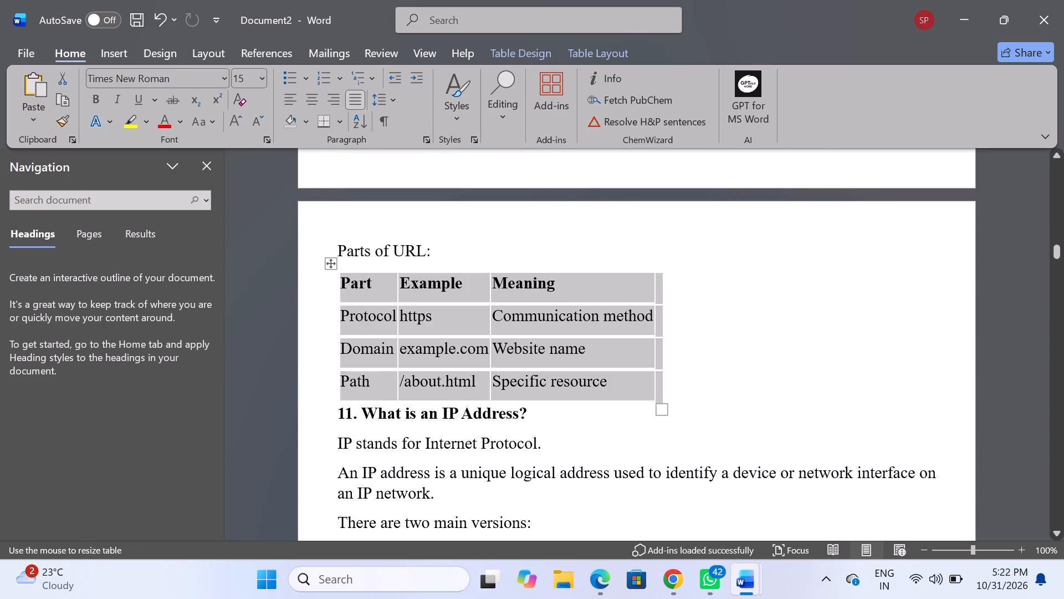
pyautogui.moveTo(736, 409); pyautogui.dragTo(899, 410)
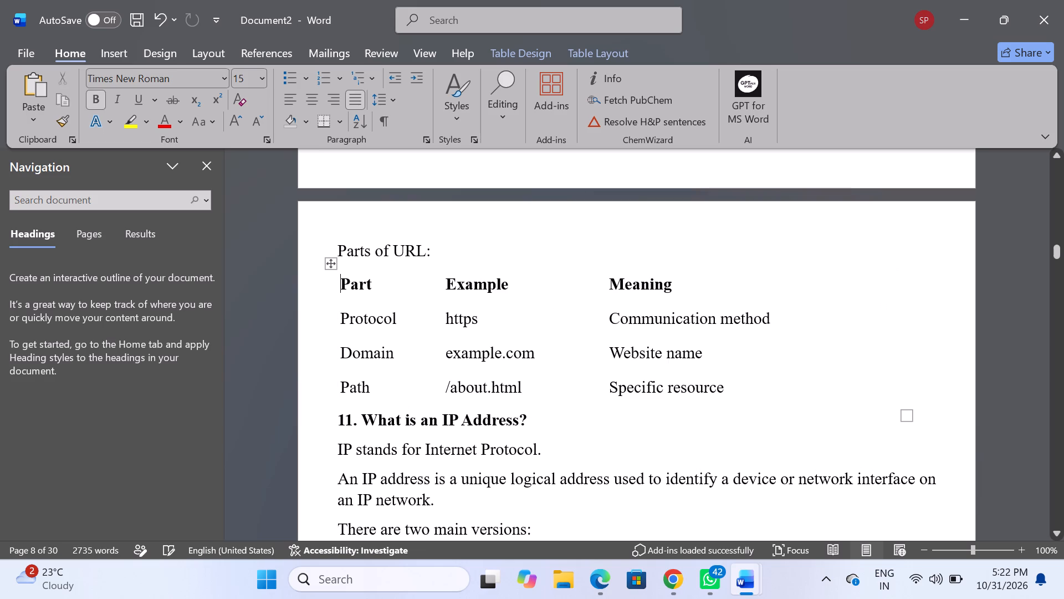
# Examine the layout from the IP address and DNS sections through the email compose images to the email terms table.
pyautogui.scroll(-10, 651, 452)
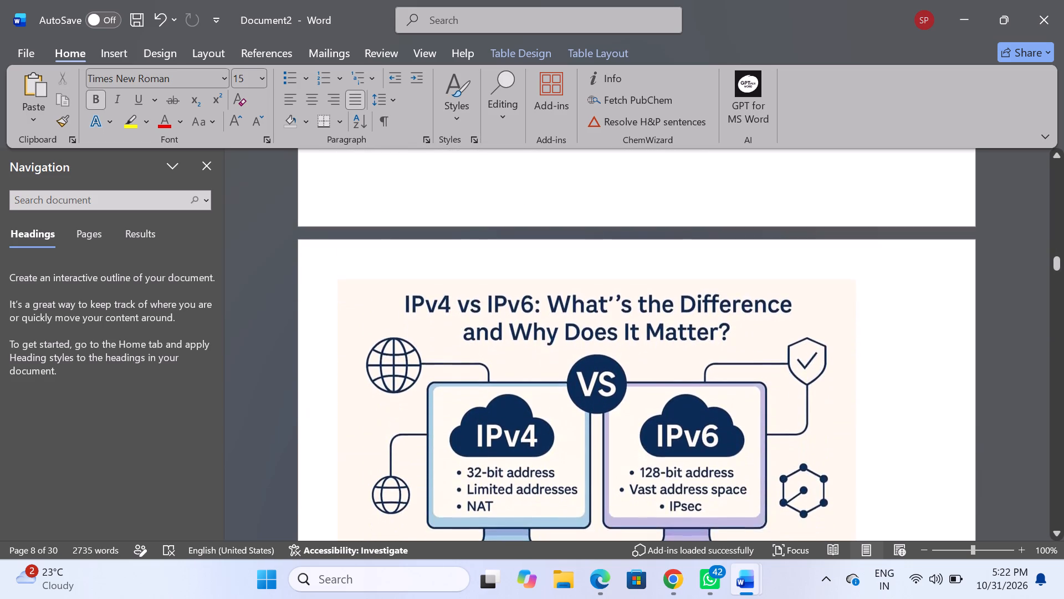
pyautogui.scroll(-3, 632, 417)
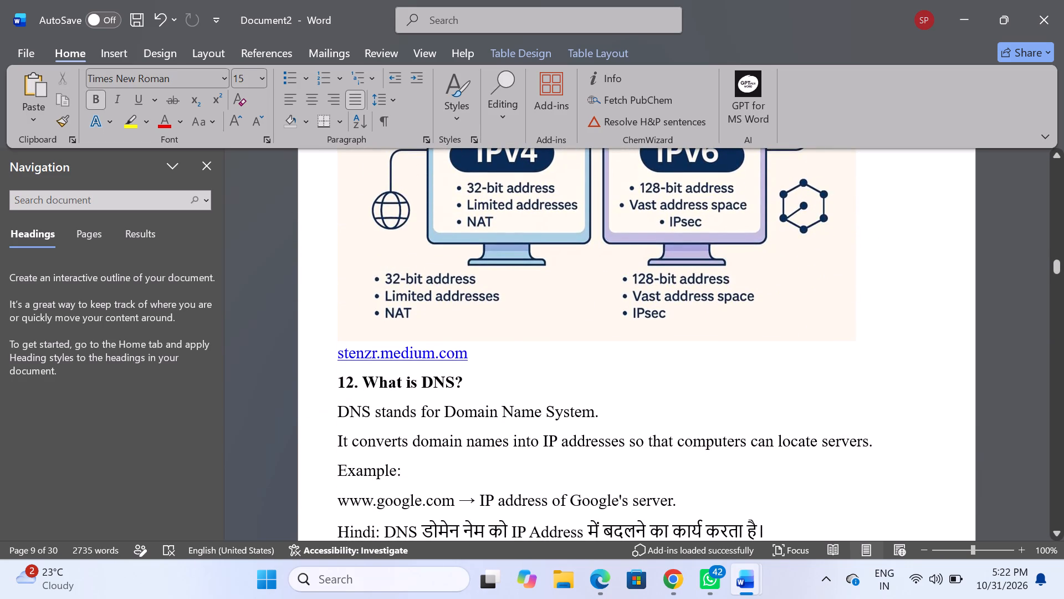
pyautogui.scroll(-9, 565, 287)
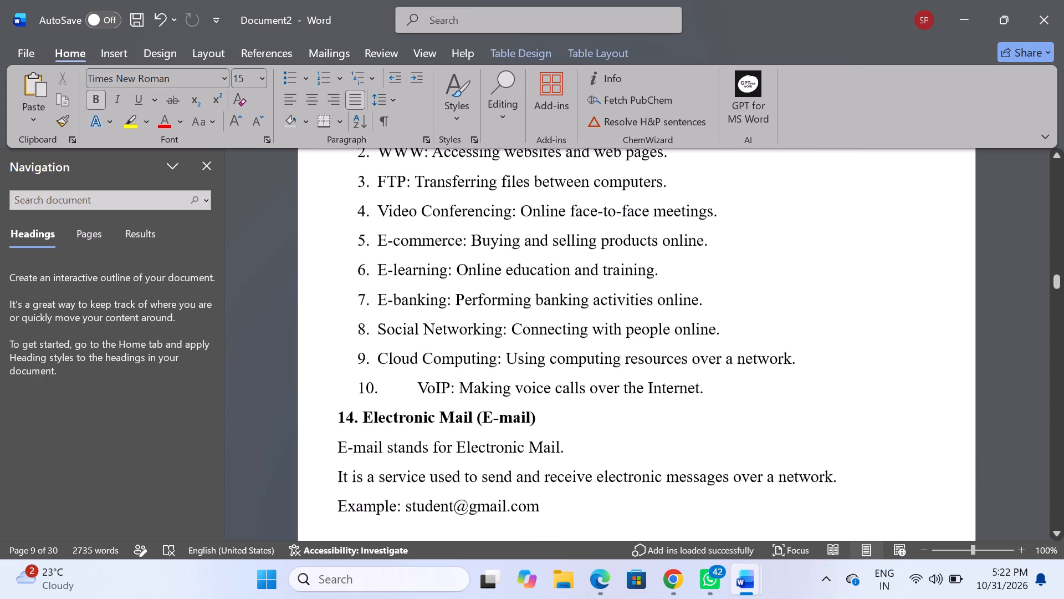
pyautogui.scroll(-5, 565, 287)
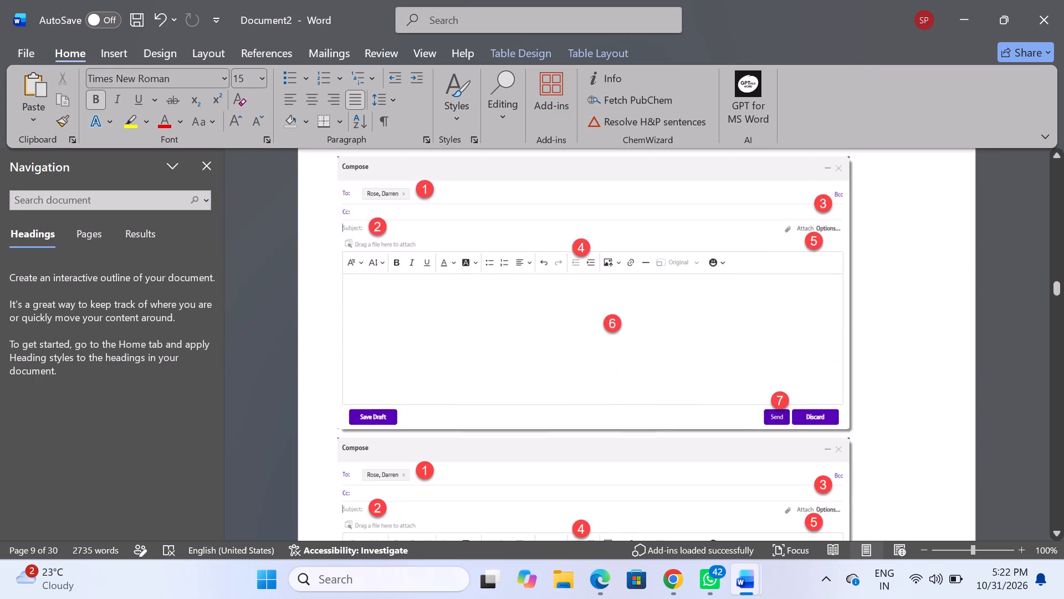
pyautogui.scroll(-2, 551, 263)
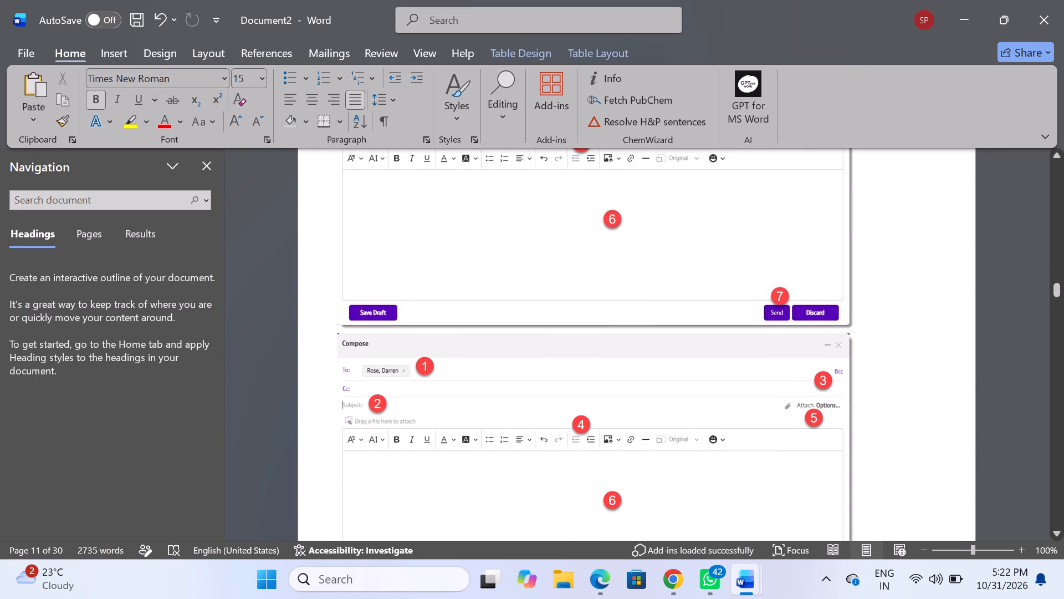
pyautogui.scroll(-6, 516, 384)
pyautogui.click(516, 384)
pyautogui.scroll(-1, 516, 384)
pyautogui.scroll(2, 516, 384)
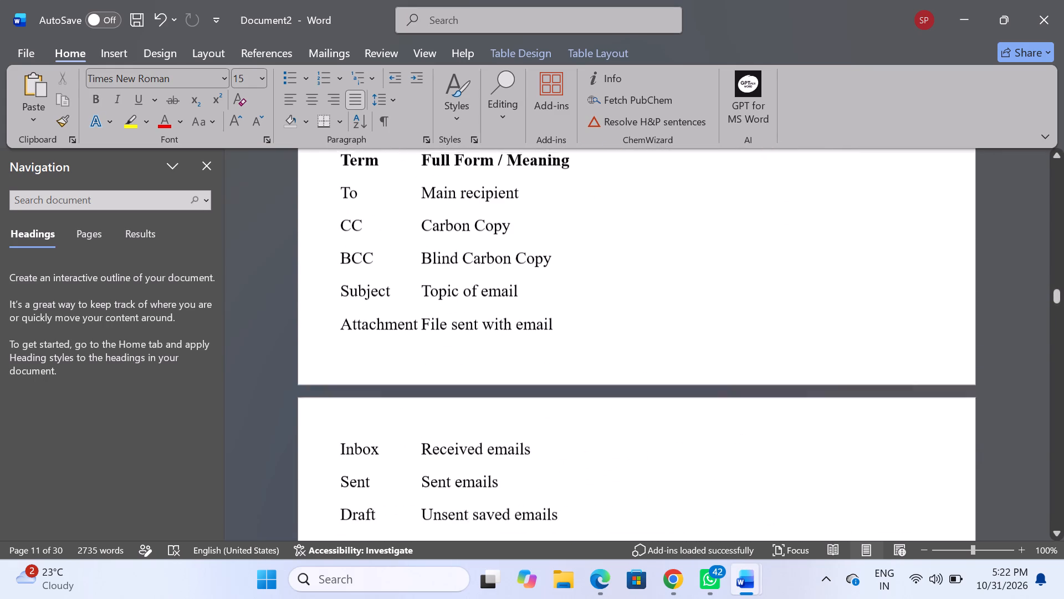
# Widen the Parts of an E-mail table so that it spans nearly the full text width.
pyautogui.click(521, 333)
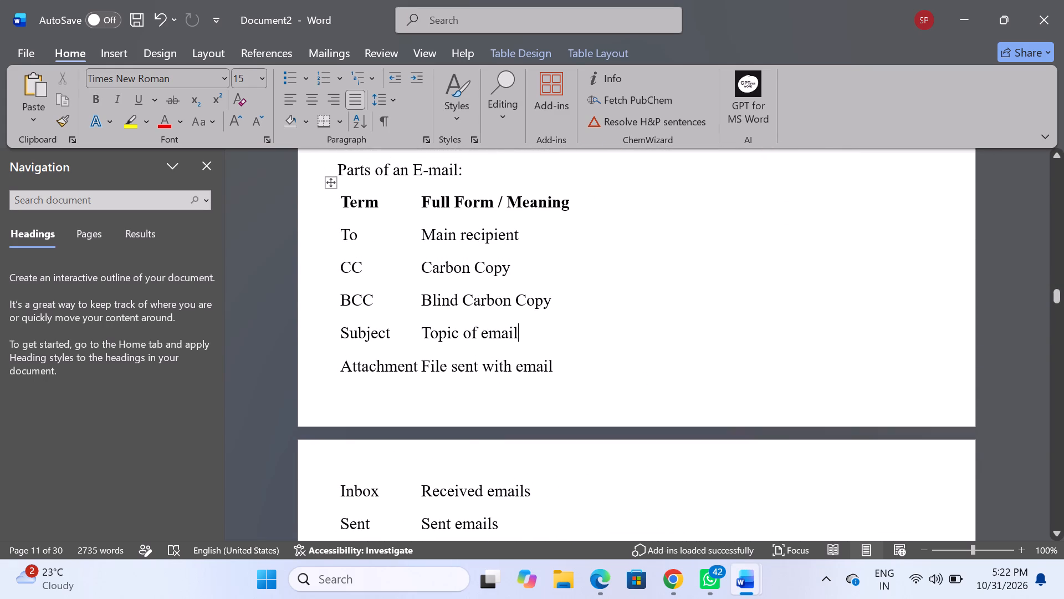
pyautogui.click(561, 370)
pyautogui.click(516, 337)
pyautogui.click(398, 253)
pyautogui.scroll(-3, 566, 383)
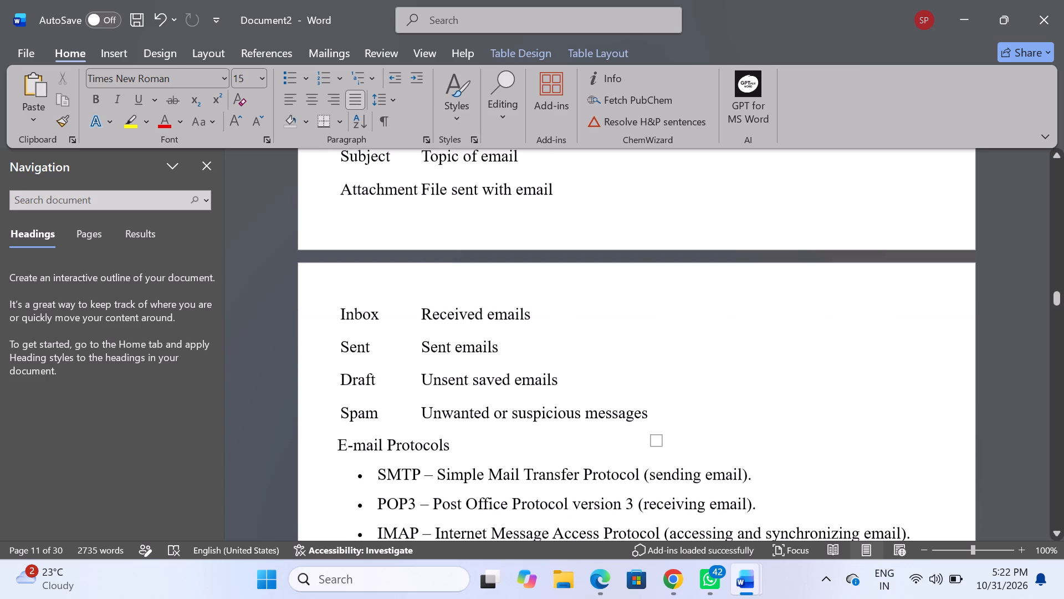
pyautogui.moveTo(660, 439); pyautogui.dragTo(800, 434)
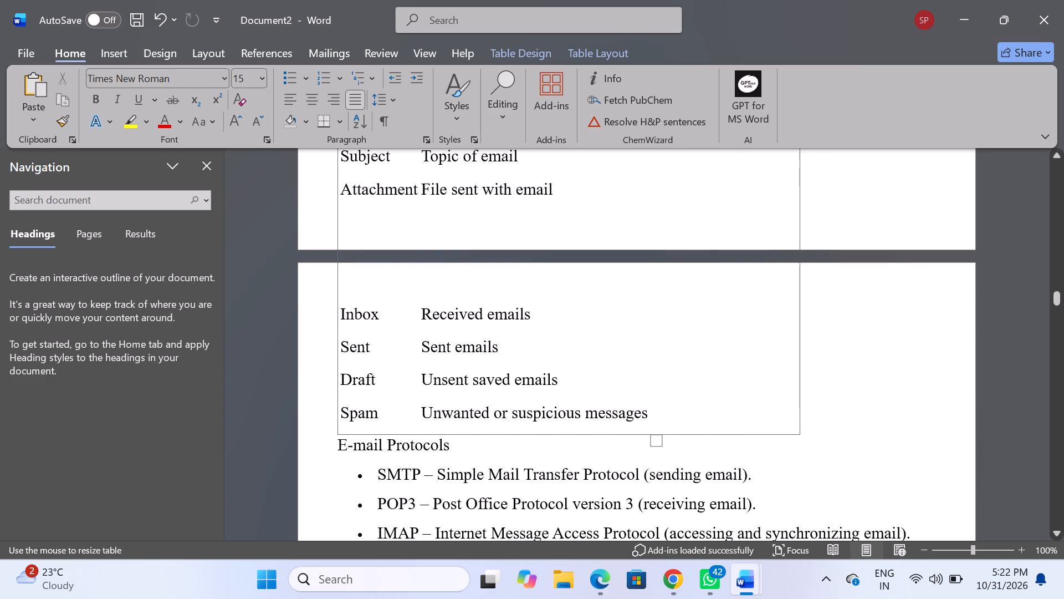
pyautogui.moveTo(800, 434); pyautogui.dragTo(908, 434)
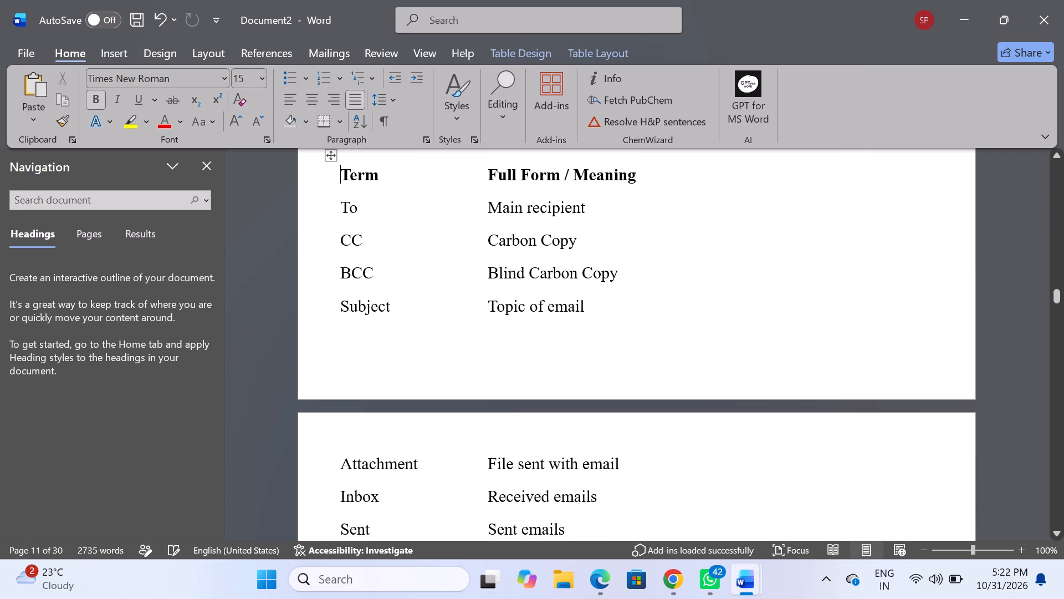
# Enlarge the HTTP and HTTPS comparison table above Chapter 5 to nearly the full text width, with slightly taller rows.
pyautogui.scroll(-9, 718, 473)
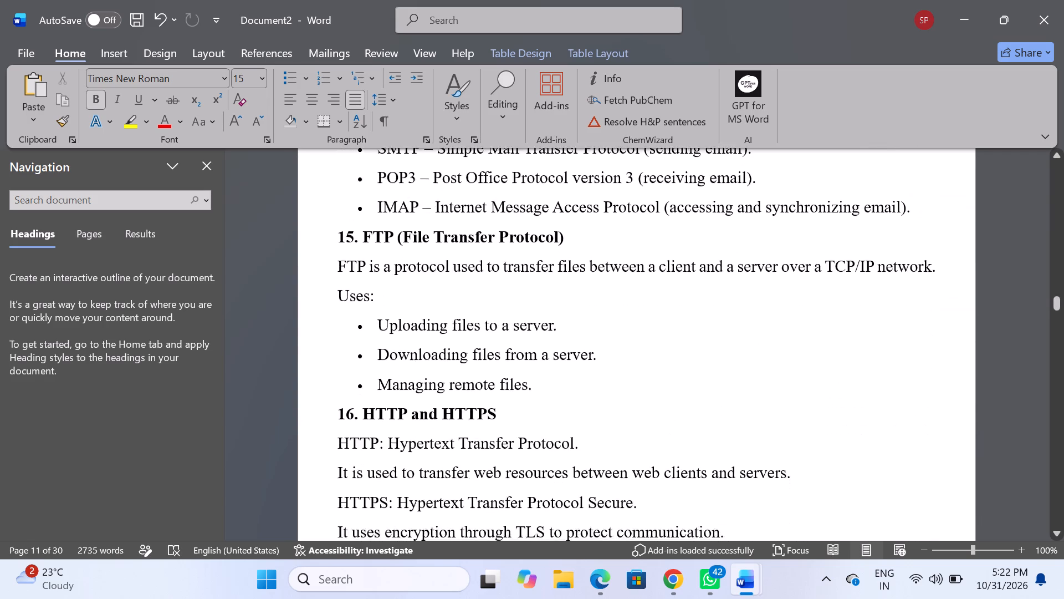
pyautogui.scroll(-3, 718, 473)
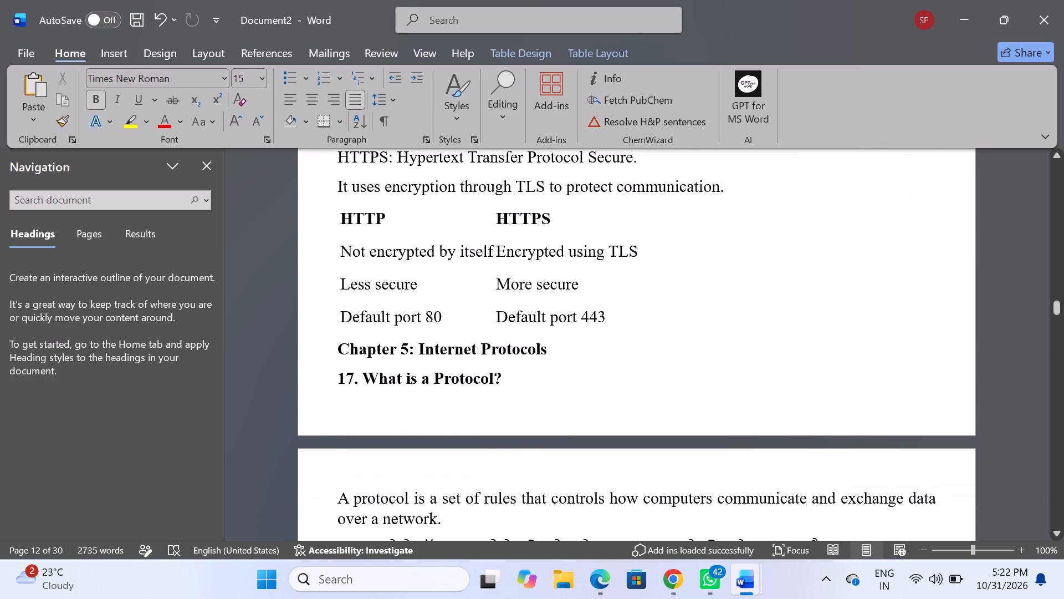
pyautogui.click(622, 332)
pyautogui.moveTo(646, 342); pyautogui.dragTo(883, 360)
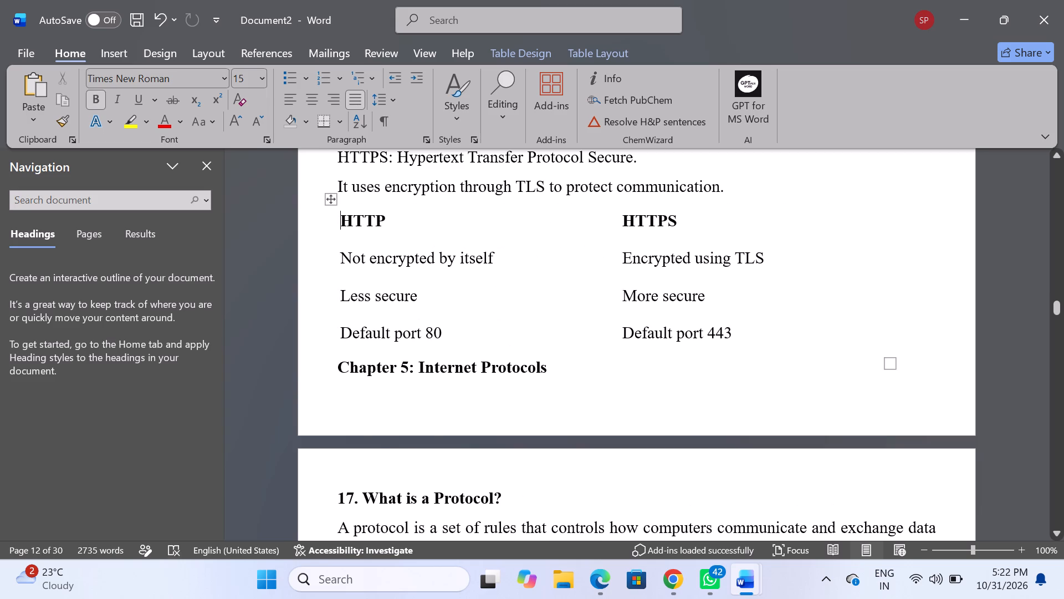
pyautogui.click(728, 384)
# Widen the Important Internet Protocols table so that it reaches the full text width.
pyautogui.scroll(-2, 728, 384)
pyautogui.scroll(-1, 591, 386)
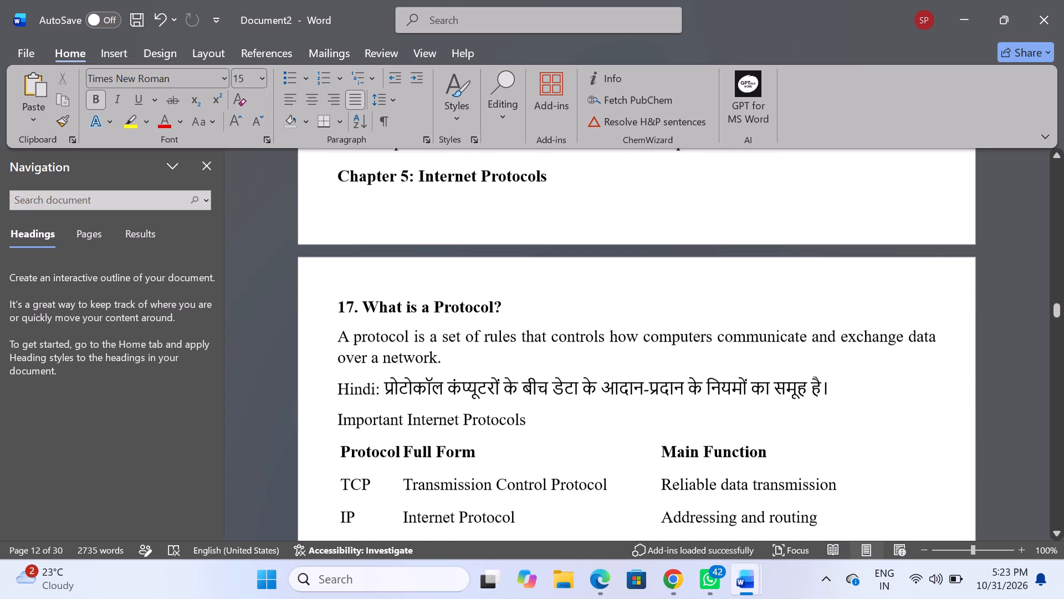
pyautogui.scroll(-2, 591, 386)
pyautogui.click(584, 359)
pyautogui.scroll(-4, 636, 437)
pyautogui.click(635, 424)
pyautogui.scroll(-1, 635, 424)
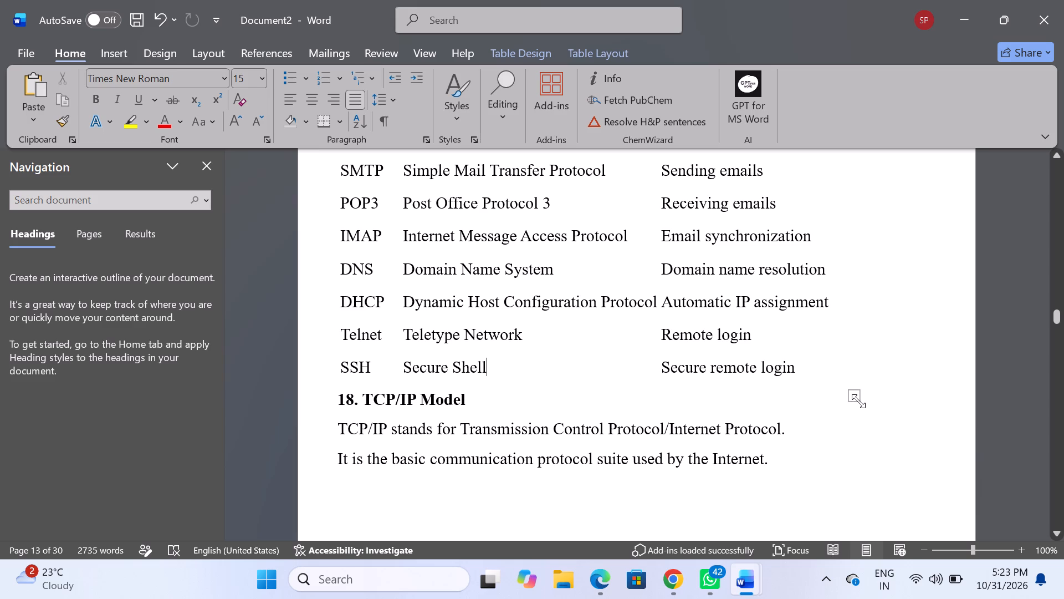
pyautogui.moveTo(858, 401); pyautogui.dragTo(938, 398)
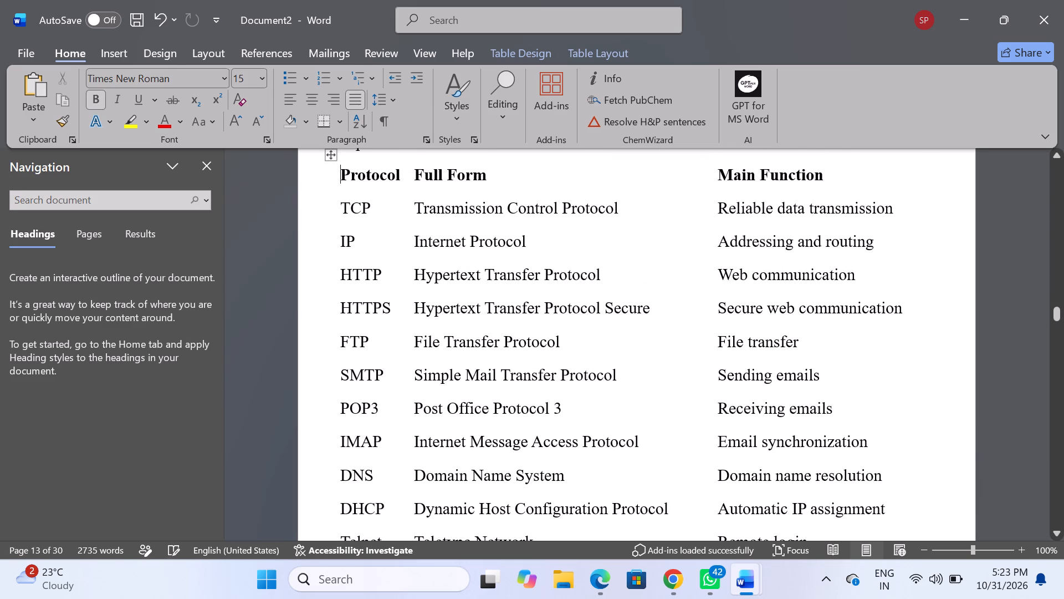
# Examine the layout from the TCP/IP layers table through the connectivity and downloading/uploading sections to the Intranet and Extranet section.
pyautogui.scroll(-9, 754, 440)
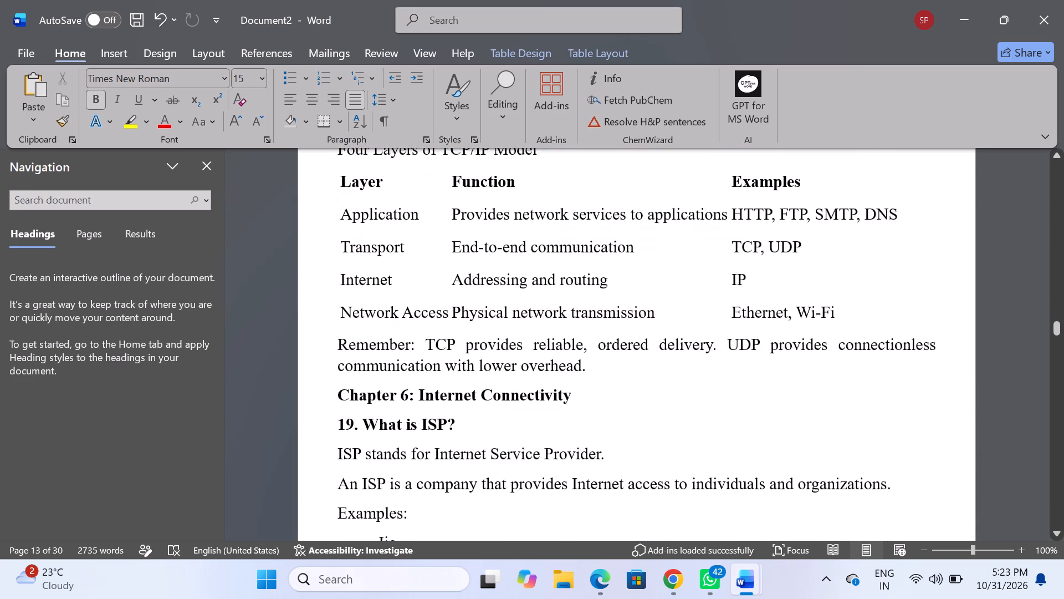
pyautogui.scroll(-1, 754, 440)
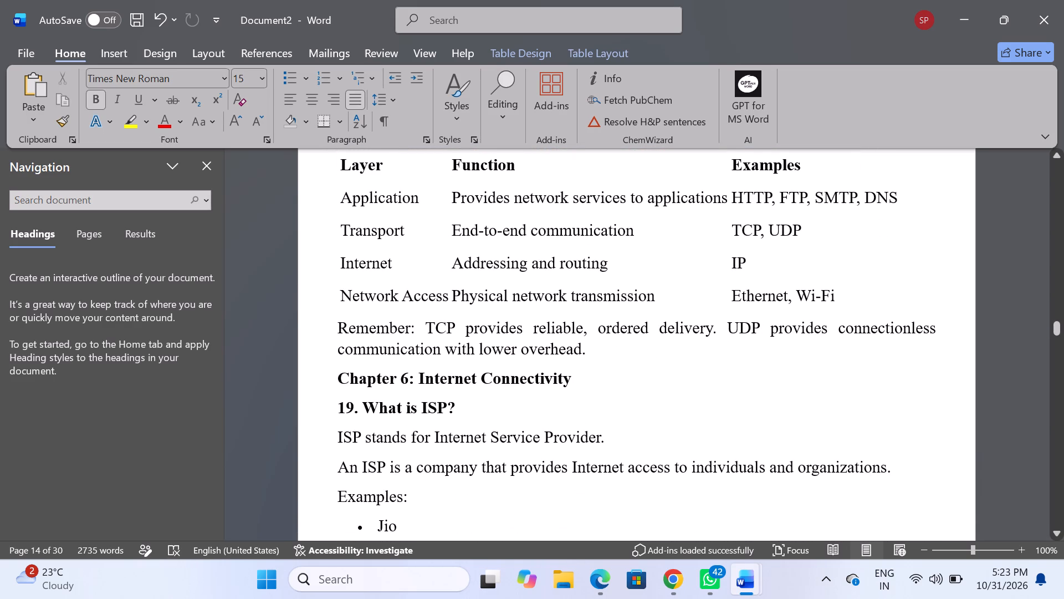
pyautogui.scroll(-9, 733, 309)
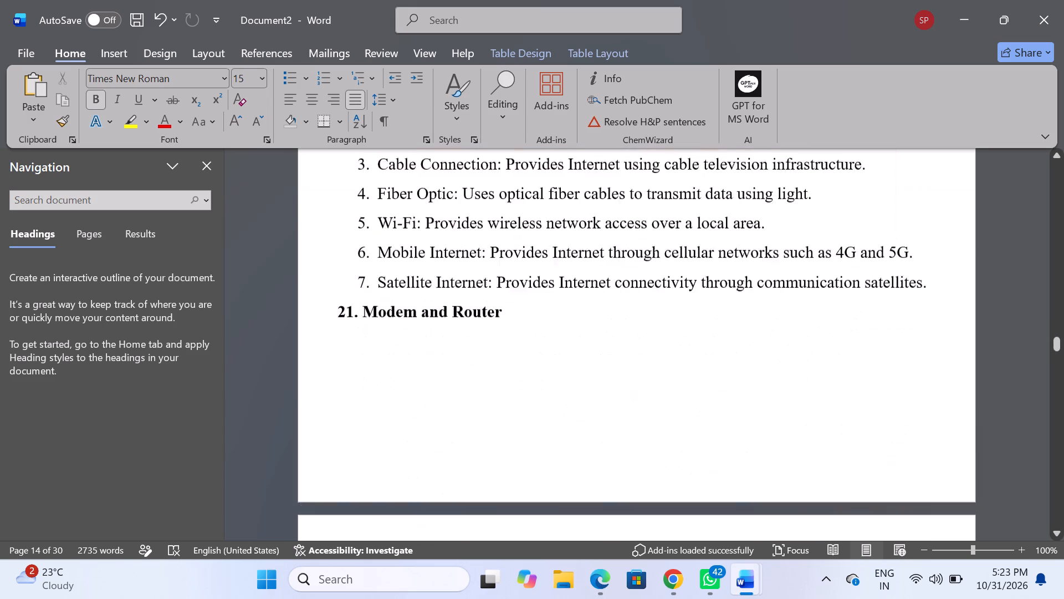
pyautogui.scroll(-7, 733, 309)
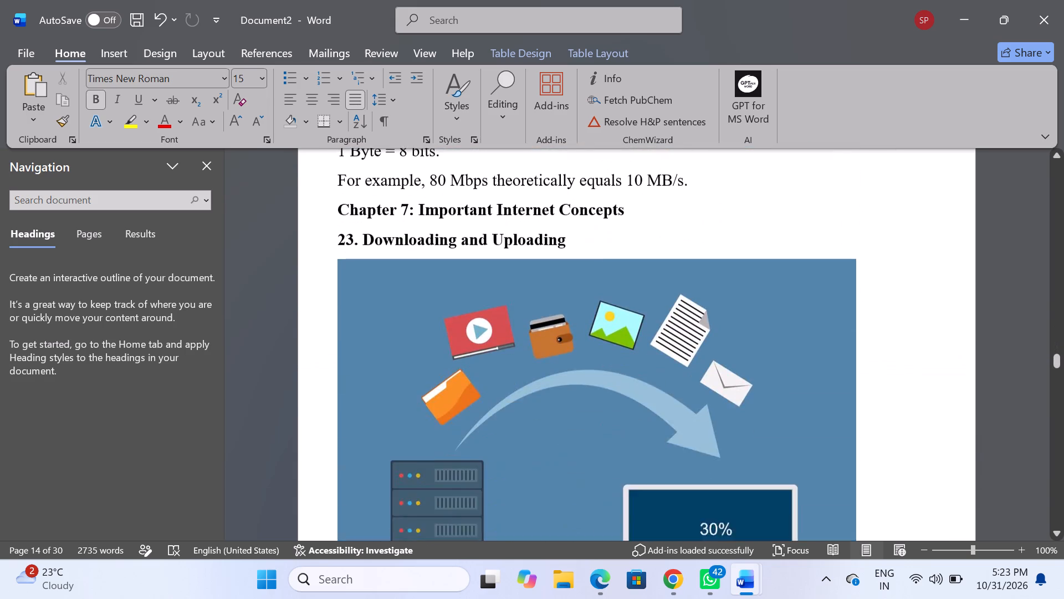
pyautogui.scroll(-8, 733, 309)
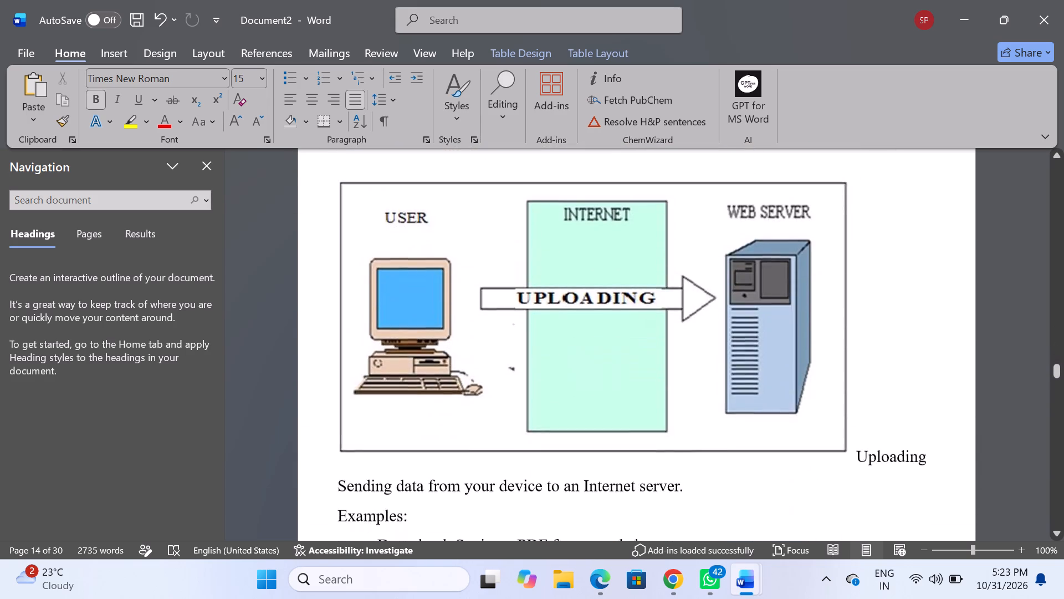
pyautogui.scroll(-7, 733, 309)
pyautogui.scroll(6, 733, 309)
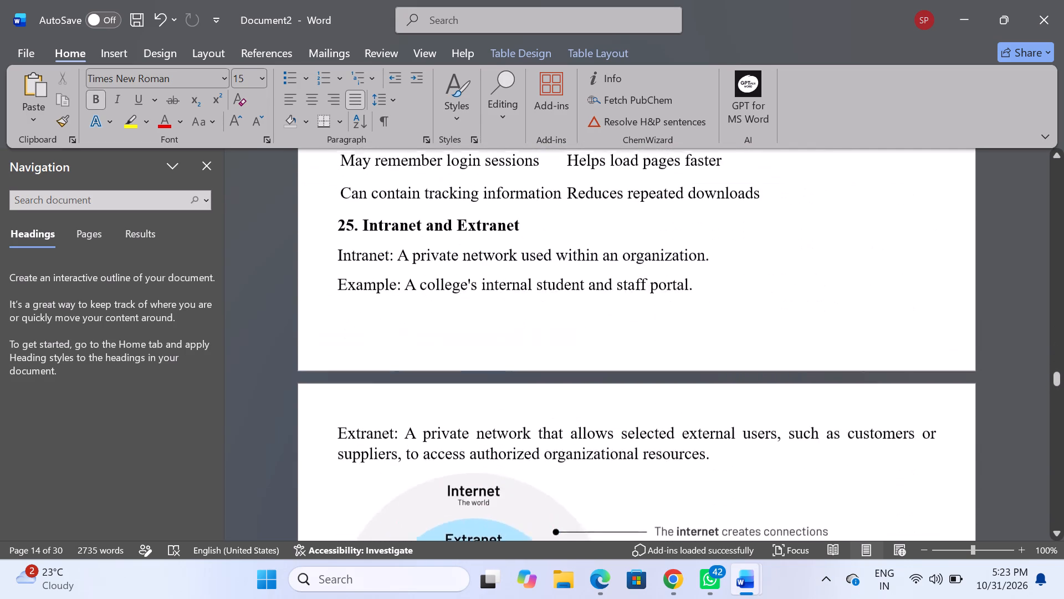
# Enlarge the Cookies and Cache comparison table to nearly the full text width, with slightly taller rows.
pyautogui.click(648, 267)
pyautogui.scroll(3, 648, 267)
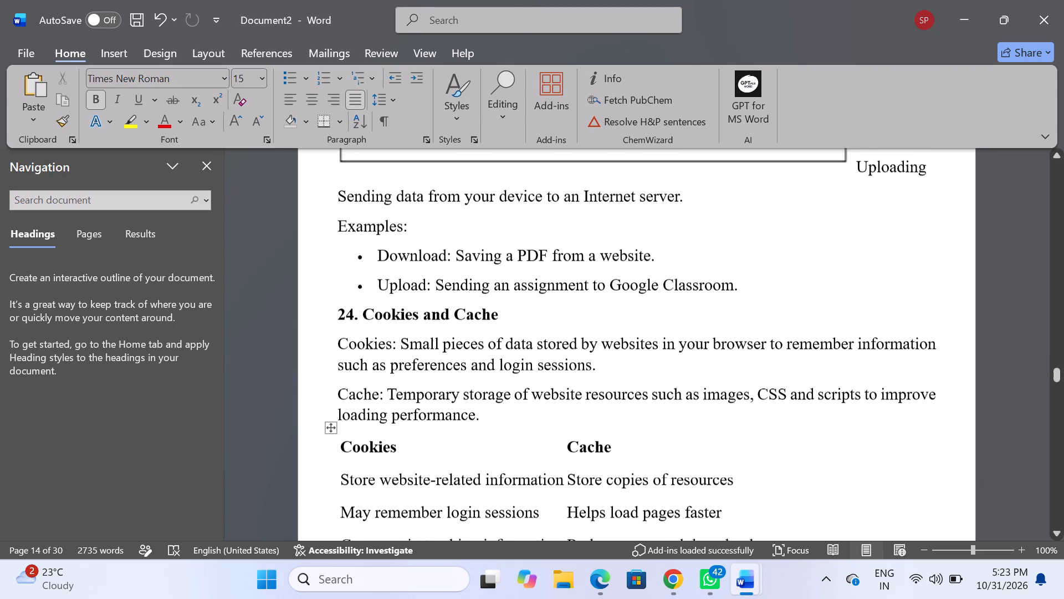
pyautogui.scroll(-1, 648, 267)
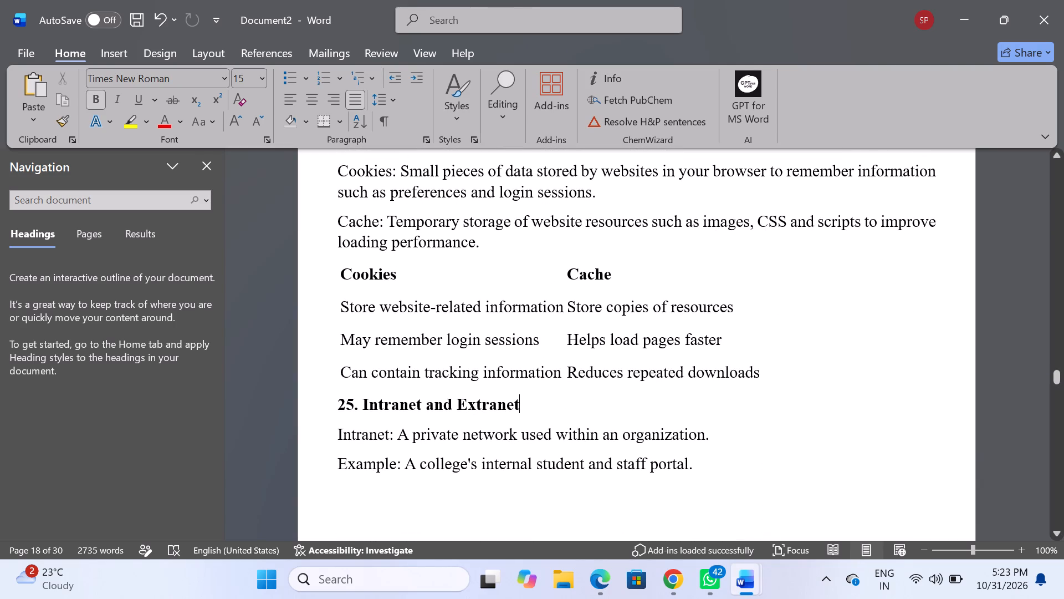
pyautogui.click(717, 362)
pyautogui.moveTo(766, 398); pyautogui.dragTo(924, 400)
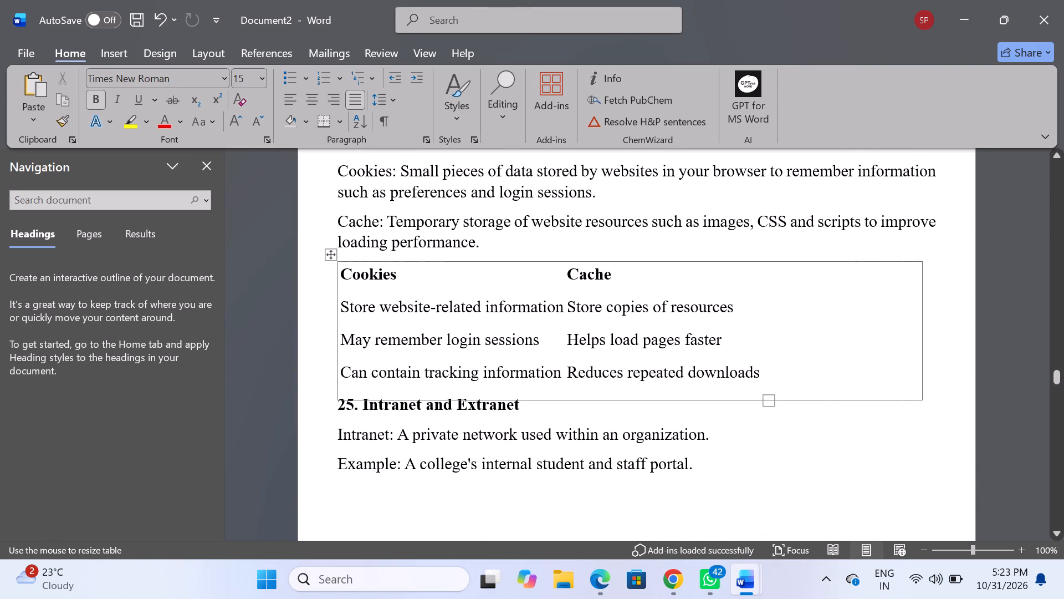
pyautogui.moveTo(924, 400); pyautogui.dragTo(918, 414)
pyautogui.click(932, 275)
pyautogui.hscroll(-1, 932, 275)
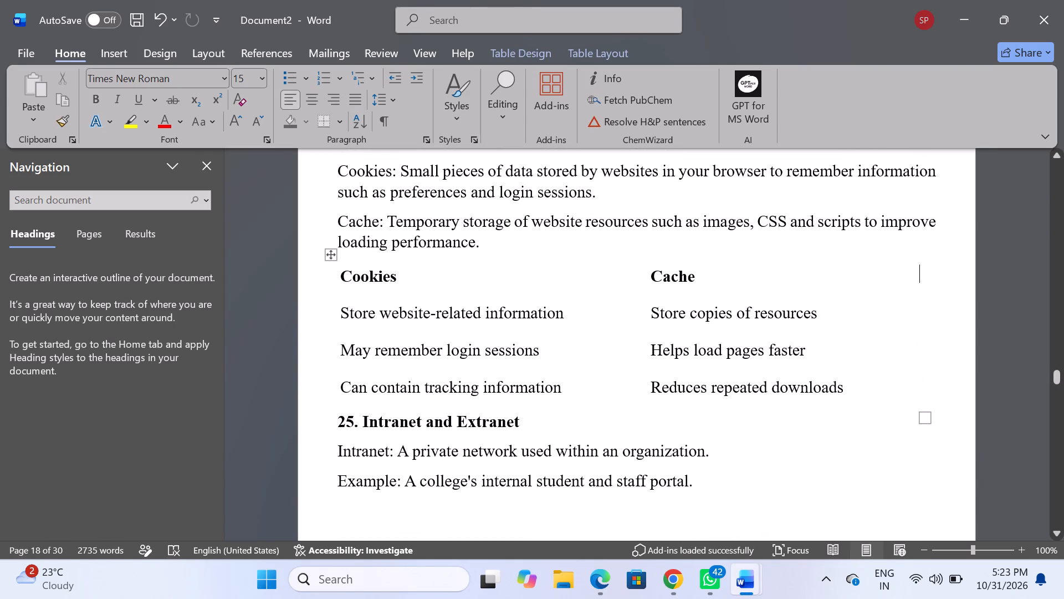
# Enlarge the Internet, Intranet and Extranet comparison table to the full text width, with slightly taller rows.
pyautogui.scroll(-5, 765, 476)
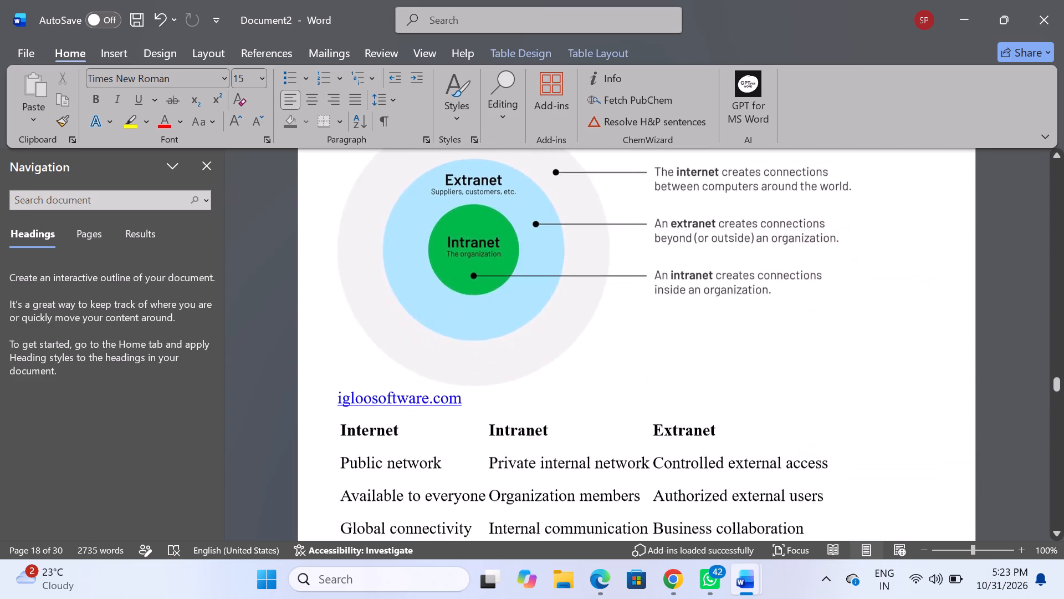
pyautogui.scroll(-2, 765, 476)
pyautogui.click(744, 273)
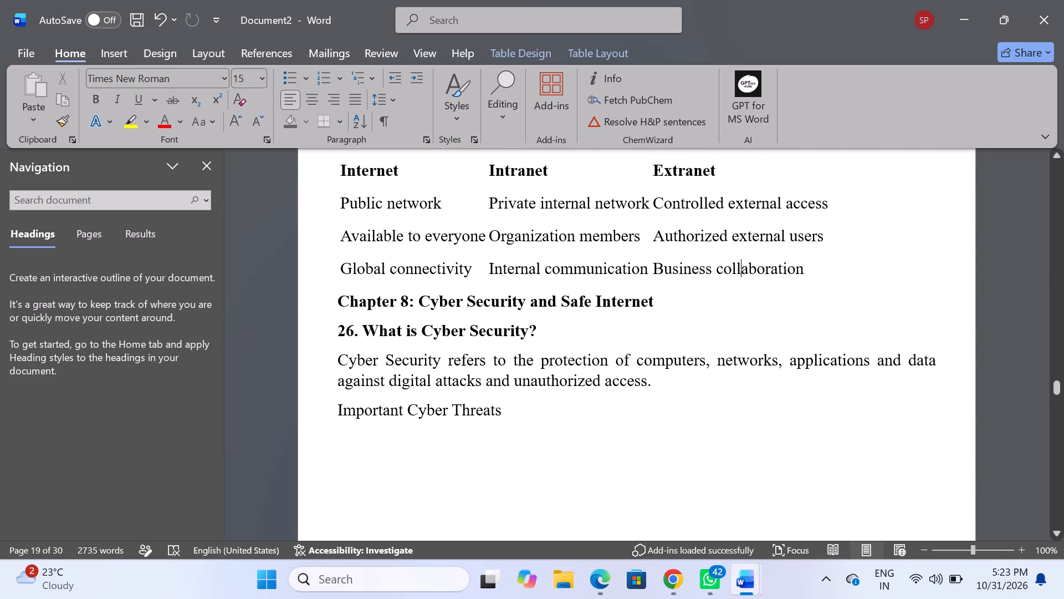
pyautogui.moveTo(836, 294); pyautogui.dragTo(931, 314)
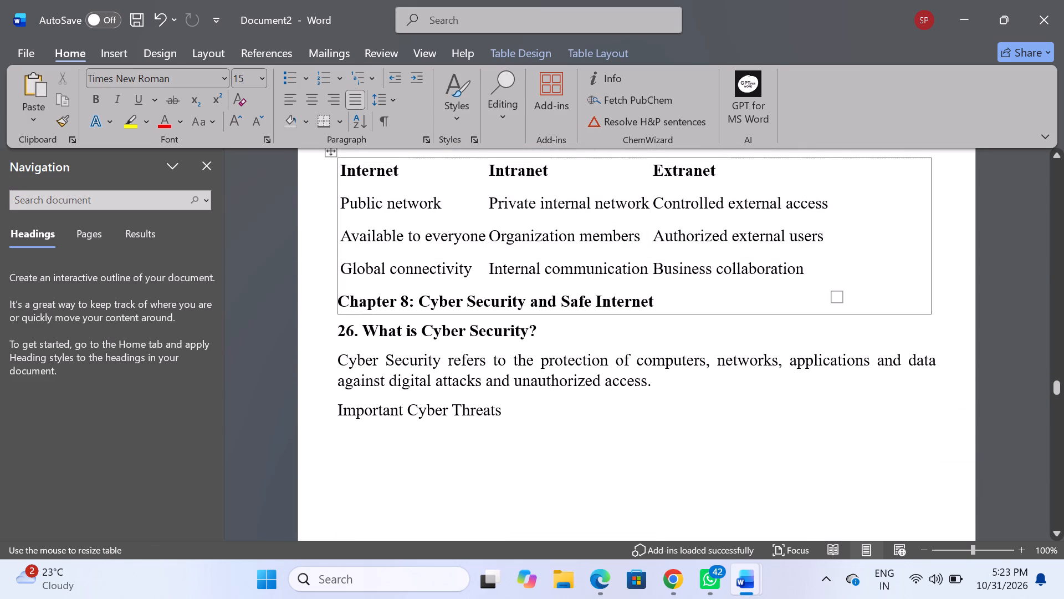
pyautogui.moveTo(931, 314); pyautogui.dragTo(932, 314)
# Examine the layout from the cyber threats and cybersecurity images through the Internet disadvantages list to the full forms table.
pyautogui.scroll(-4, 932, 314)
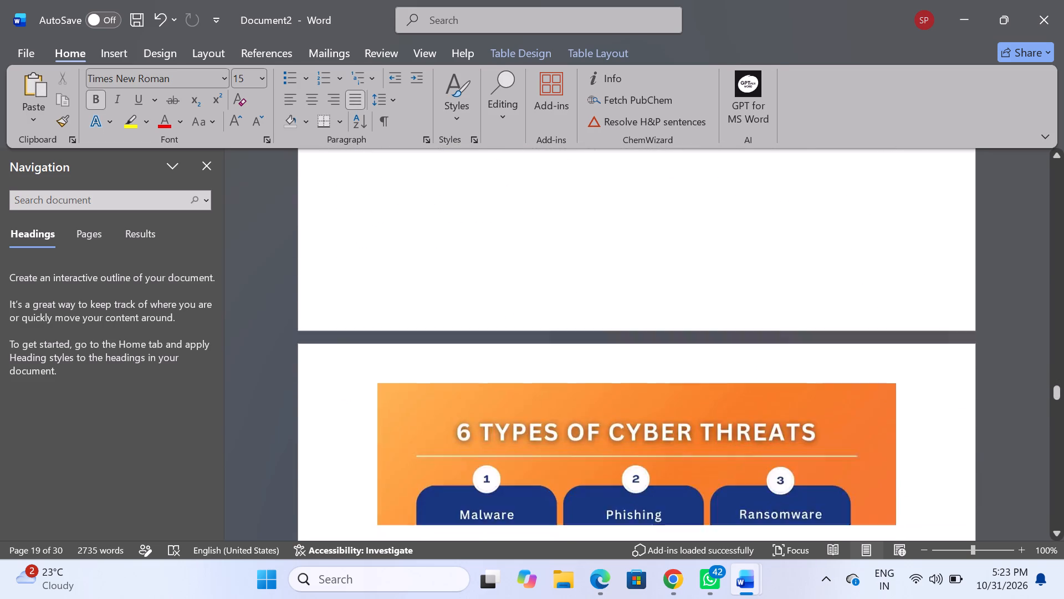
pyautogui.scroll(-8, 932, 314)
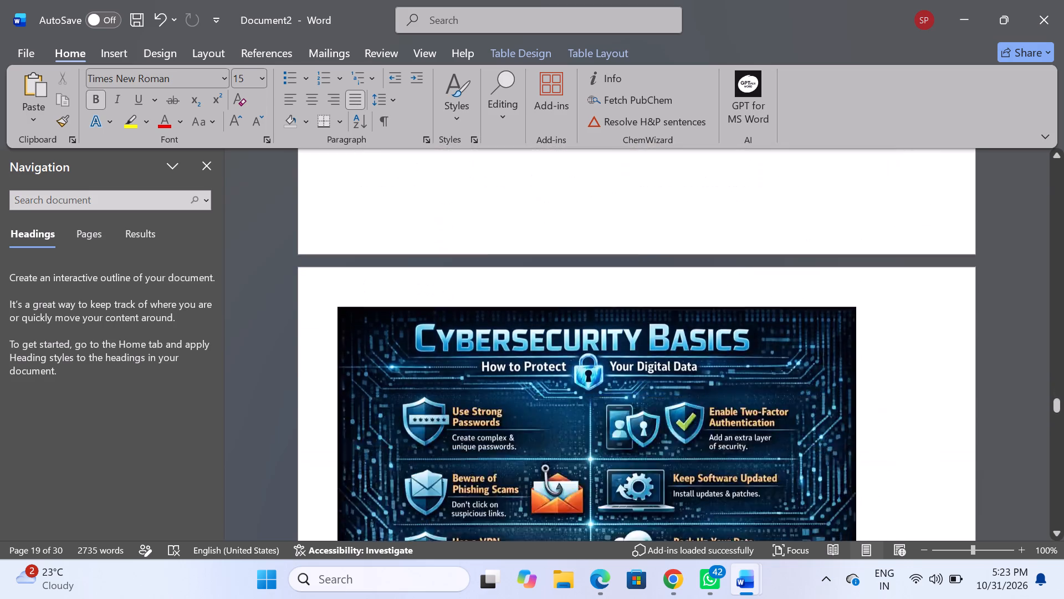
pyautogui.scroll(-6, 932, 314)
pyautogui.click(932, 314)
pyautogui.scroll(-3, 932, 314)
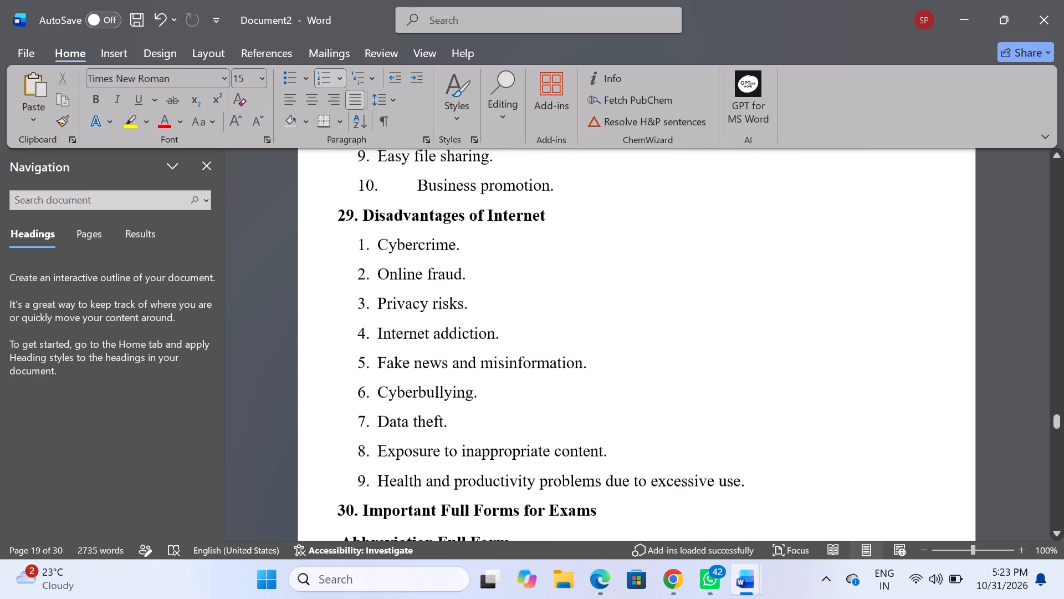
pyautogui.scroll(-3, 932, 314)
pyautogui.scroll(5, 932, 314)
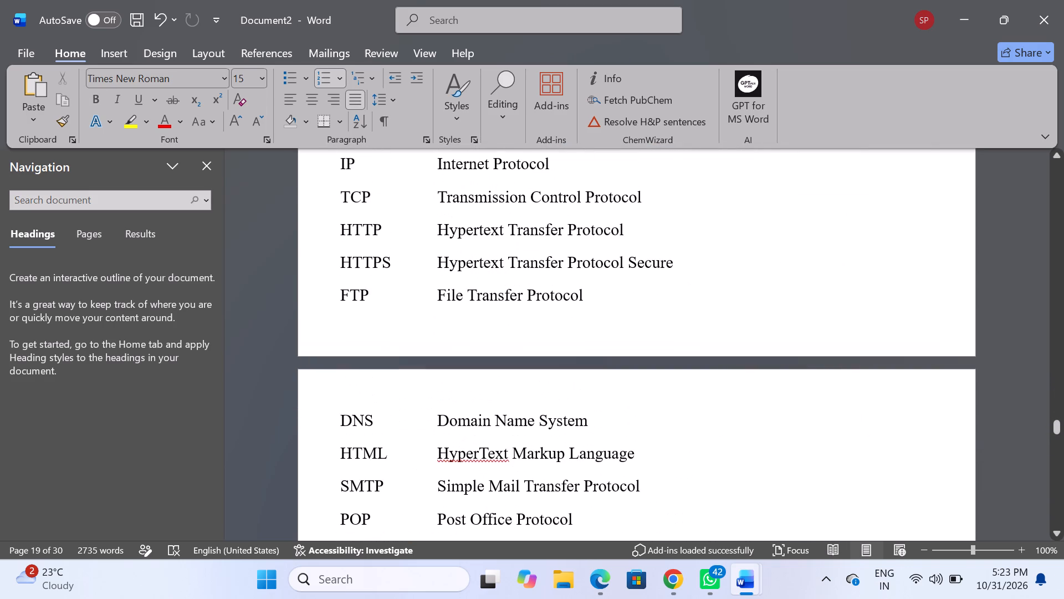
# Widen the Important Full Forms for Exams table so that it spans nearly the full text width.
pyautogui.scroll(-4, 708, 454)
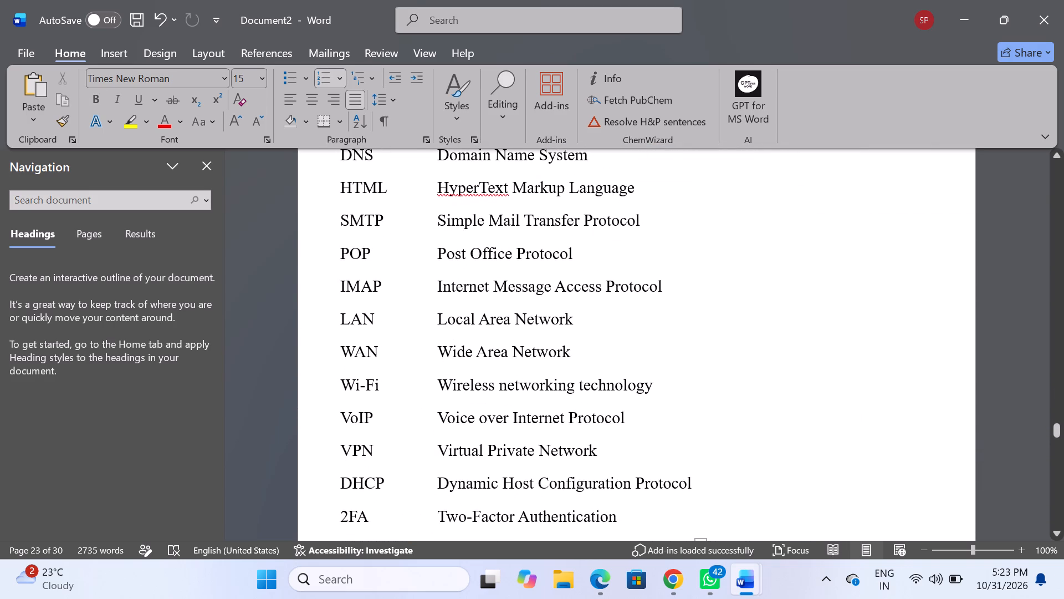
pyautogui.click(628, 487)
pyautogui.scroll(-3, 628, 487)
pyautogui.moveTo(701, 329); pyautogui.dragTo(888, 329)
# Review the layout of the multiple-choice questions that follow the full forms table.
pyautogui.scroll(-4, 888, 329)
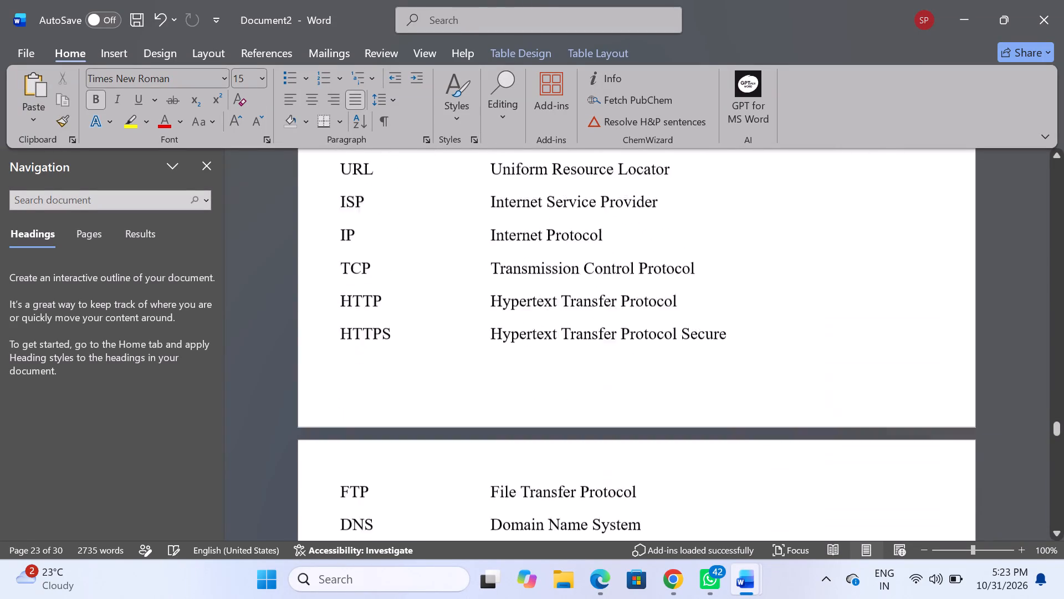
pyautogui.scroll(-12, 888, 329)
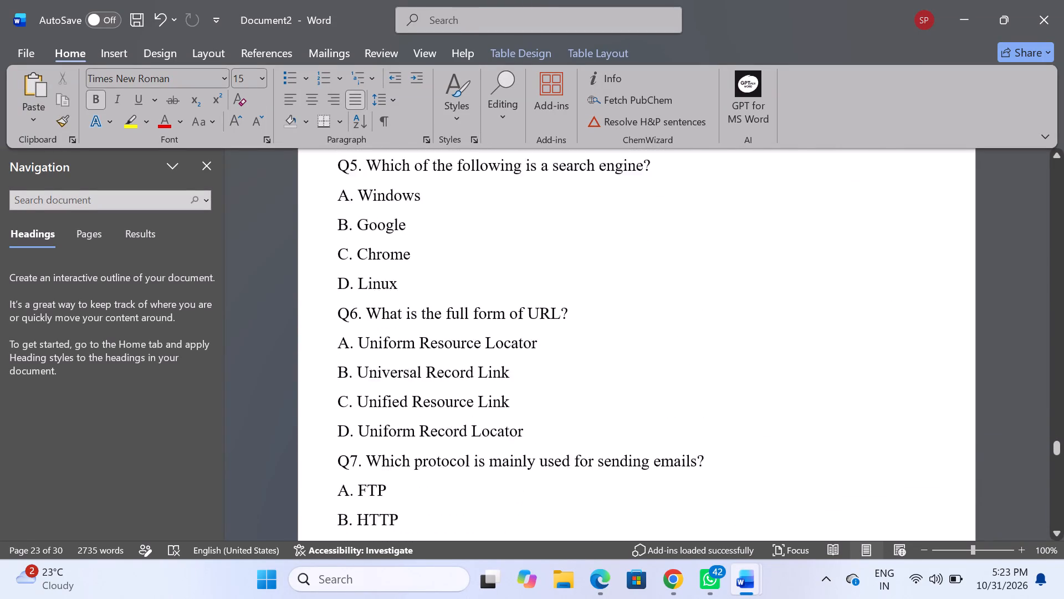
pyautogui.scroll(-7, 888, 329)
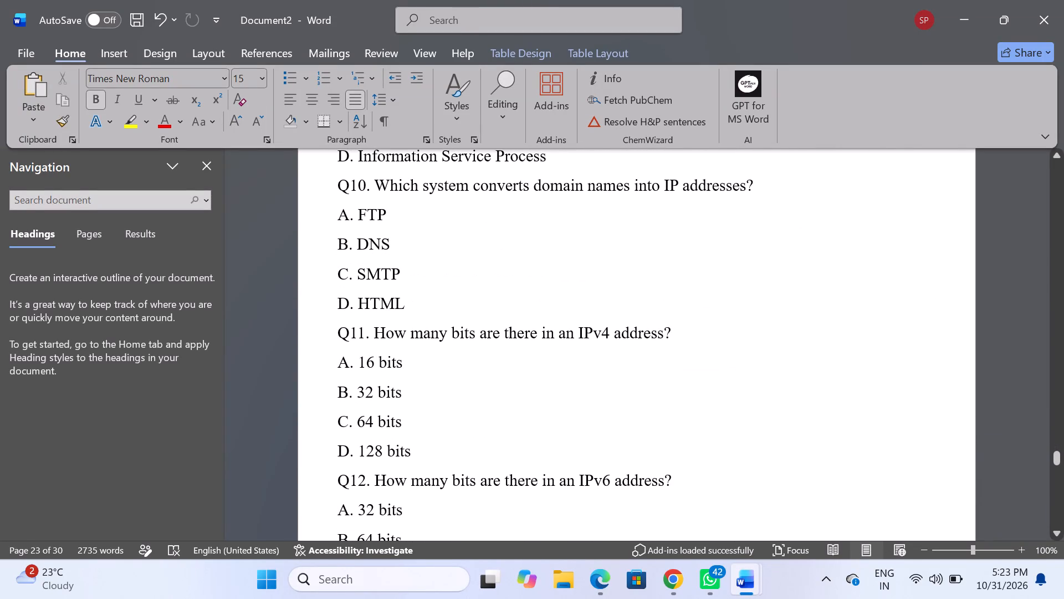
# Copy the entire contents of the Internet study notes document.
pyautogui.hotkey('ctrl', 'a')
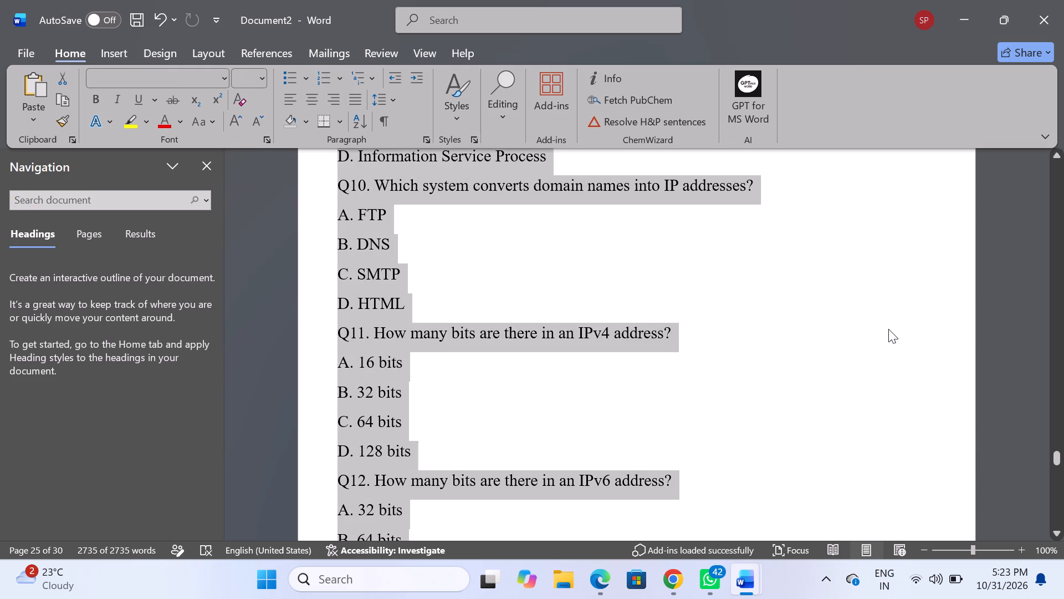
pyautogui.hotkey('ctrl', 'c')
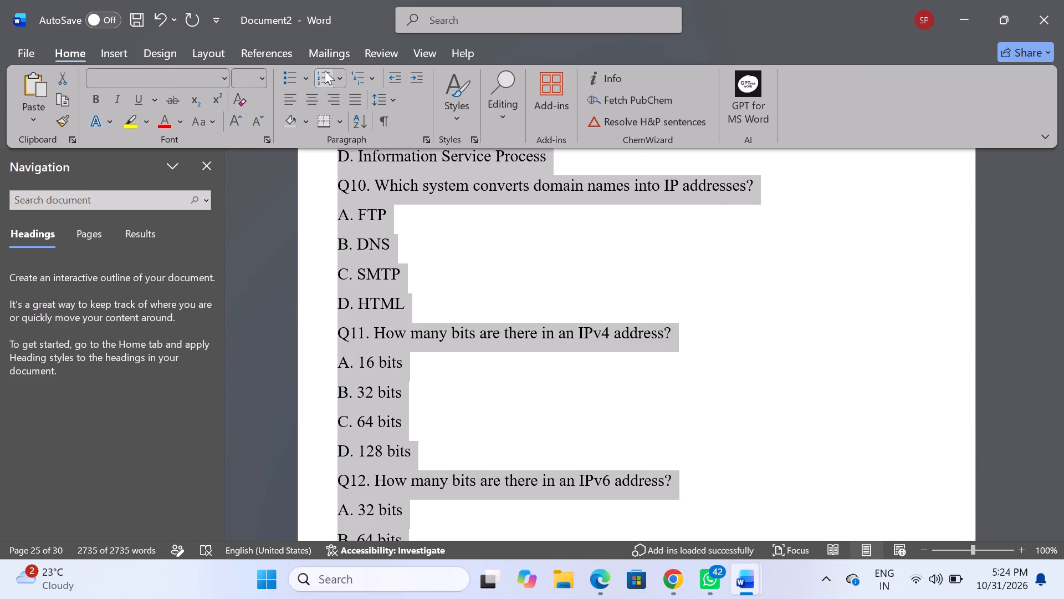
# Export the notes as a PDF named Introduction to Internet in the Documents folder, opening it after publishing.
pyautogui.click(32, 52)
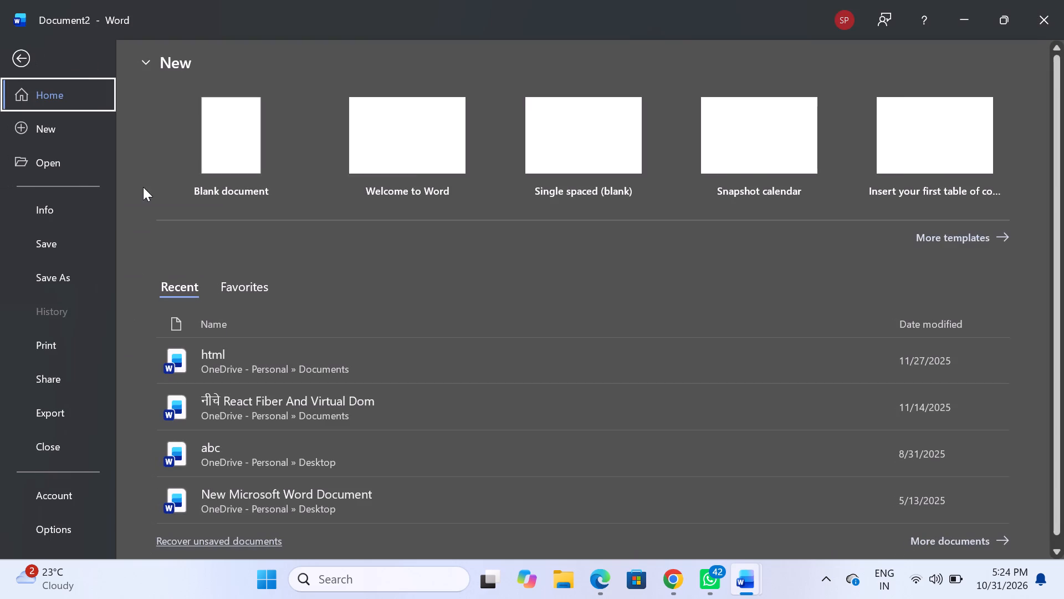
pyautogui.click(71, 413)
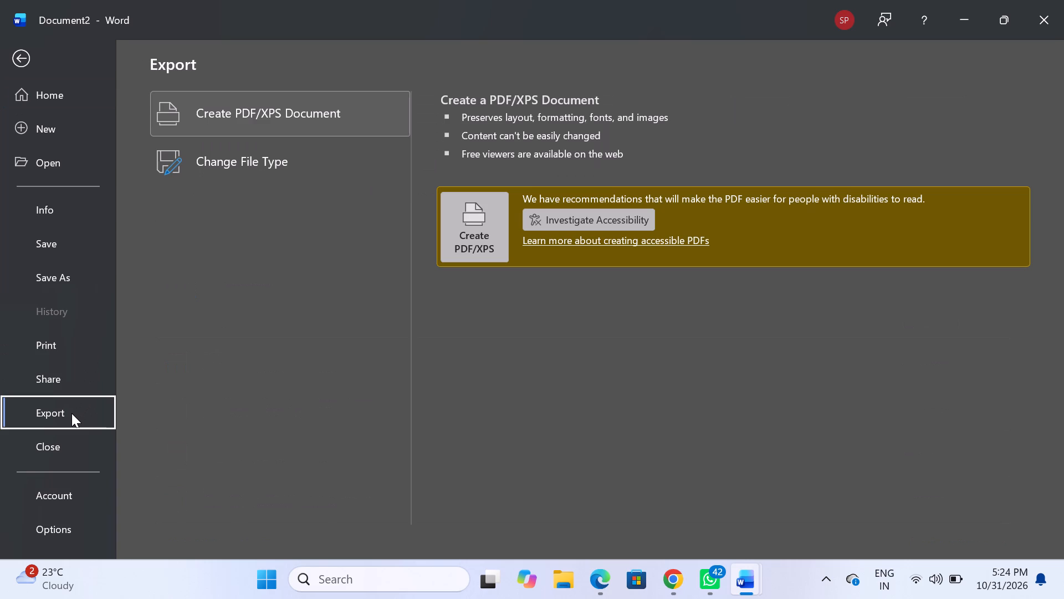
pyautogui.click(460, 241)
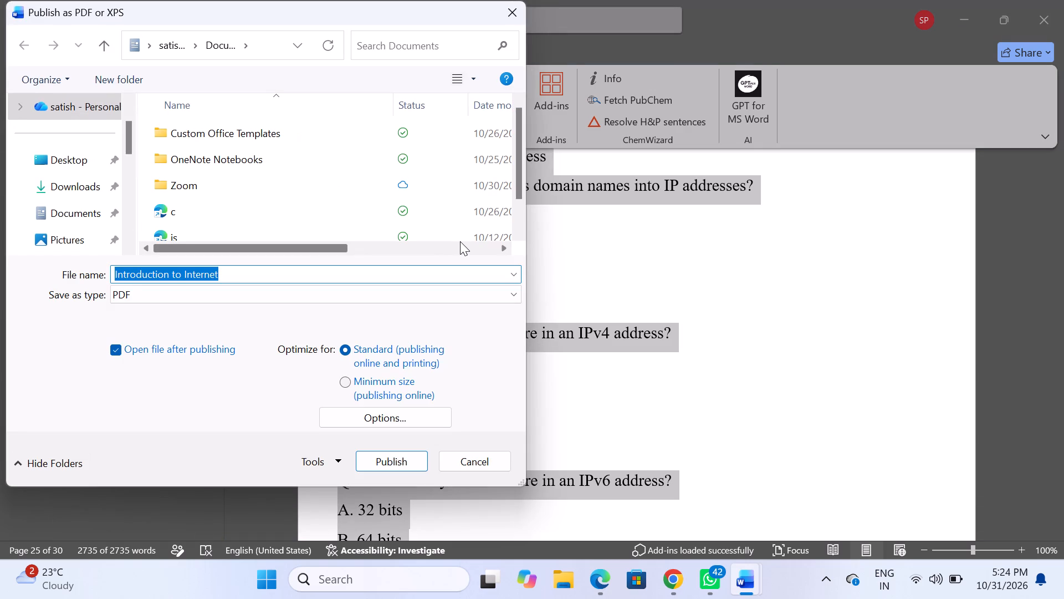
pyautogui.press('Return')
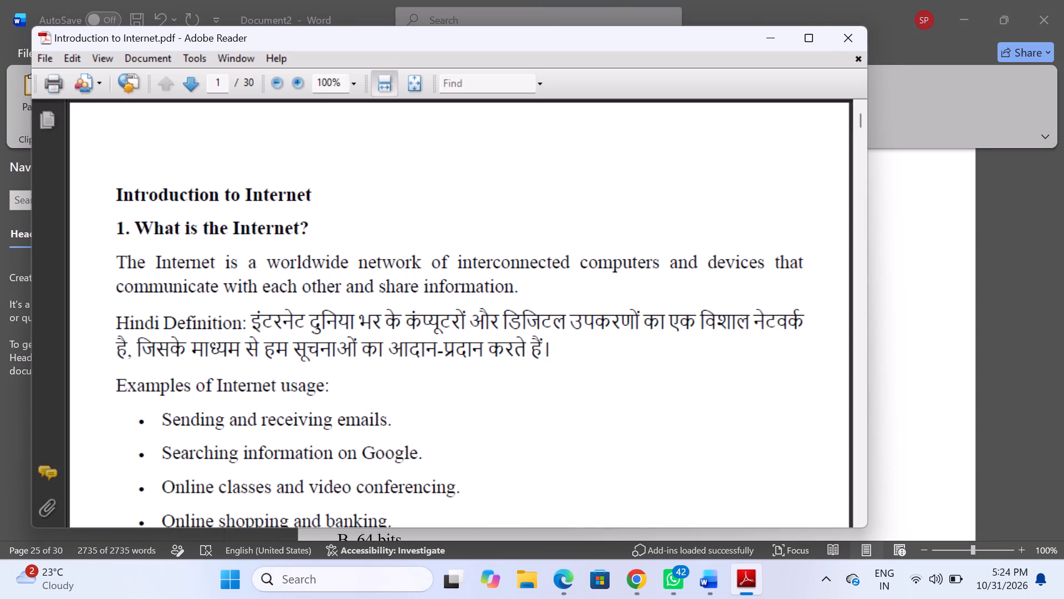
# Check the layout of the published PDF from the introduction through the website and webpage section, and close it.
pyautogui.scroll(-7, 483, 280)
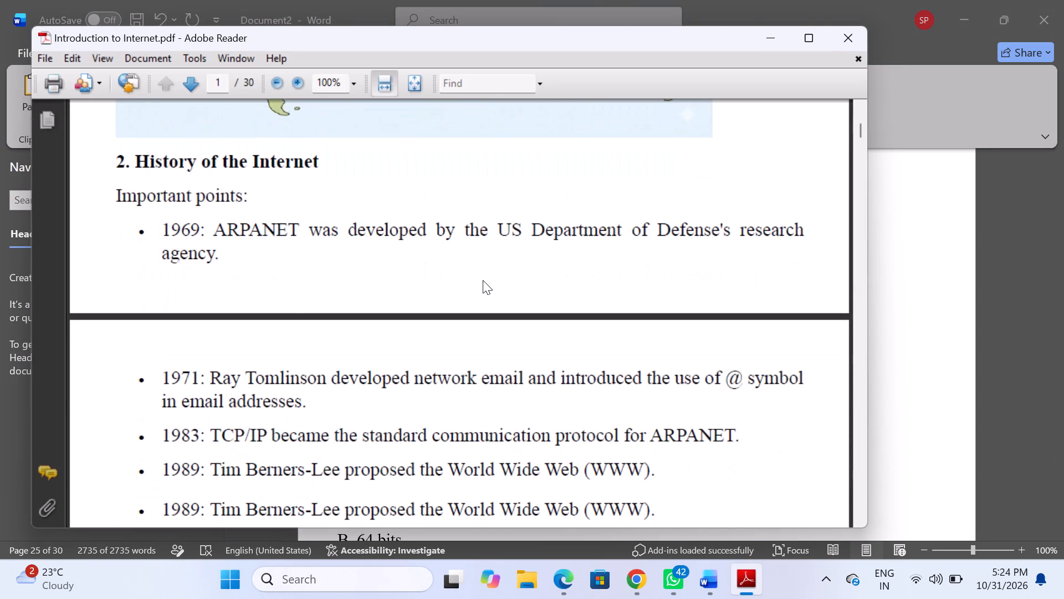
pyautogui.scroll(-16, 472, 366)
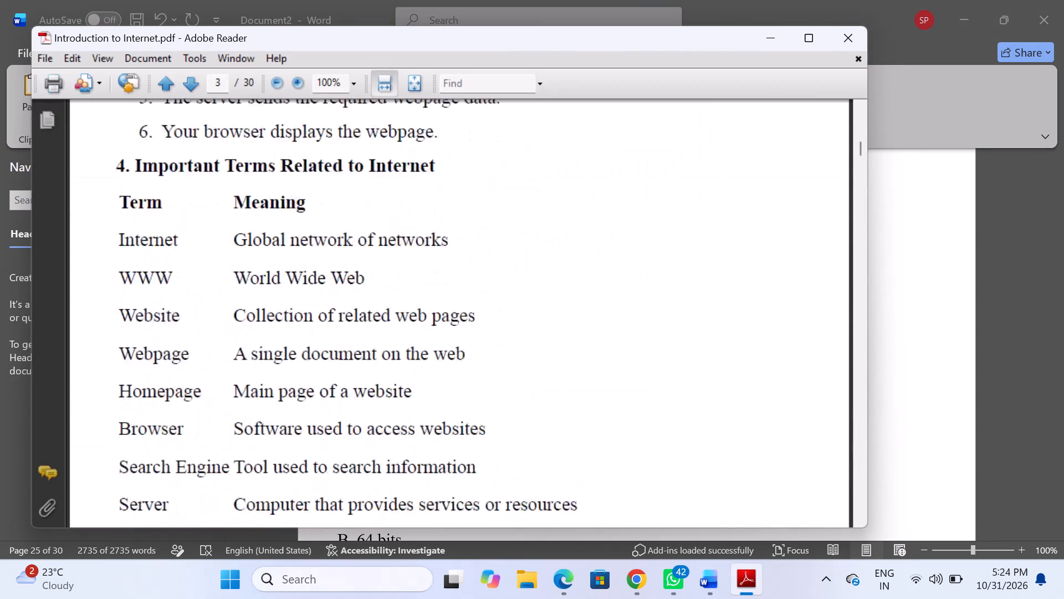
pyautogui.scroll(-9, 472, 366)
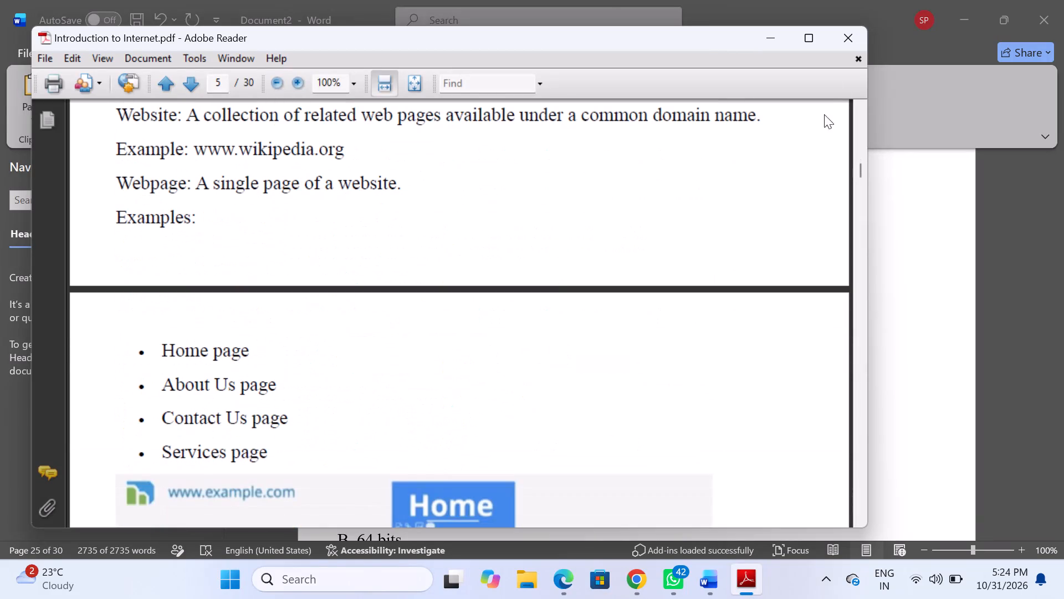
pyautogui.click(849, 27)
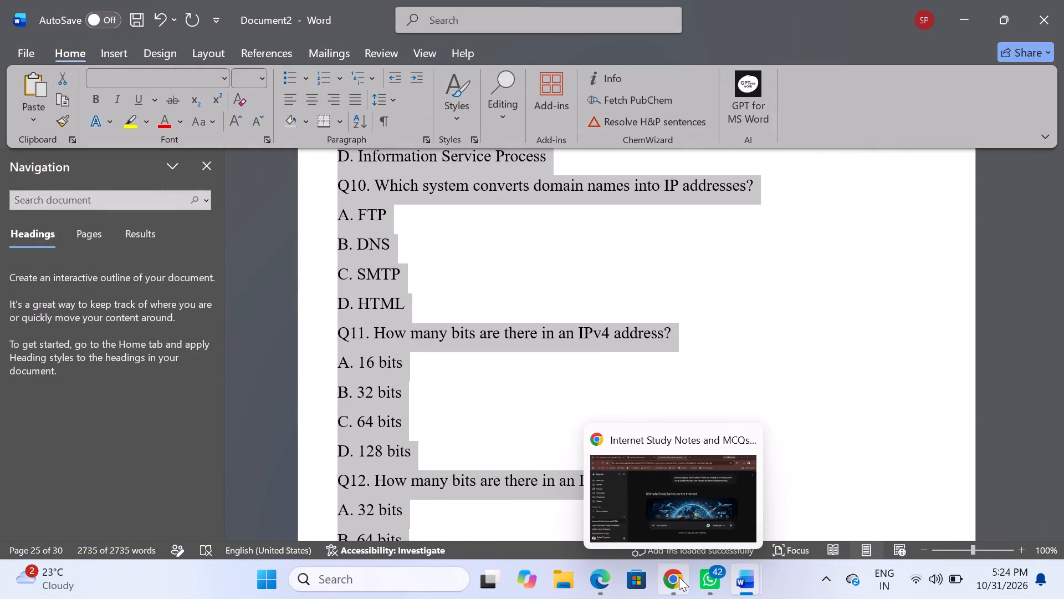
# Switch to OneNote and add a page titled Internet to New Section 1.
pyautogui.click(411, 574)
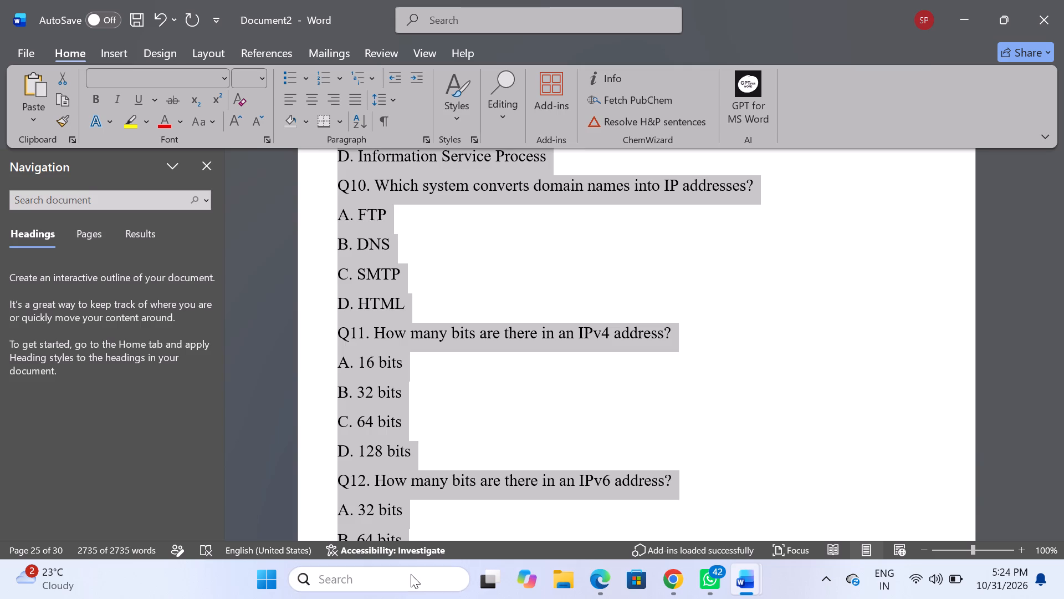
pyautogui.write('one')
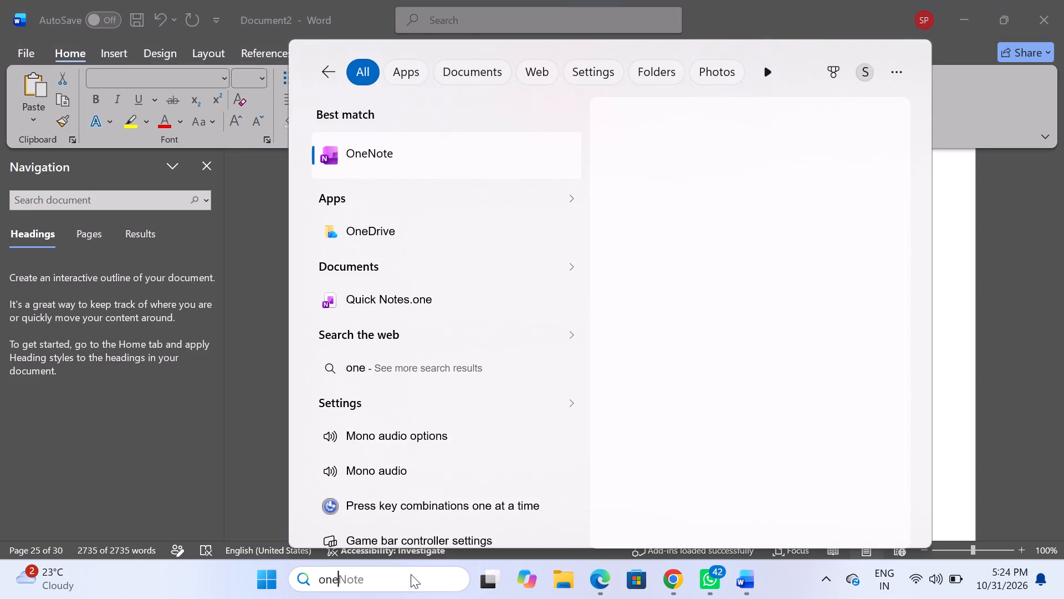
pyautogui.press('Return')
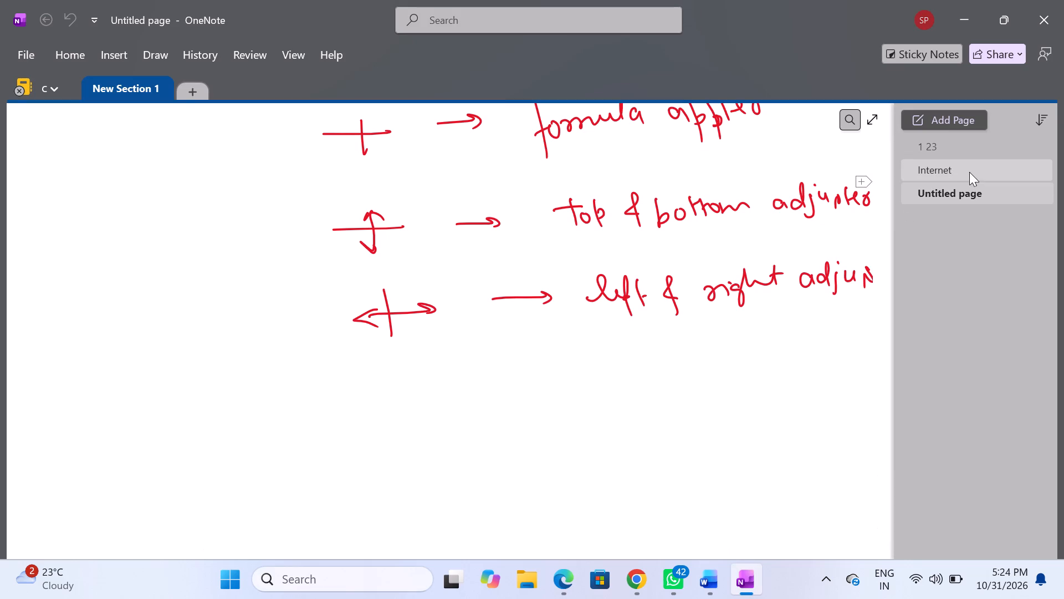
pyautogui.click(958, 116)
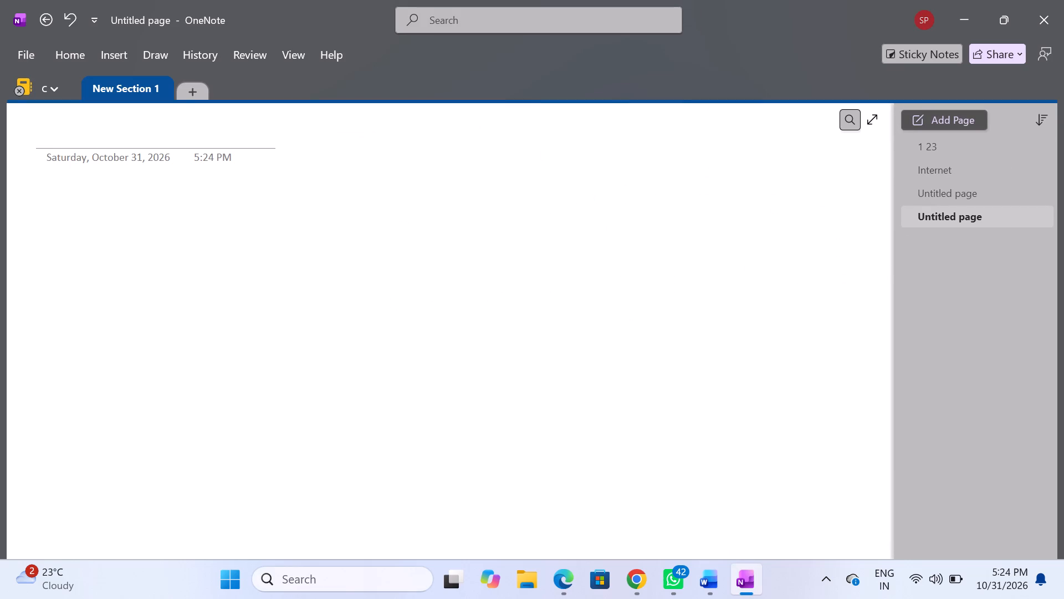
pyautogui.write('INternet')
pyautogui.press('BackSpace')
pyautogui.press('BackSpace')
pyautogui.press('BackSpace')
pyautogui.press('BackSpace')
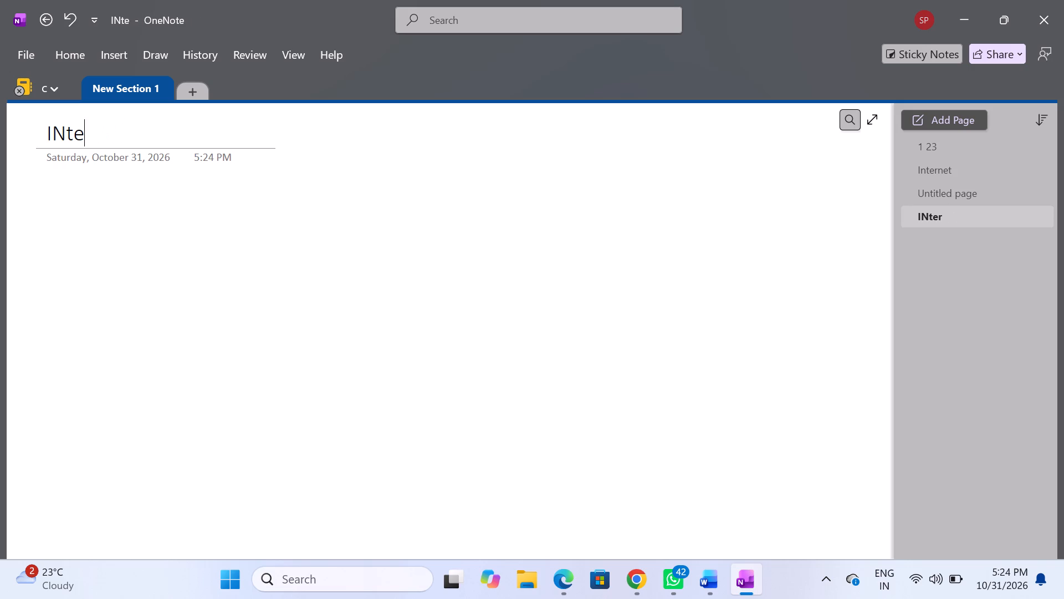
pyautogui.press('BackSpace')
pyautogui.press('BackSpace')
pyautogui.press('BackSpace')
pyautogui.write('nternet')
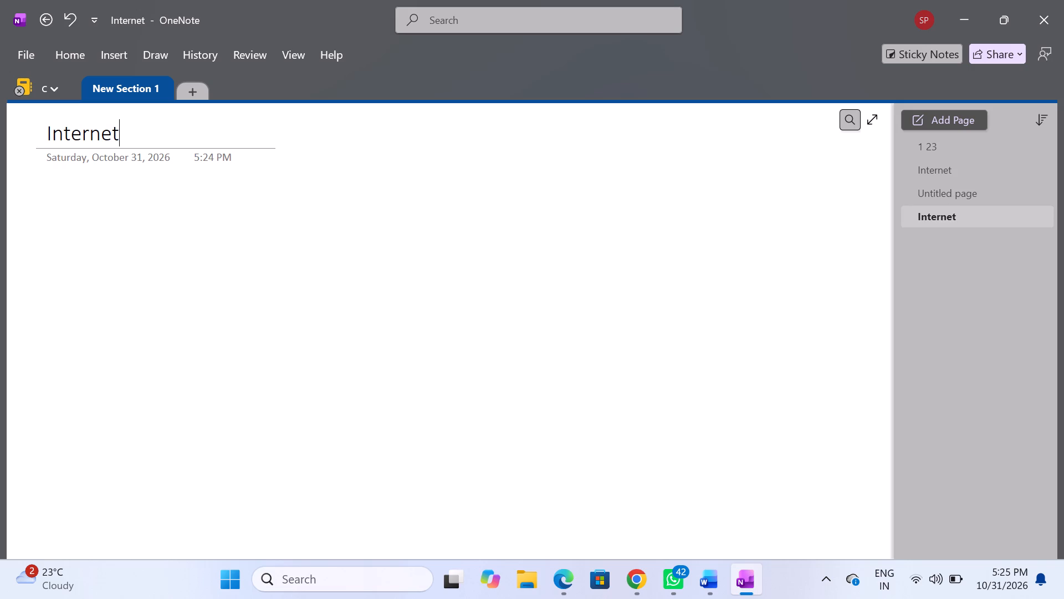
# Paste the copied study notes below the new page's title, allowing the embedded images to load.
pyautogui.click(111, 195)
pyautogui.hotkey('ctrl', 'v')
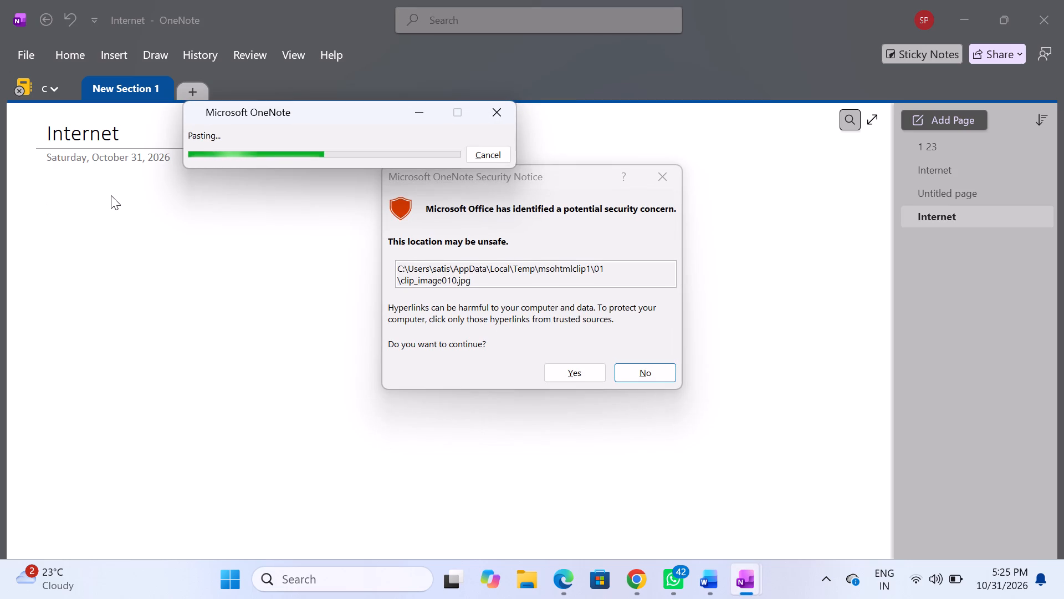
pyautogui.click(579, 368)
pyautogui.click(579, 368)
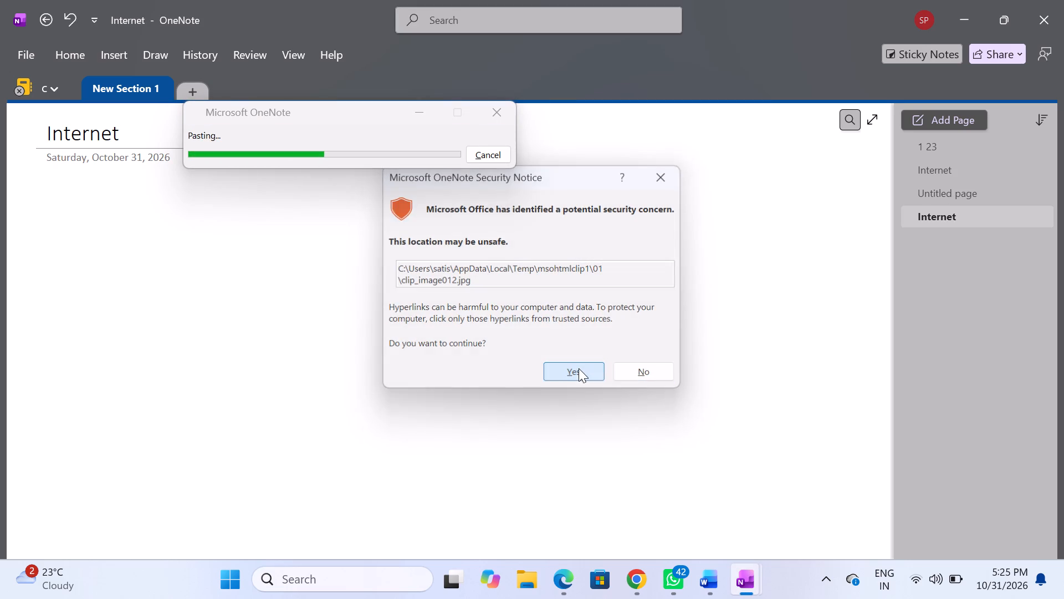
pyautogui.click(579, 368)
pyautogui.click(579, 368)
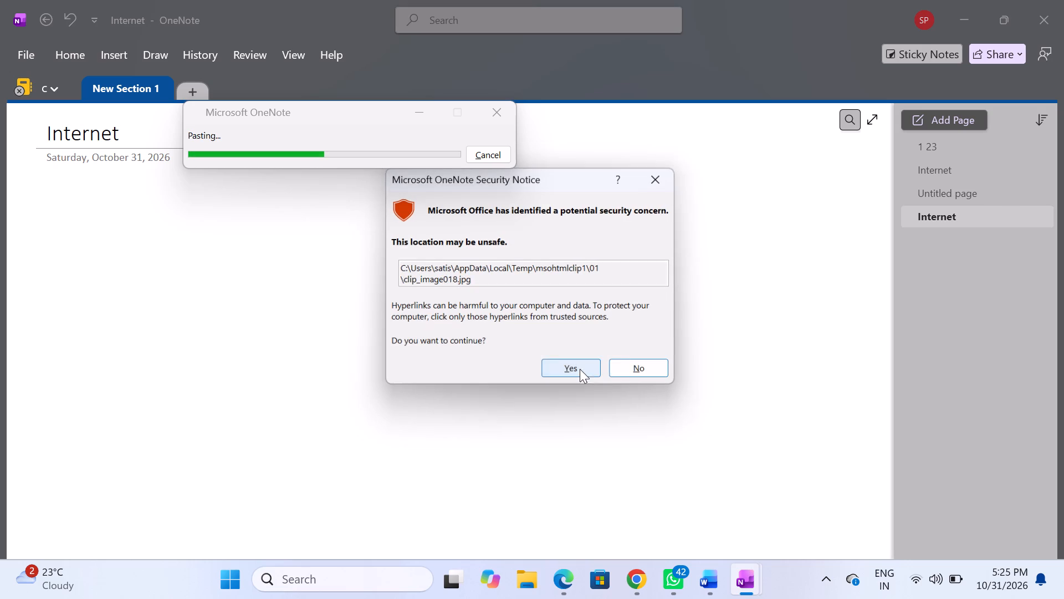
pyautogui.click(581, 370)
pyautogui.click(581, 370)
pyautogui.tripleClick(581, 370)
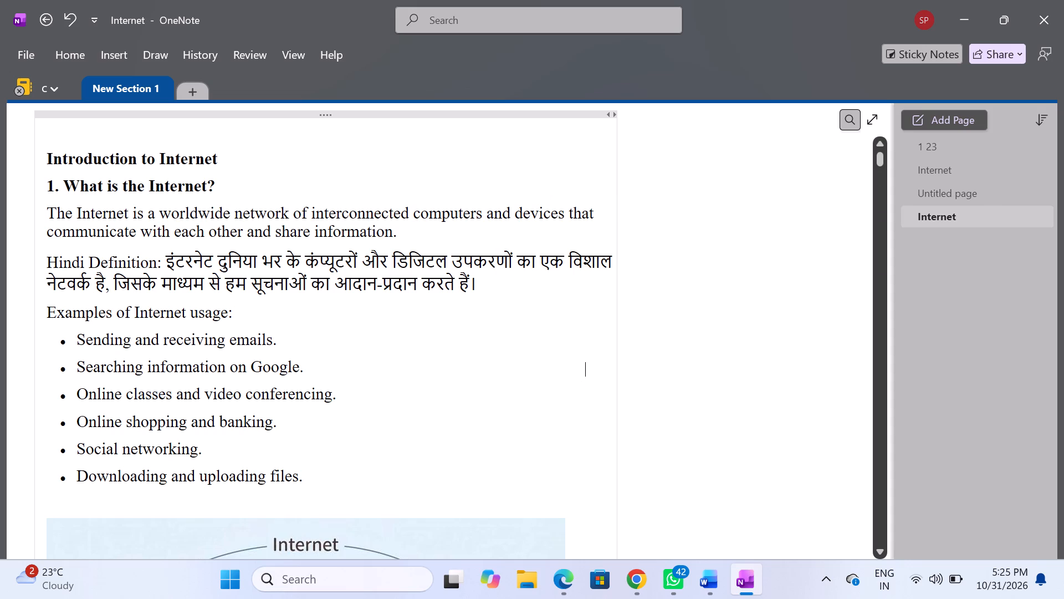
# Review the pasted notes and embedded images from the introduction to the multiple-choice questions, returning to the Internet Safety Rules list.
pyautogui.scroll(-3, 593, 363)
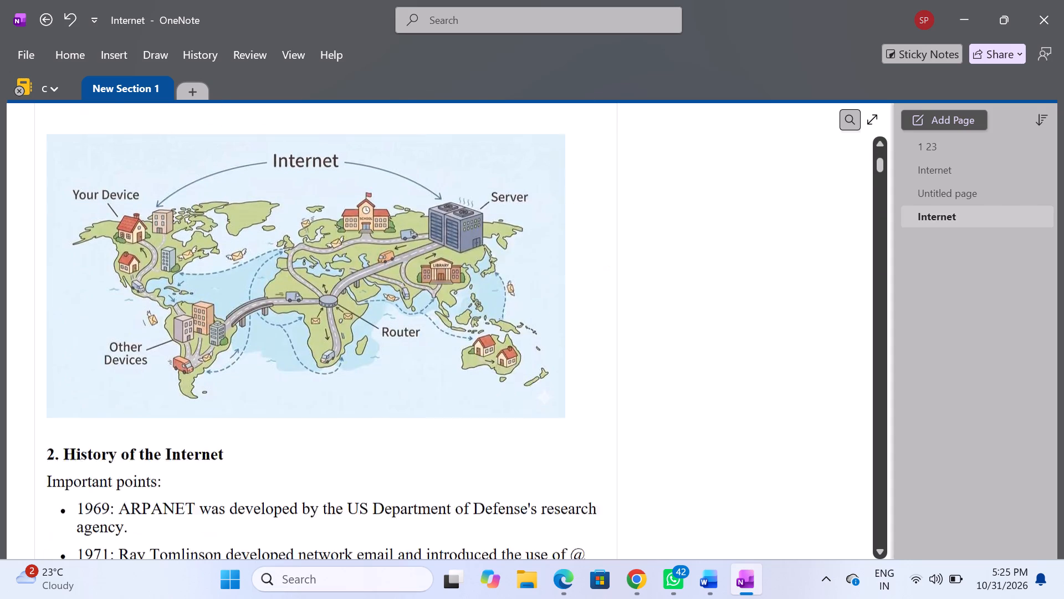
pyautogui.click(682, 351)
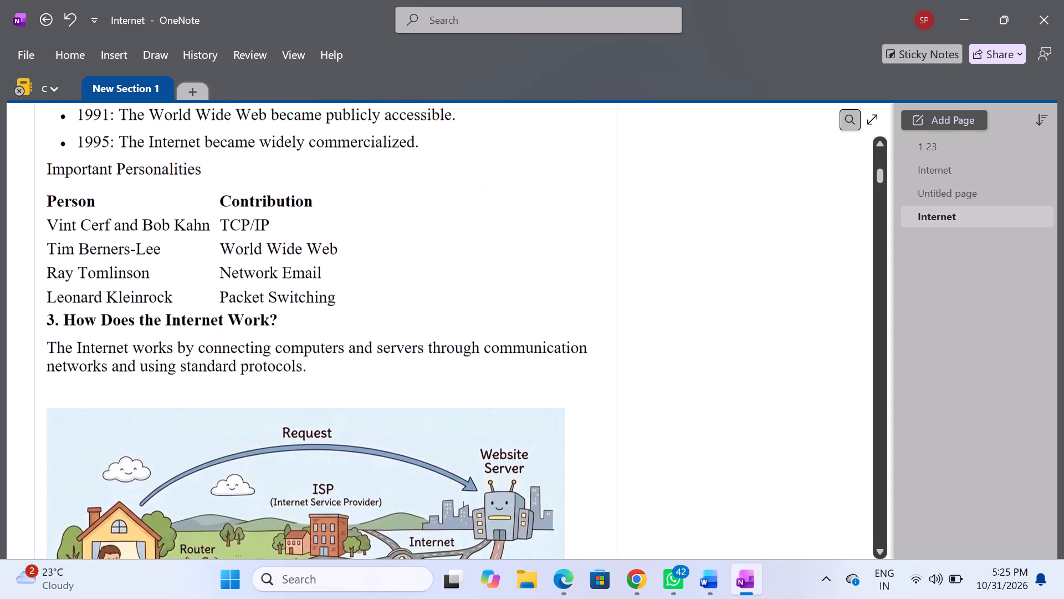
pyautogui.hscroll(1, 451, 373)
pyautogui.scroll(1, 451, 373)
pyautogui.hscroll(1, 451, 373)
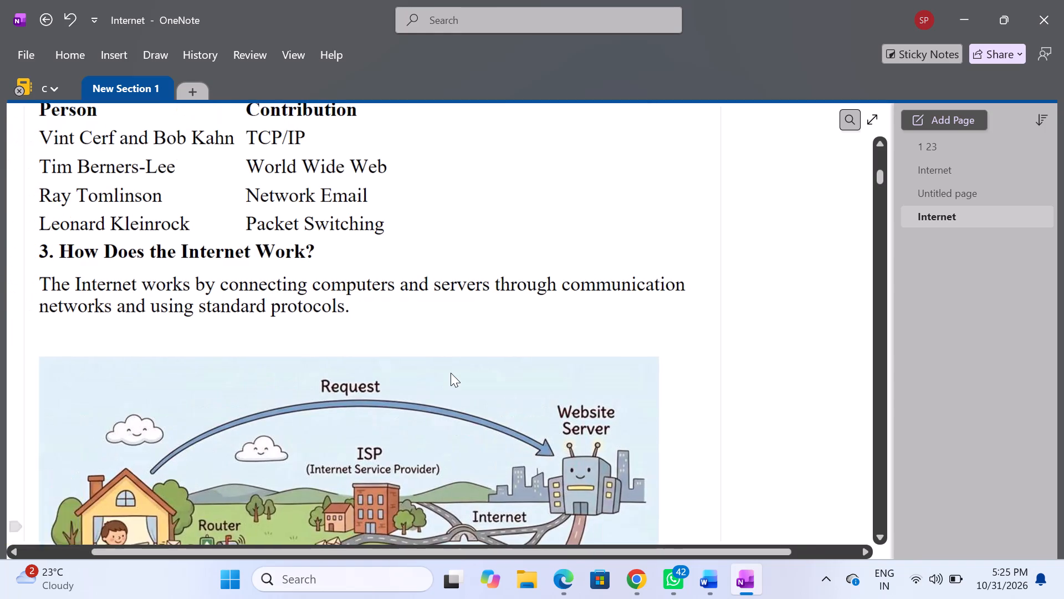
pyautogui.hscroll(1, 451, 373)
pyautogui.scroll(4, 451, 373)
pyautogui.scroll(-3, 451, 373)
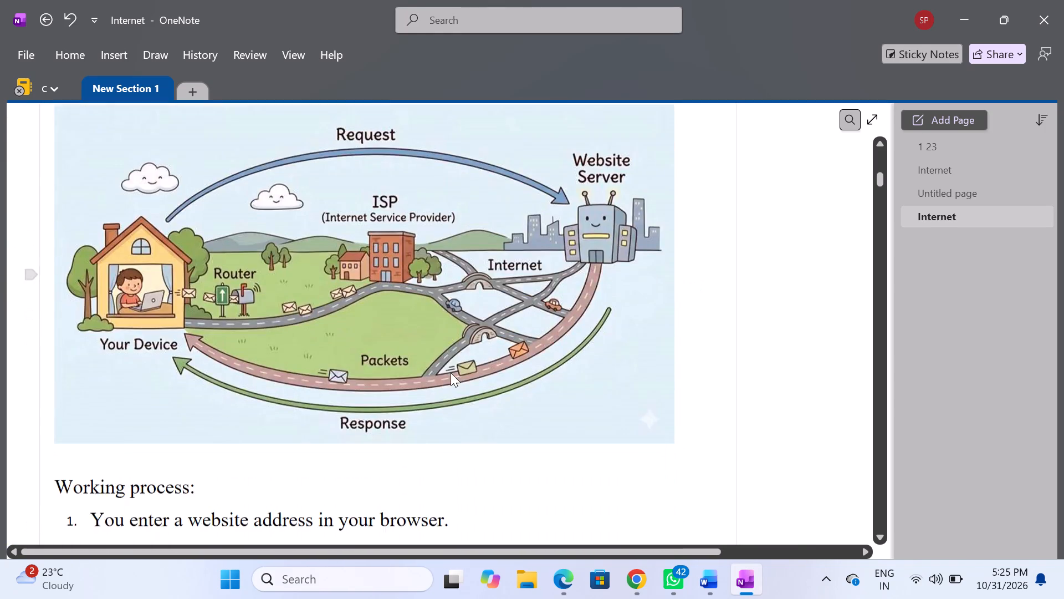
pyautogui.scroll(-15, 451, 373)
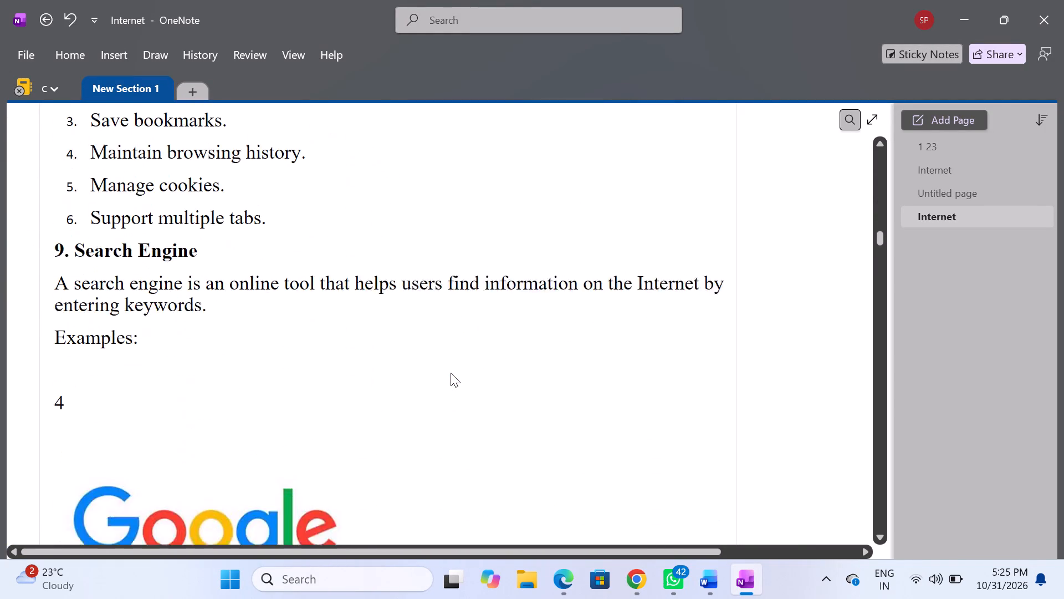
pyautogui.scroll(-8, 451, 373)
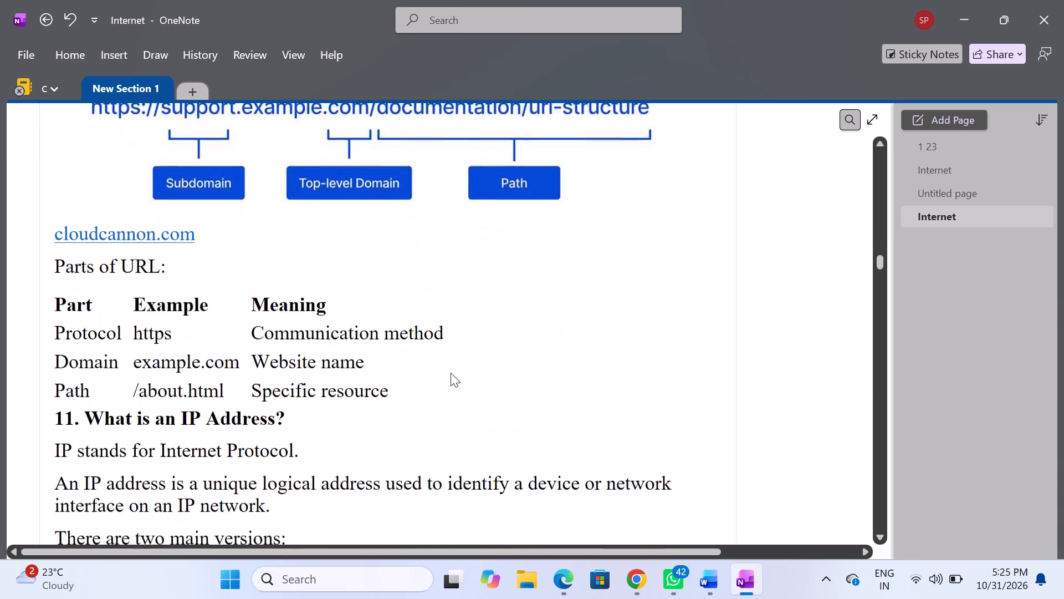
pyautogui.scroll(-11, 451, 373)
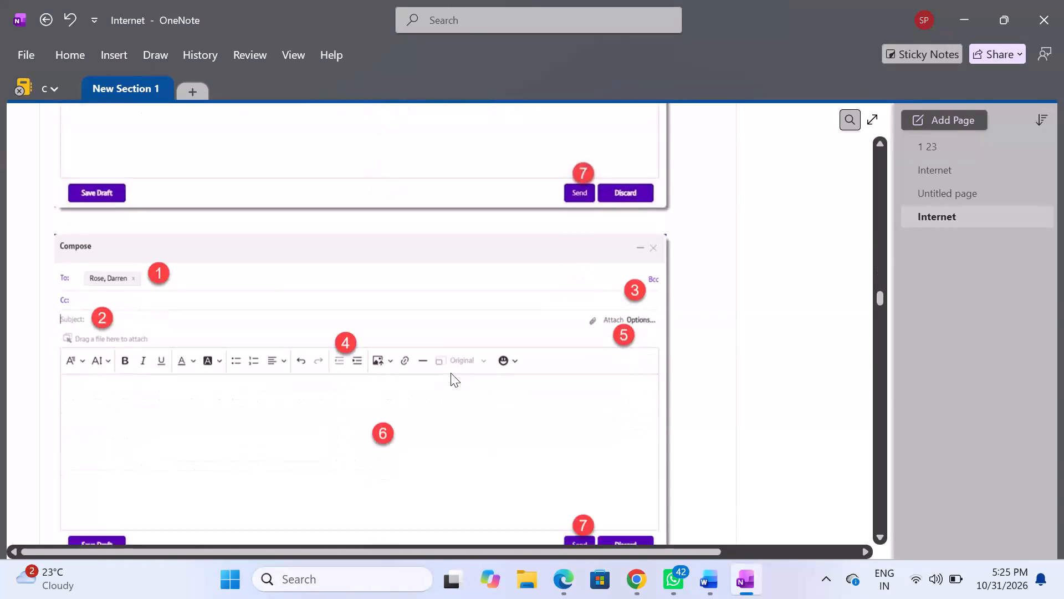
pyautogui.scroll(-14, 451, 373)
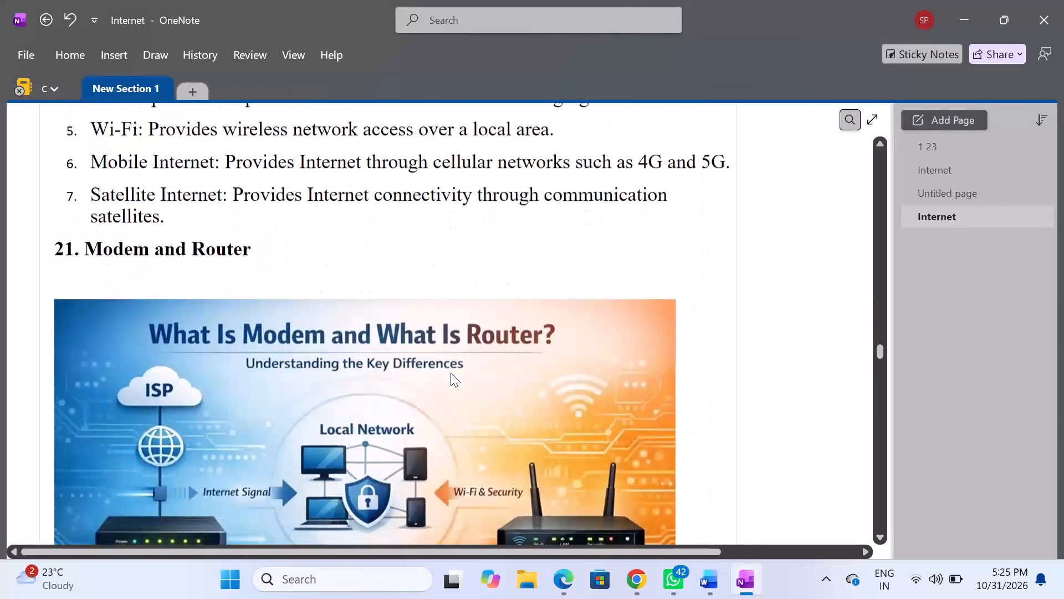
pyautogui.scroll(-14, 451, 373)
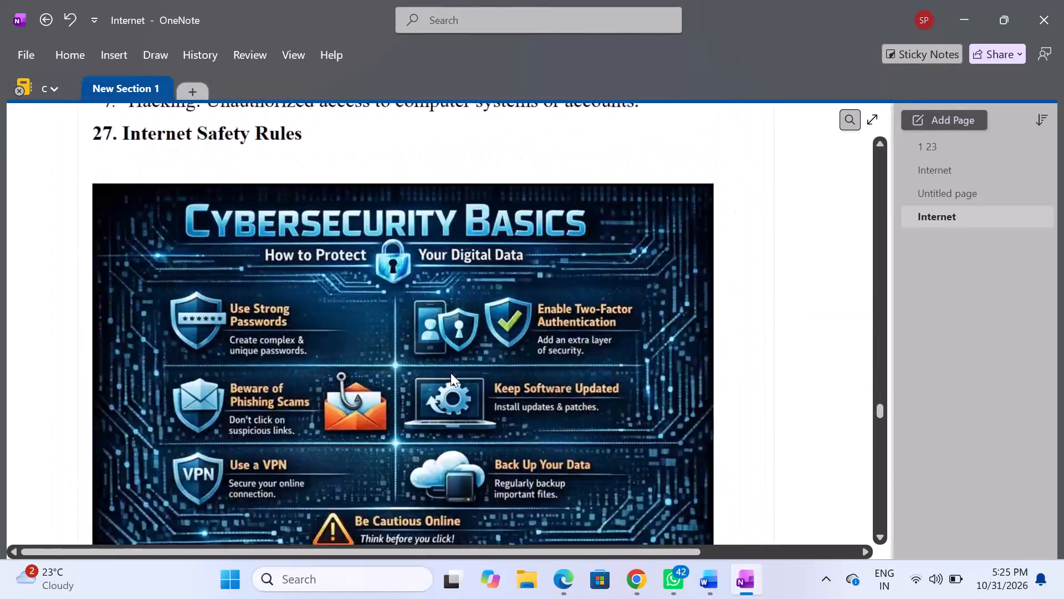
pyautogui.scroll(-14, 451, 373)
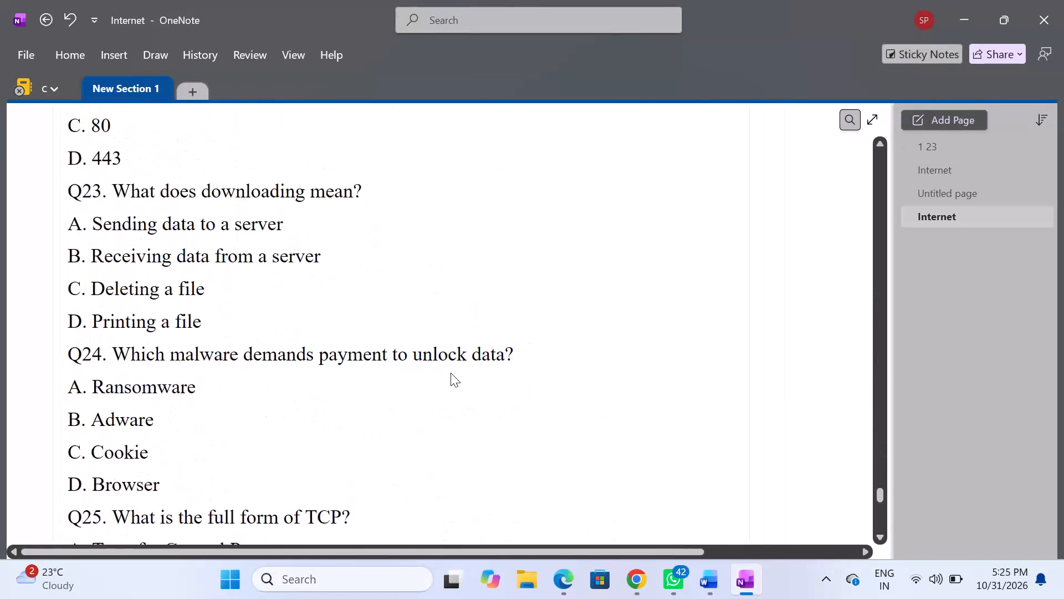
pyautogui.scroll(-2, 451, 373)
pyautogui.scroll(12, 451, 373)
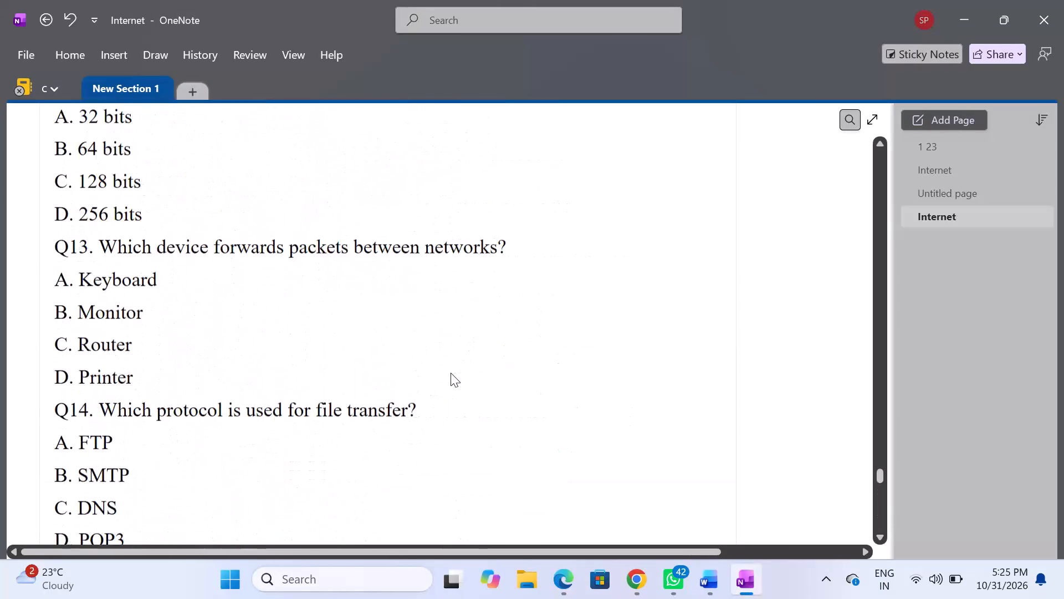
pyautogui.hscroll(8, 451, 373)
pyautogui.scroll(7, 451, 373)
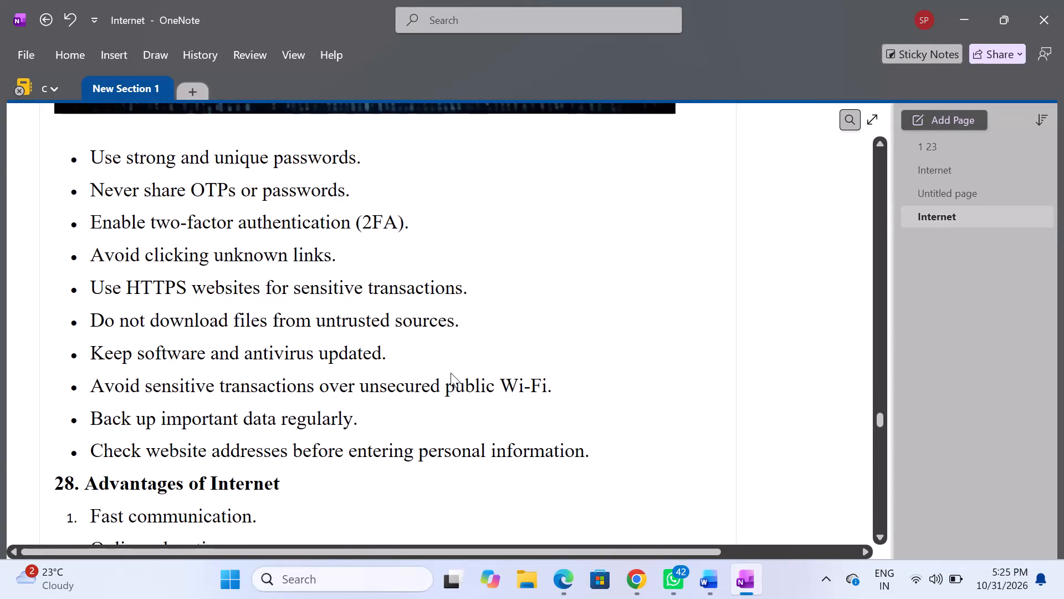
# Select the entire contents of the pasted study notes on the Internet page.
pyautogui.click(510, 312)
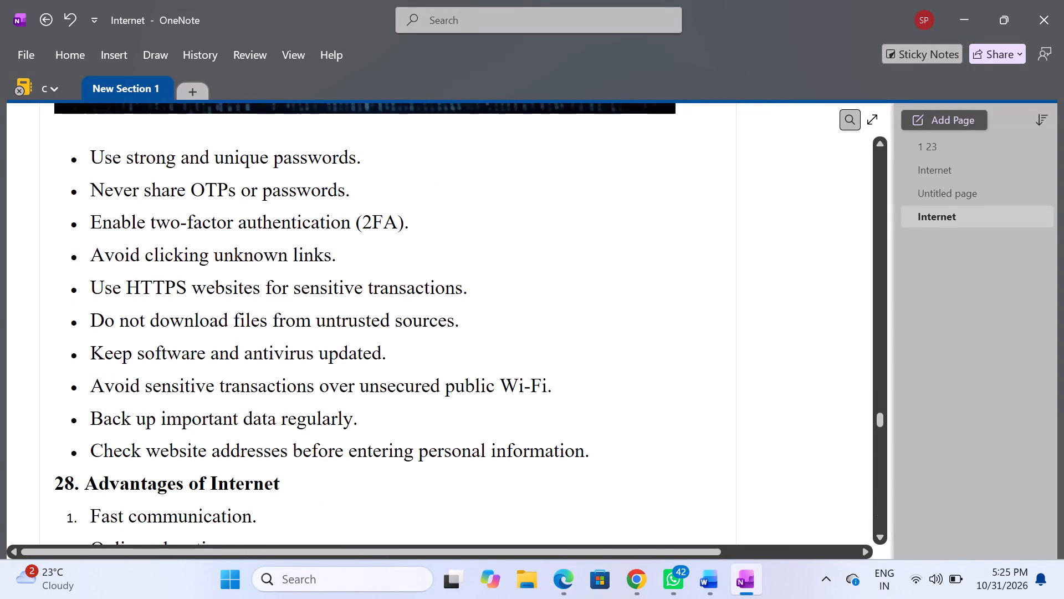
pyautogui.hotkey('ctrl', 'a')
pyautogui.hotkey('ctrl', 'a')
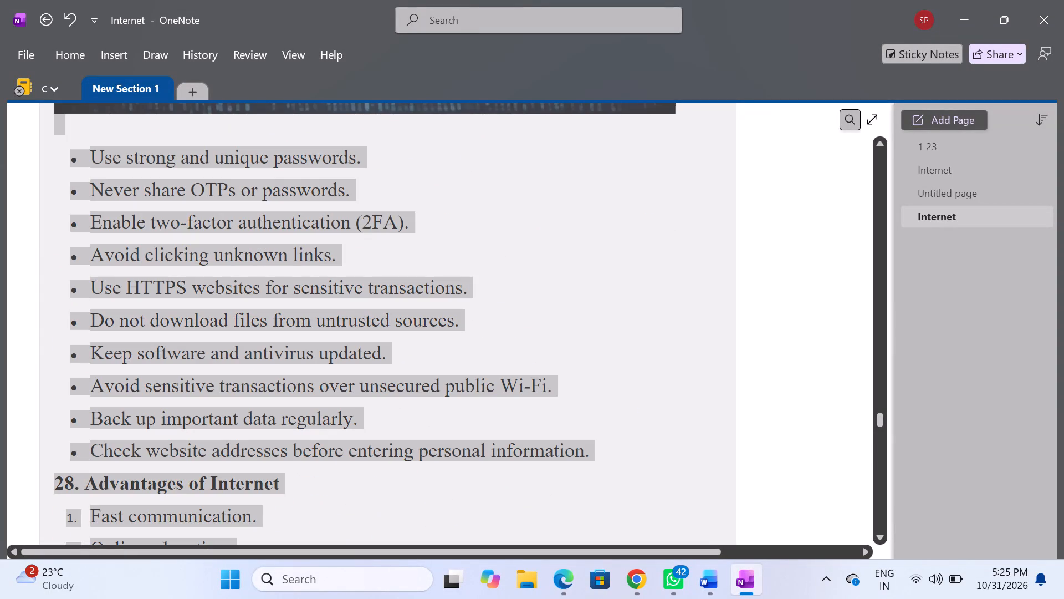
pyautogui.hotkey('ctrl', 'shift', 'a')
pyautogui.click(509, 312)
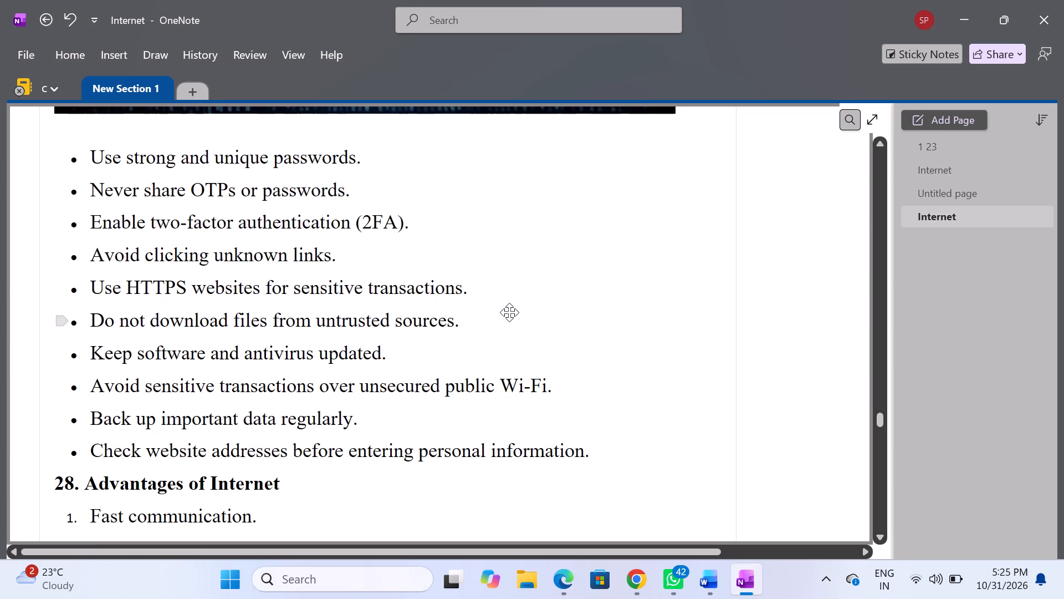
pyautogui.hotkey('ctrl', 'a')
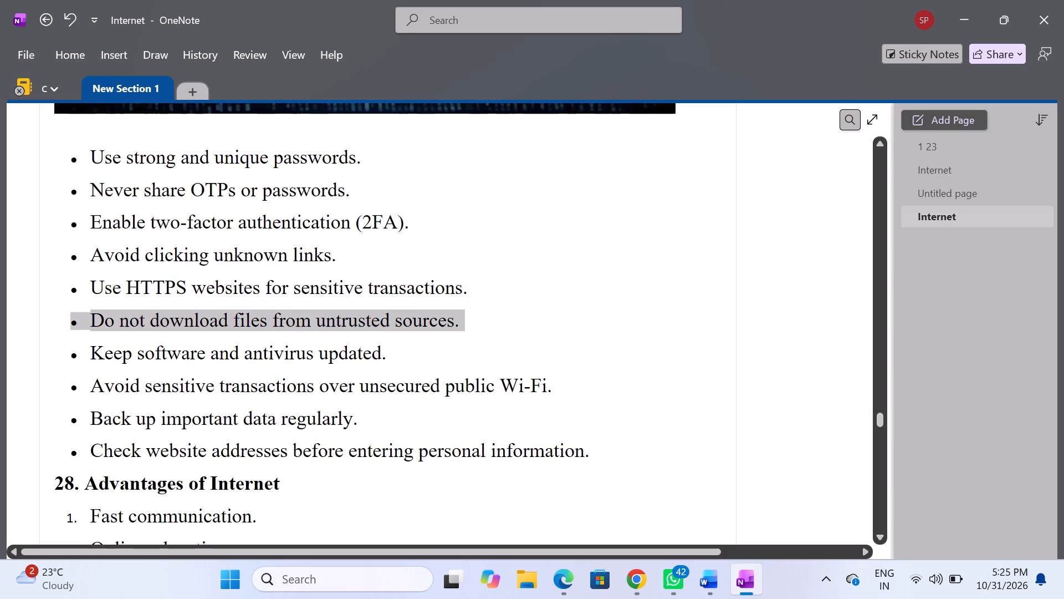
pyautogui.hotkey('ctrl', 'a')
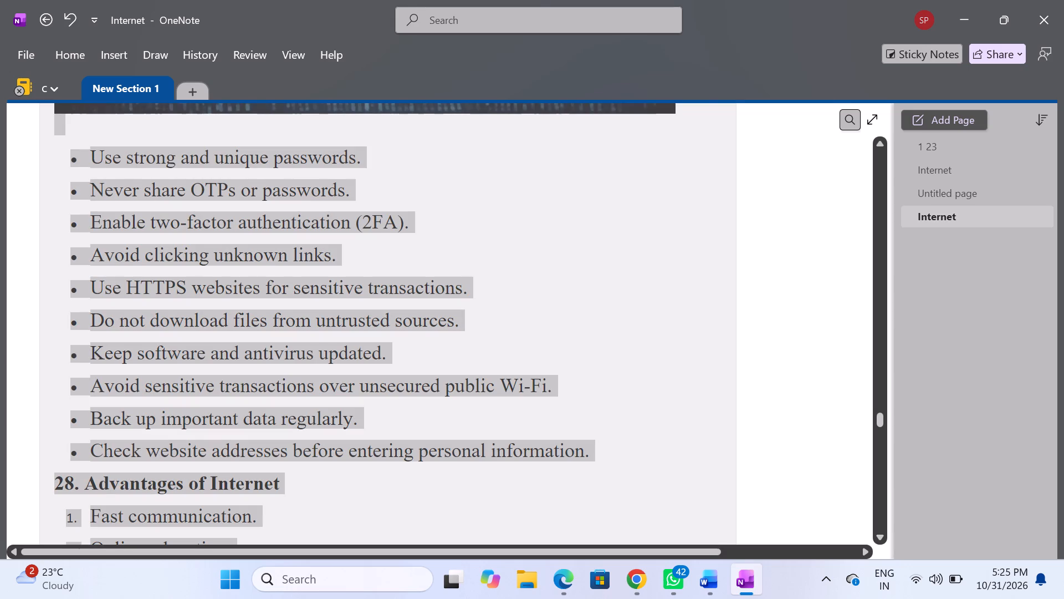
# Increase the font size of all the pasted notes by one increment and deselect the text.
pyautogui.hotkey('ctrl', 'shift', '.')
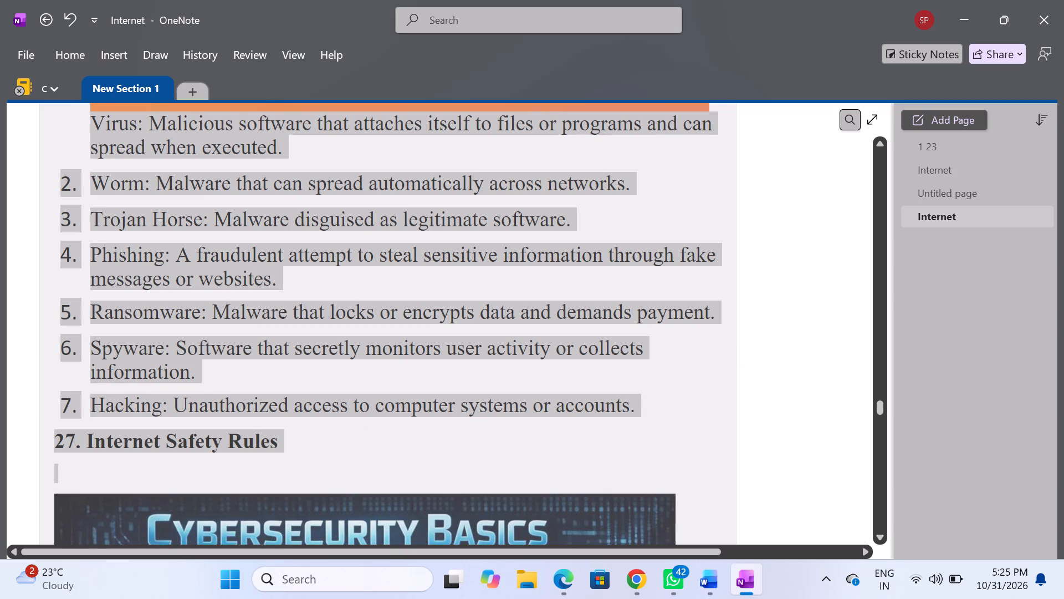
pyautogui.click(779, 387)
# Review the pasted notes from the cyber security chapter back to the page title.
pyautogui.scroll(7, 631, 399)
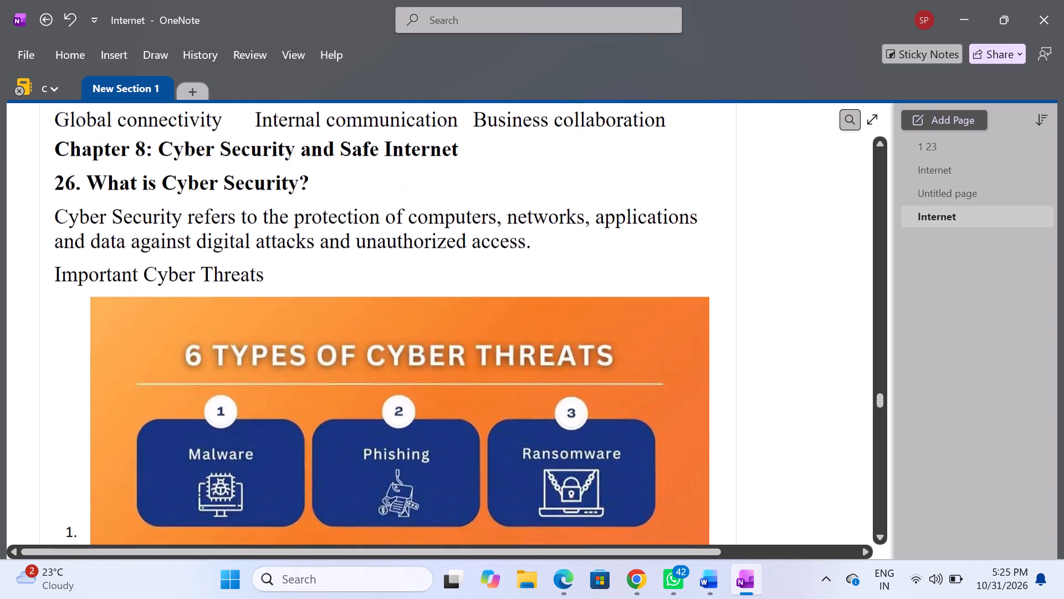
pyautogui.scroll(15, 631, 399)
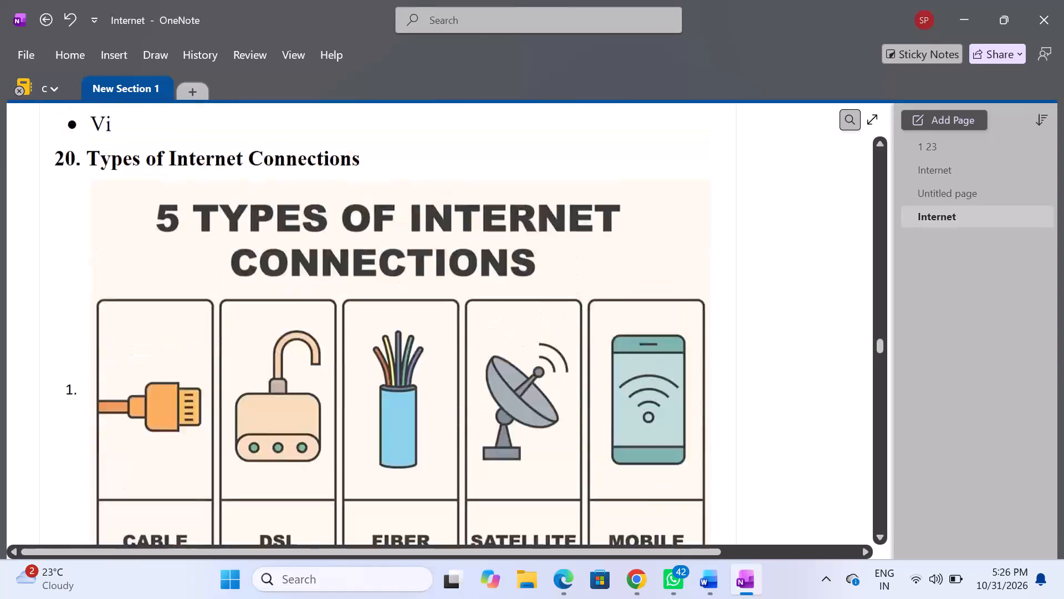
pyautogui.scroll(20, 631, 399)
pyautogui.scroll(16, 631, 399)
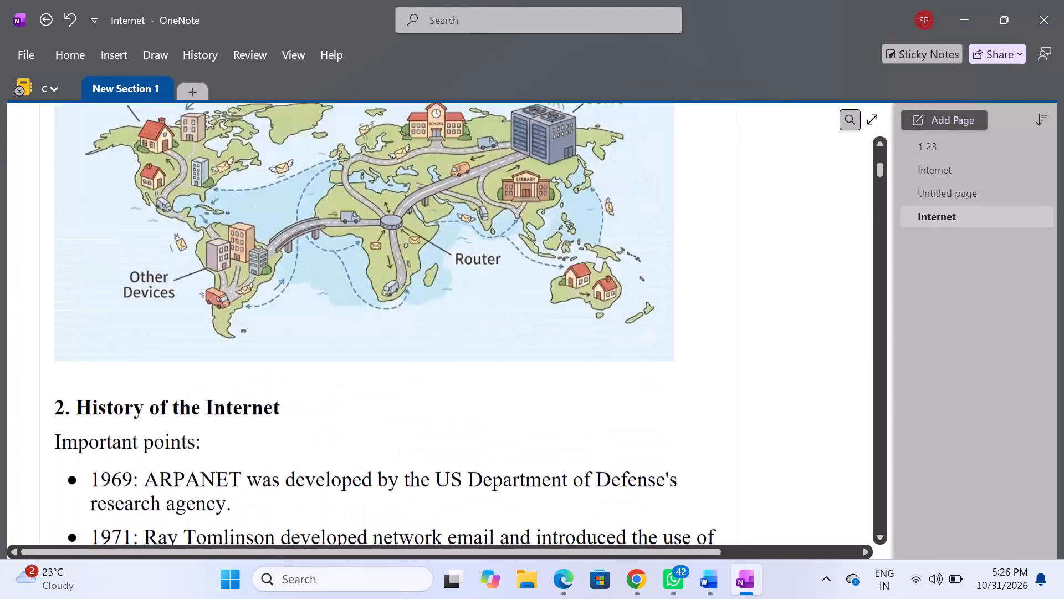
pyautogui.scroll(2, 631, 399)
# Examine how text, images and tables were pasted, from the introduction to the browser and search engine comparison.
pyautogui.scroll(-3, 631, 399)
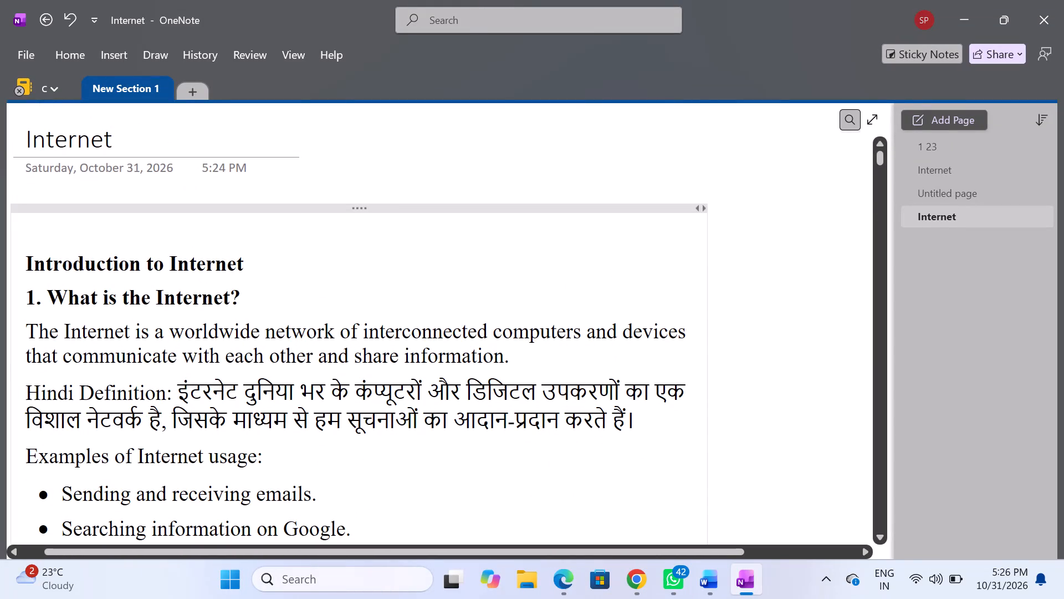
pyautogui.scroll(-5, 590, 389)
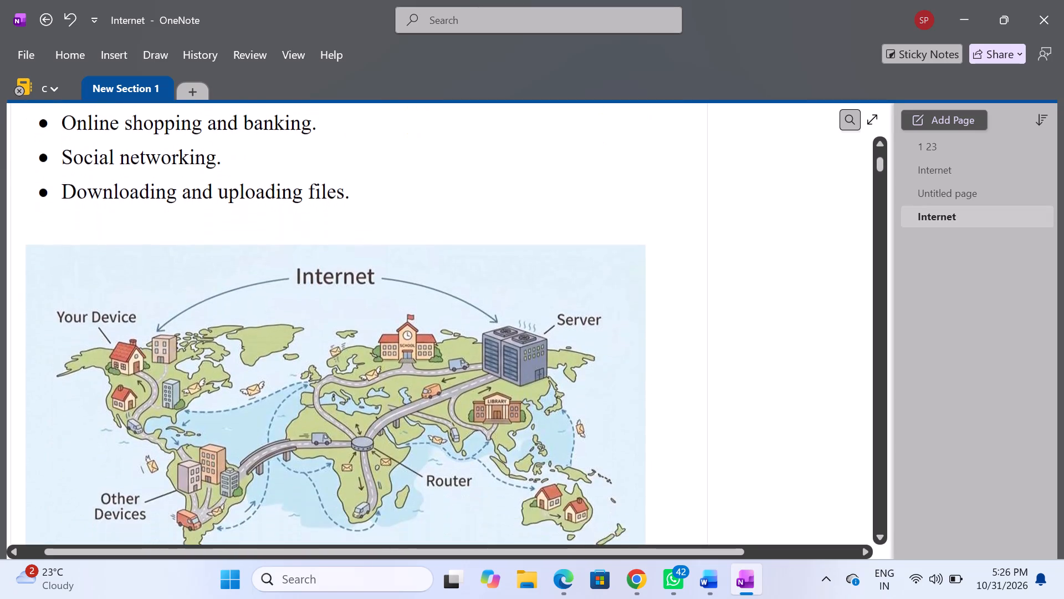
pyautogui.scroll(-3, 590, 389)
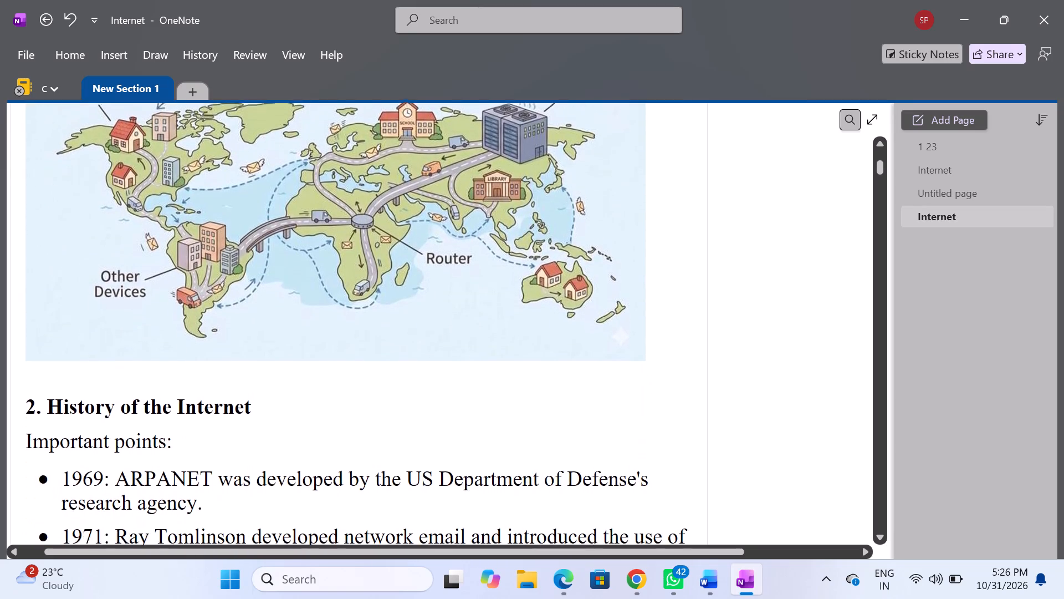
pyautogui.scroll(-4, 590, 389)
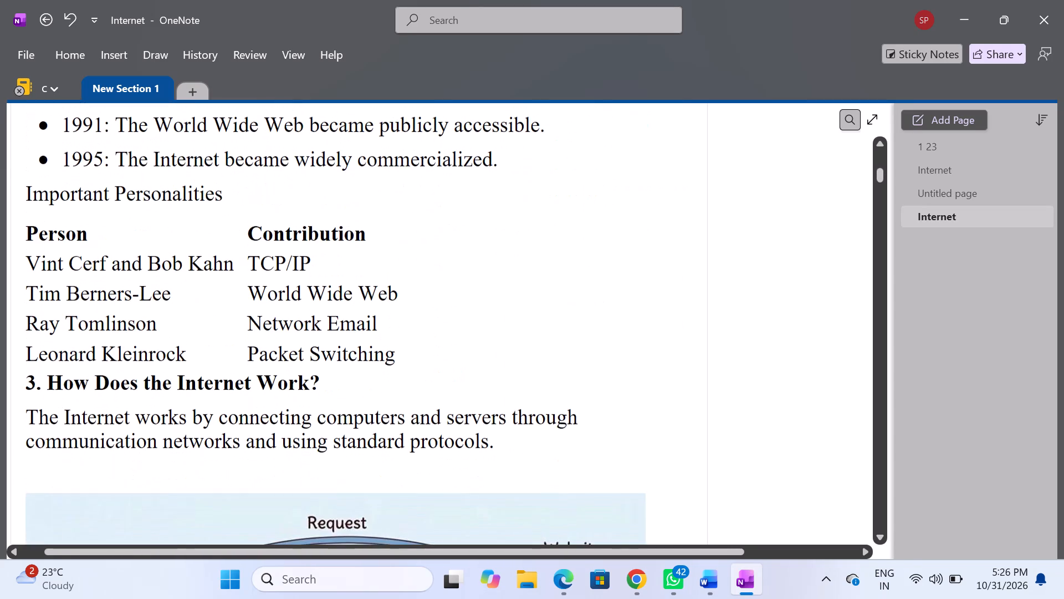
pyautogui.click(378, 359)
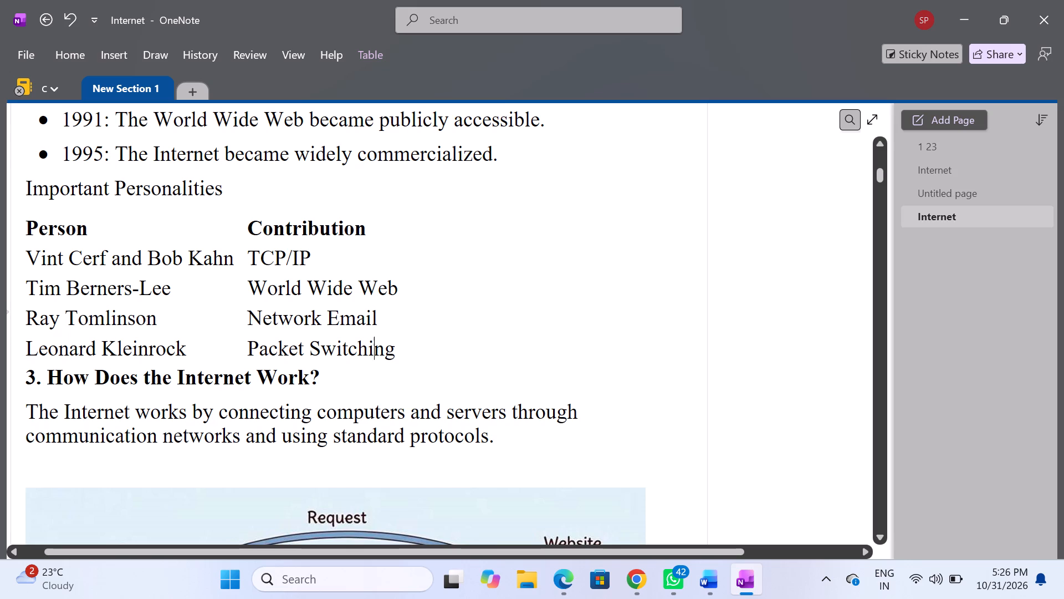
pyautogui.scroll(-2, 253, 314)
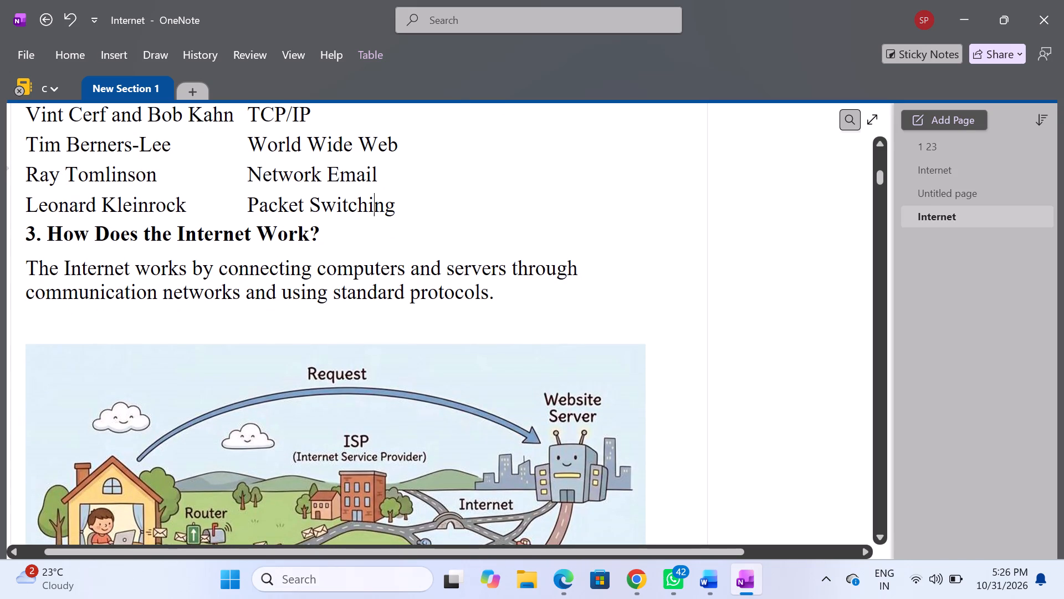
pyautogui.scroll(-1, 253, 314)
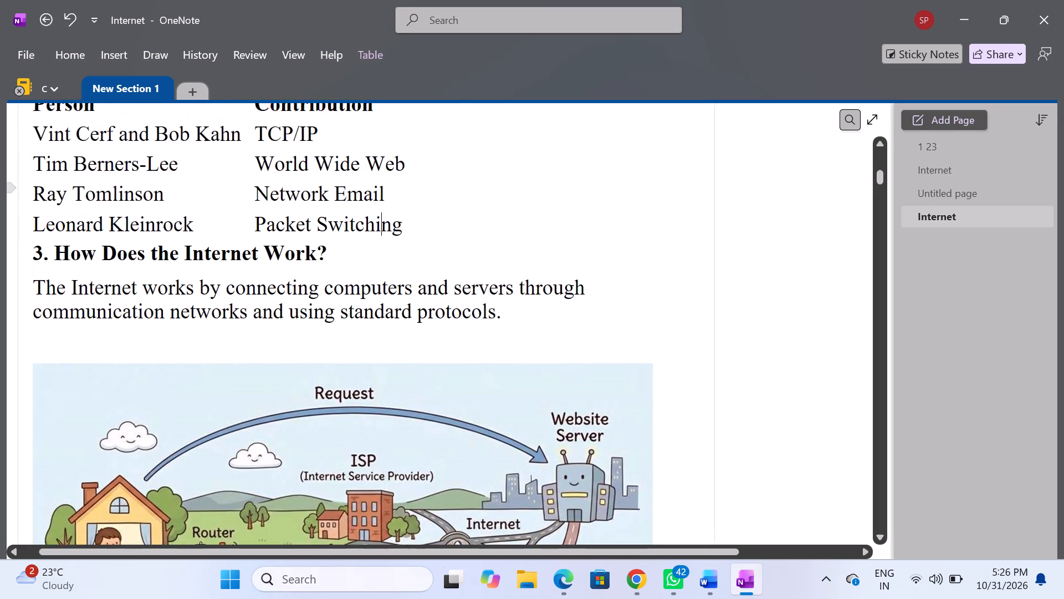
pyautogui.scroll(-4, 253, 314)
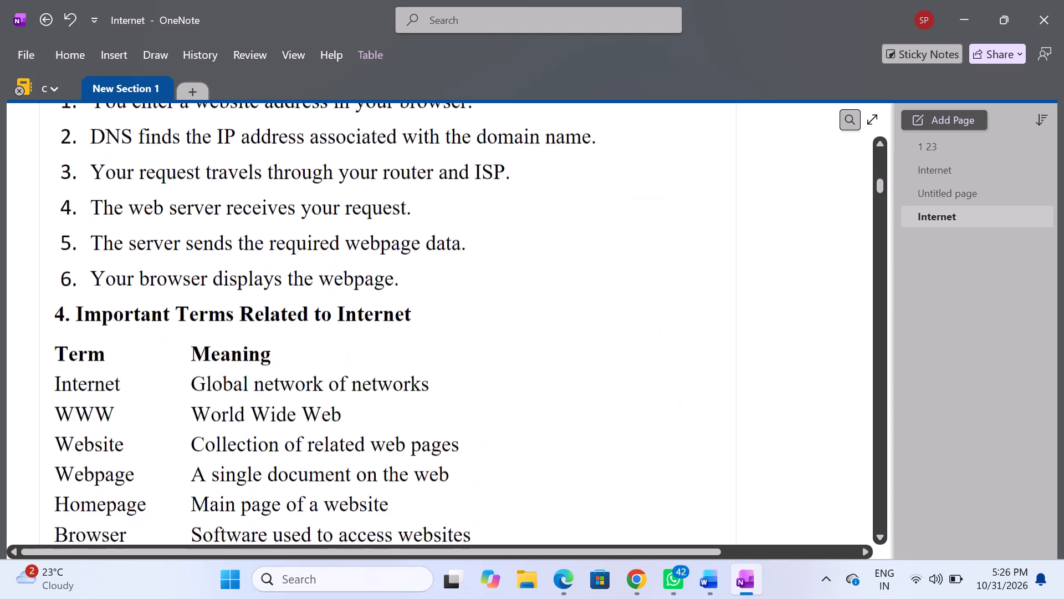
pyautogui.scroll(-1, 253, 314)
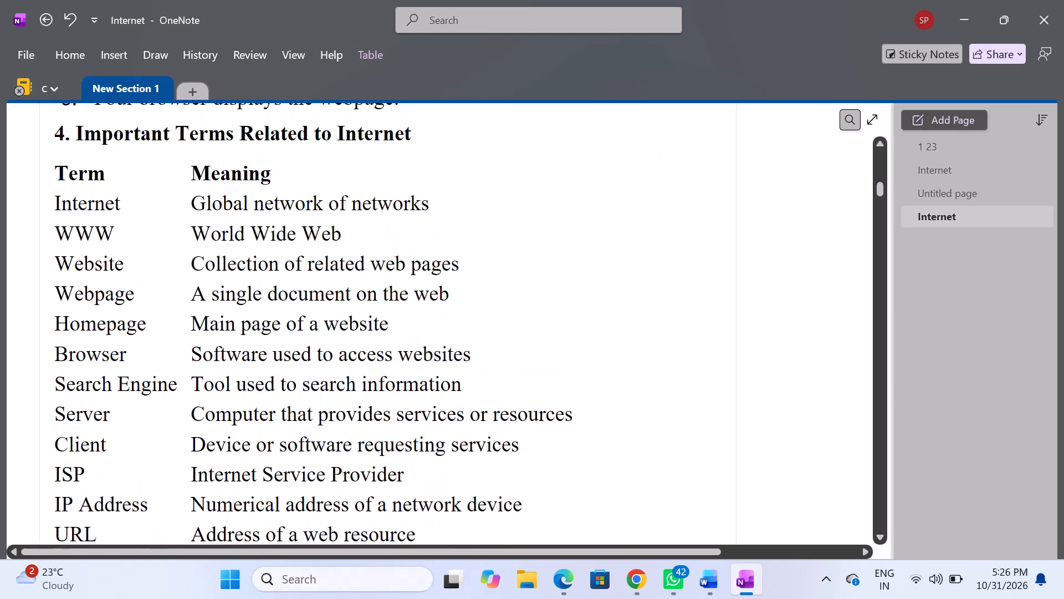
pyautogui.scroll(-1, 253, 314)
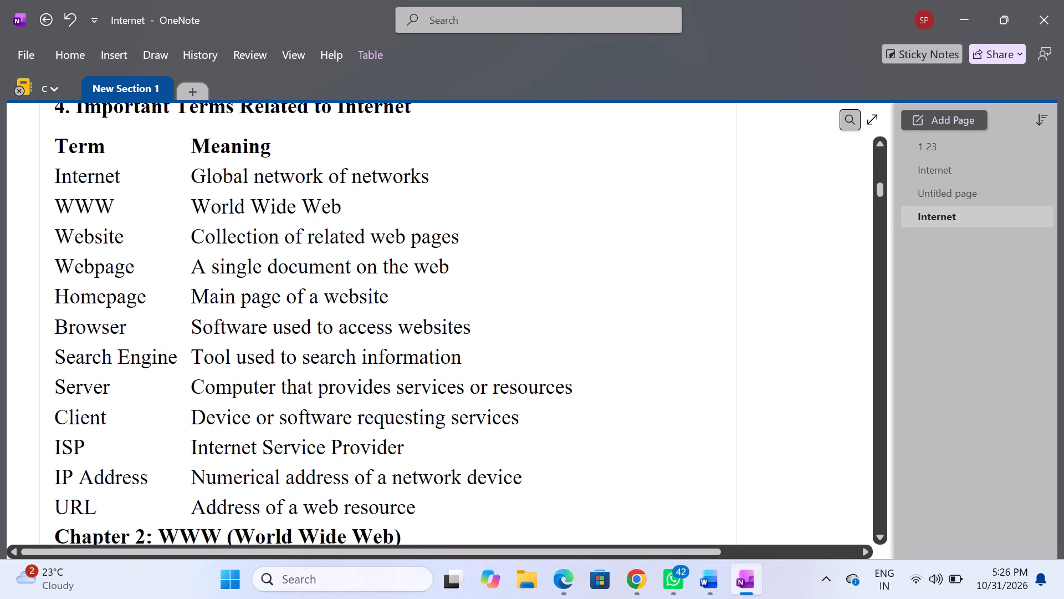
pyautogui.scroll(-7, 253, 314)
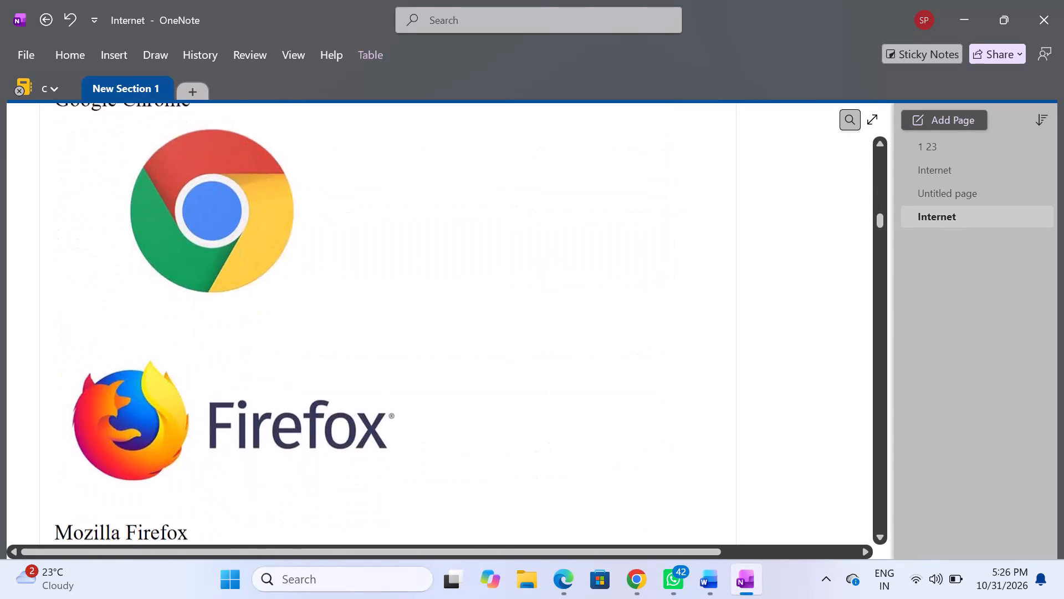
pyautogui.scroll(-3, 253, 314)
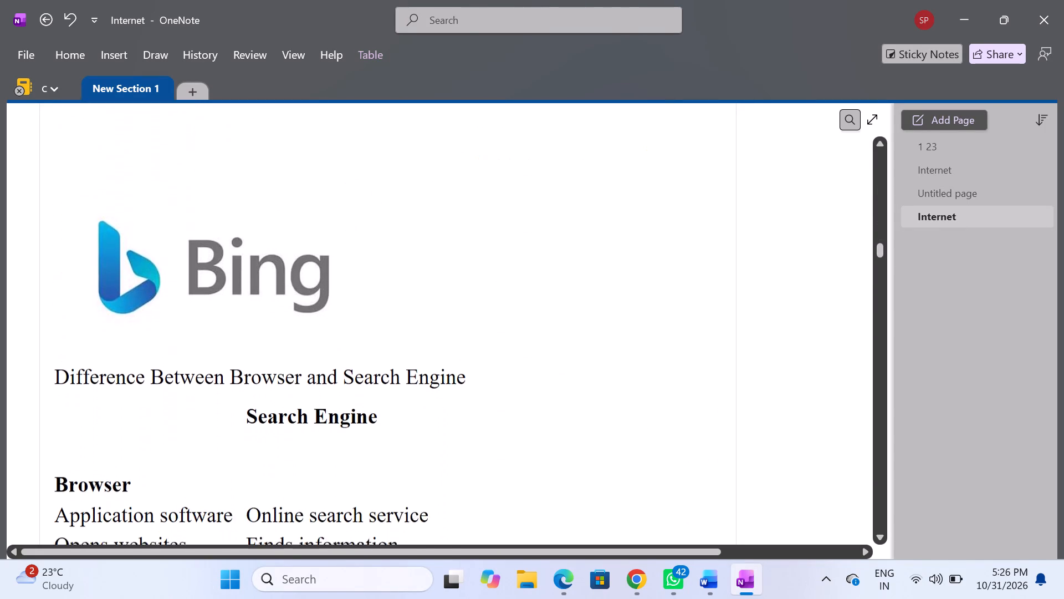
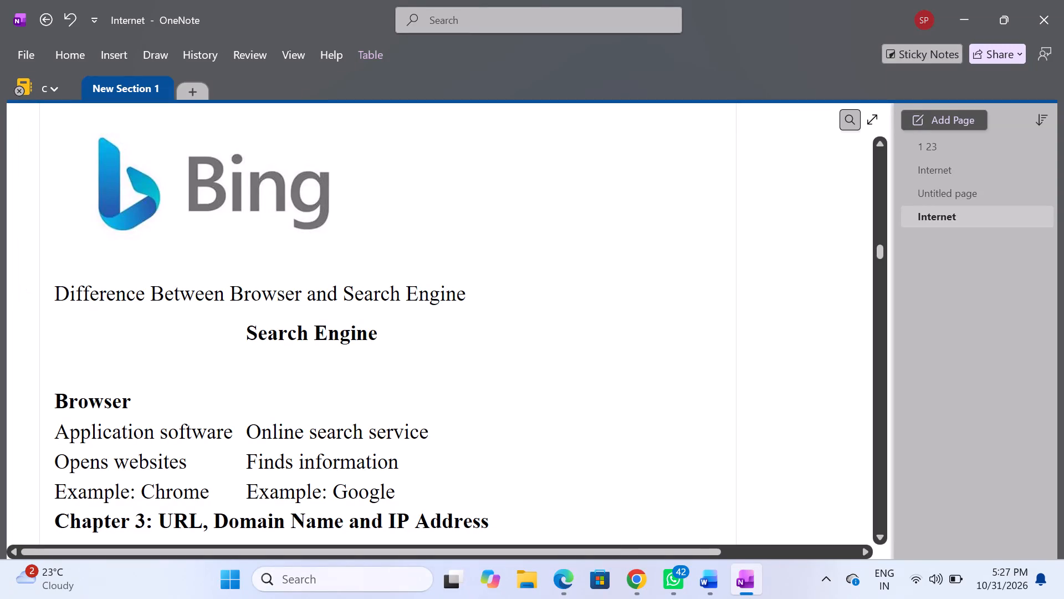
# Switch to Chrome and search Google in a new tab for "gif image of request response model".
pyautogui.click(634, 581)
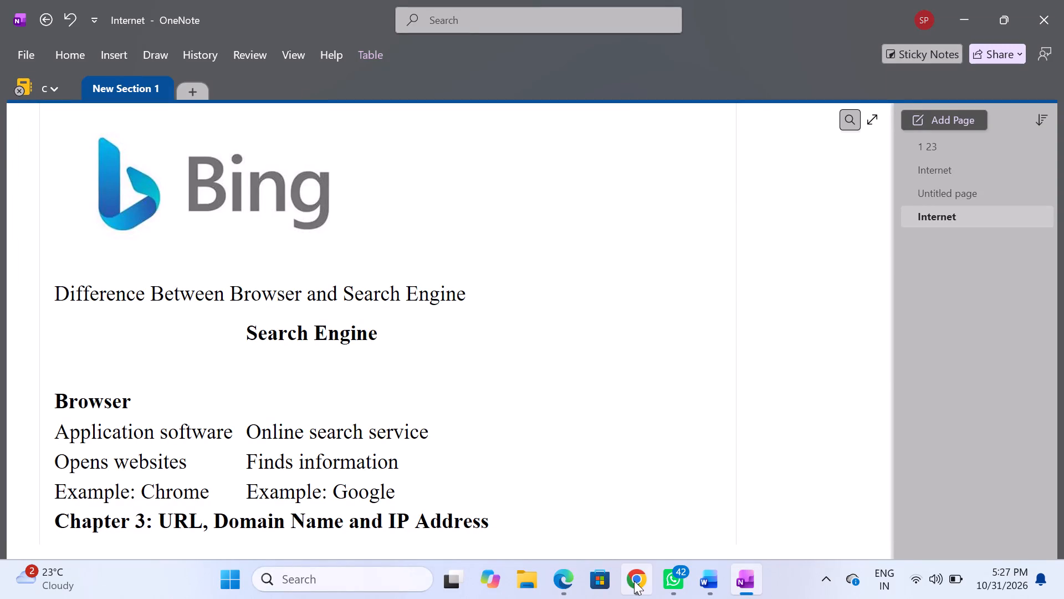
pyautogui.click(643, 9)
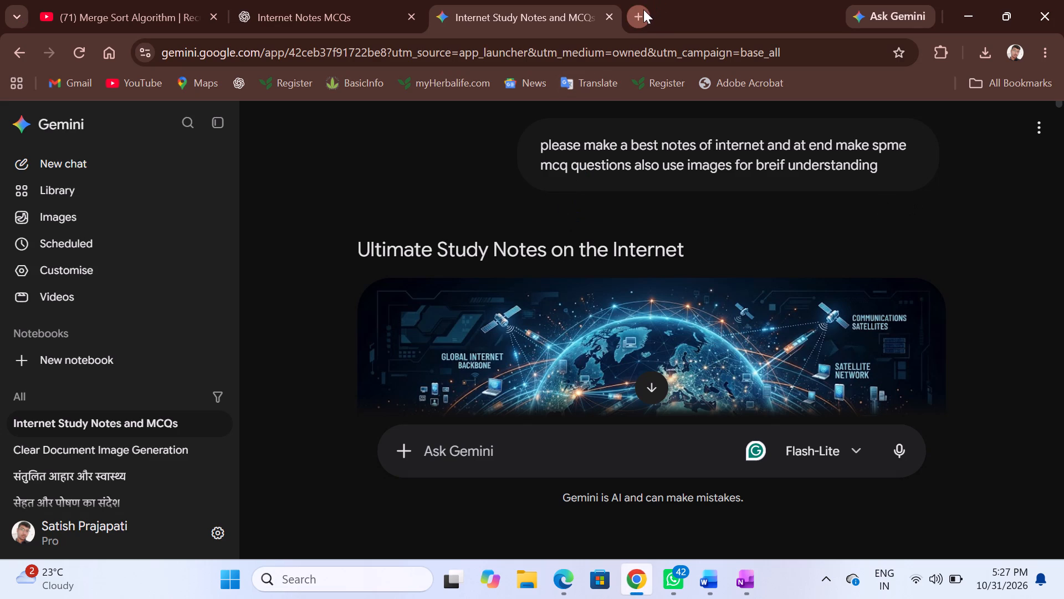
pyautogui.click(550, 57)
pyautogui.write('gif image o')
pyautogui.write('f')
pyautogui.press('space')
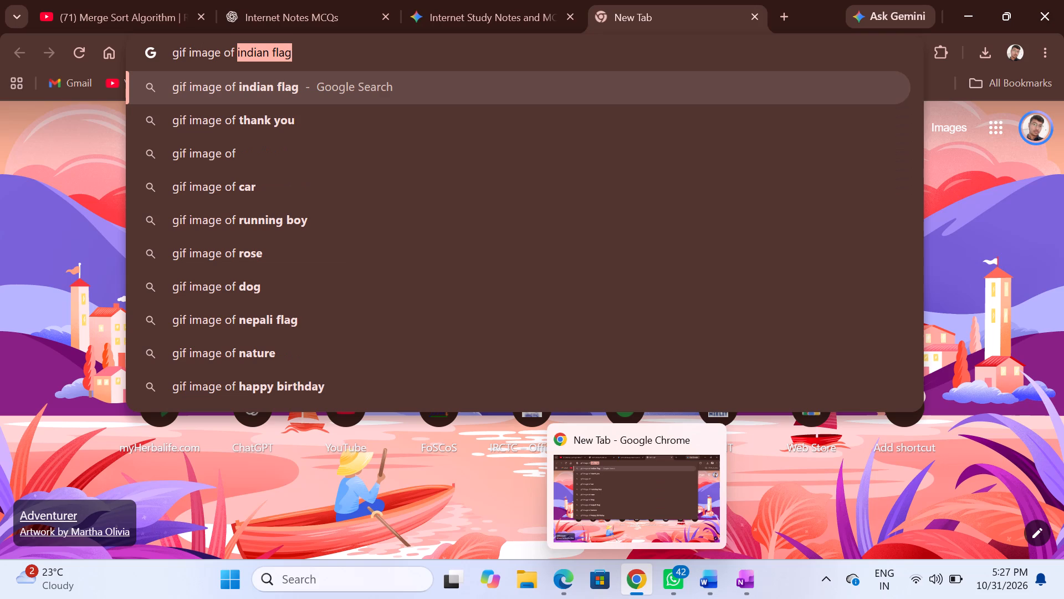
pyautogui.write('Re')
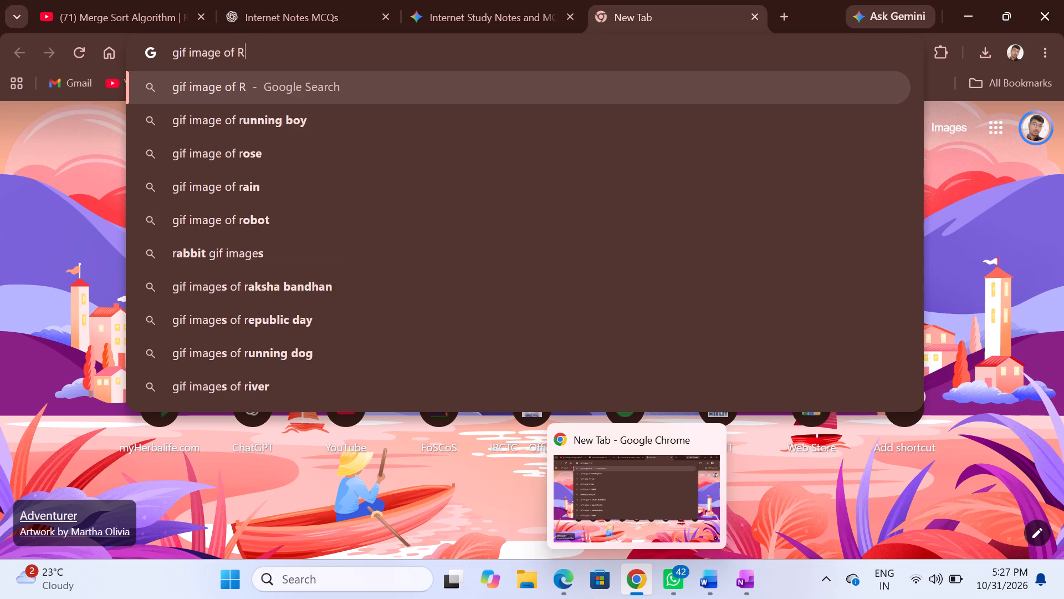
pyautogui.write('quest re')
pyautogui.write('sponse')
pyautogui.press('space')
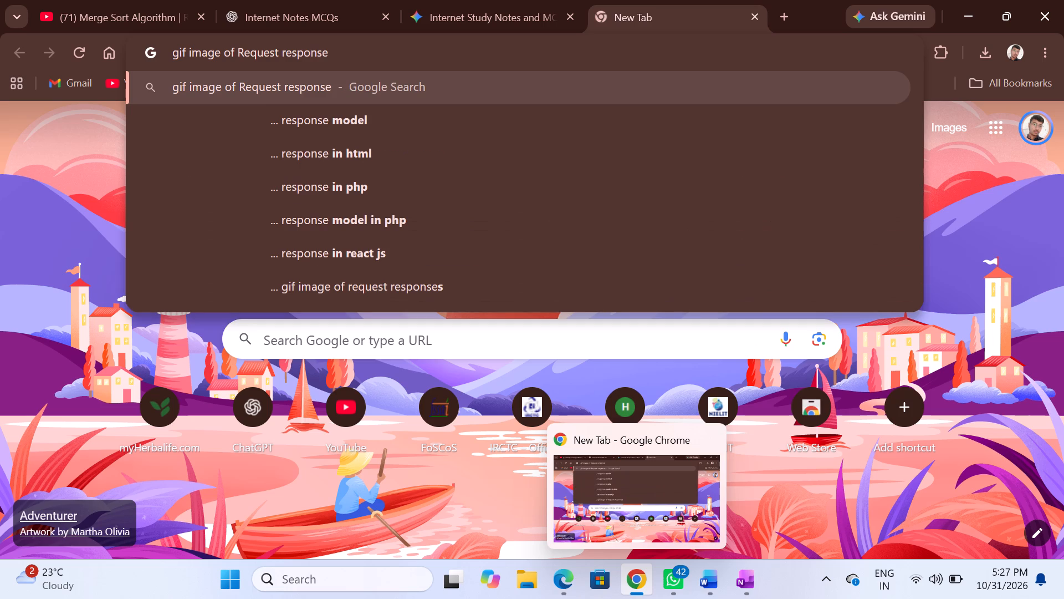
pyautogui.press('Down')
pyautogui.press('Return')
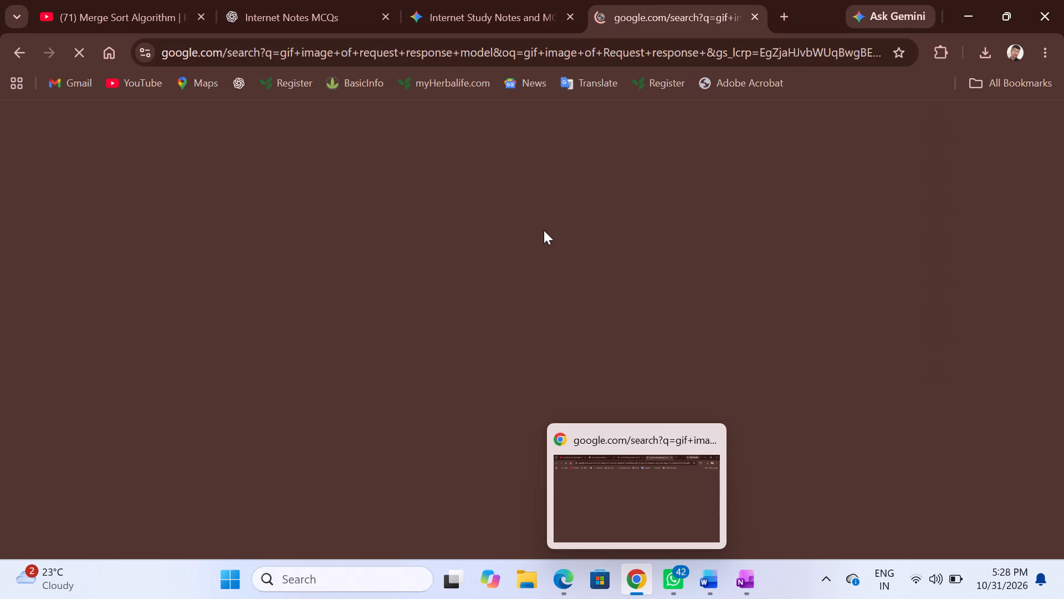
pyautogui.scroll(-3, 544, 230)
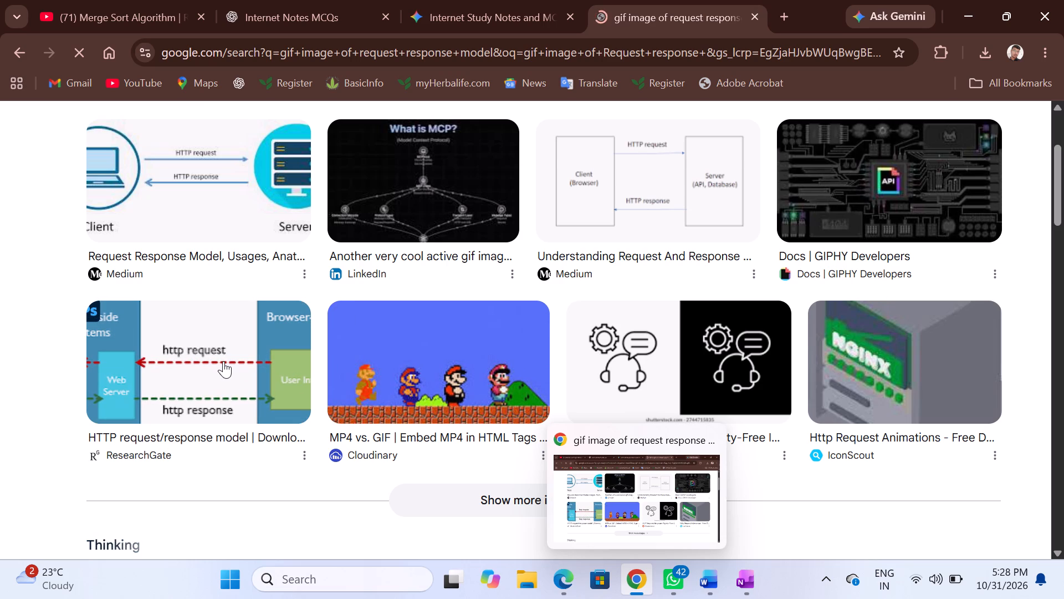
pyautogui.scroll(-2, 223, 361)
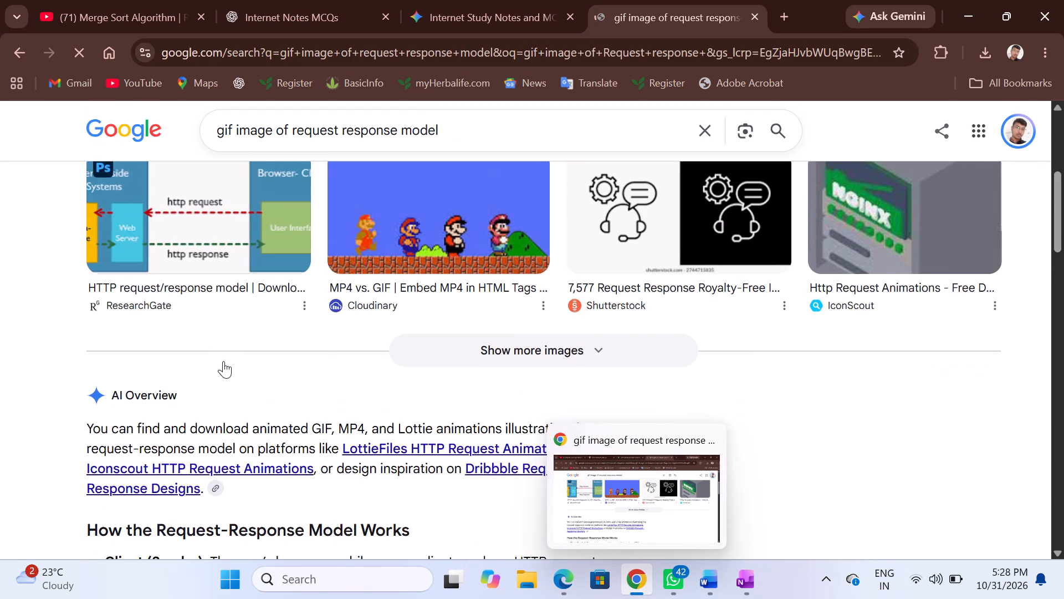
pyautogui.scroll(7, 223, 361)
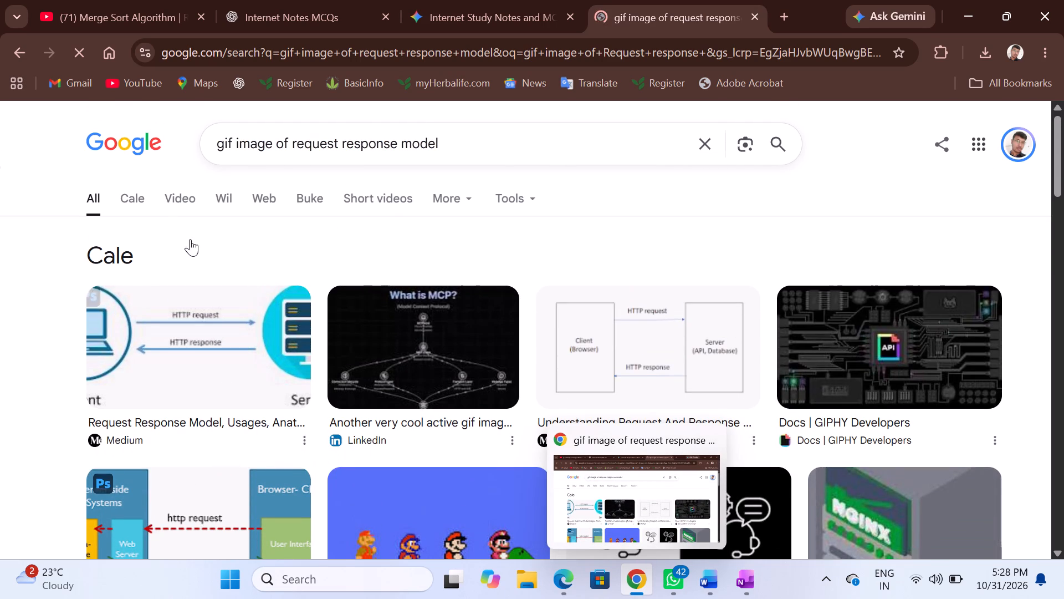
pyautogui.click(242, 329)
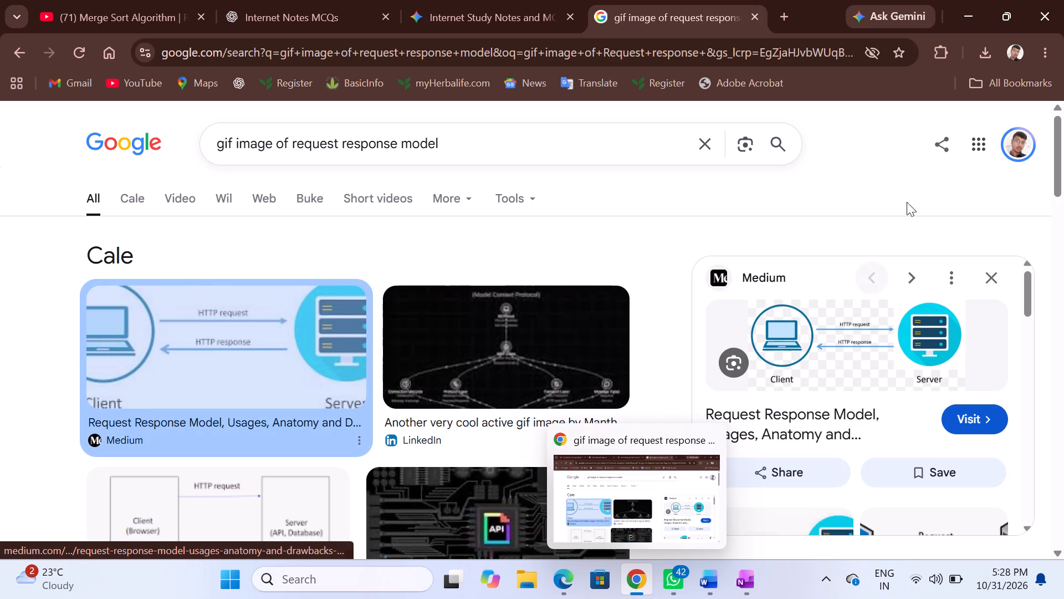
pyautogui.click(675, 362)
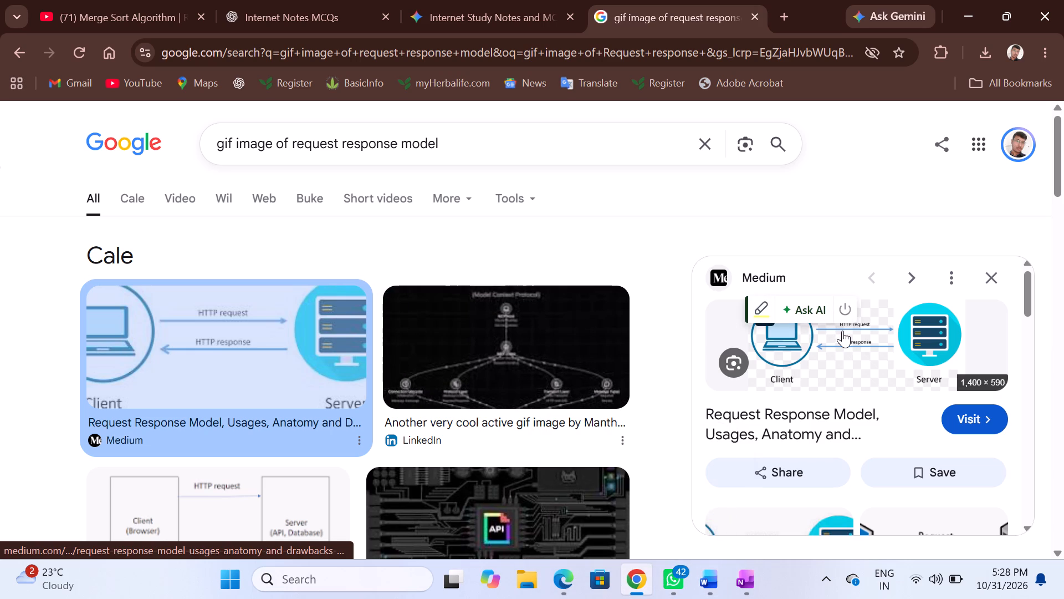
pyautogui.scroll(-4, 842, 331)
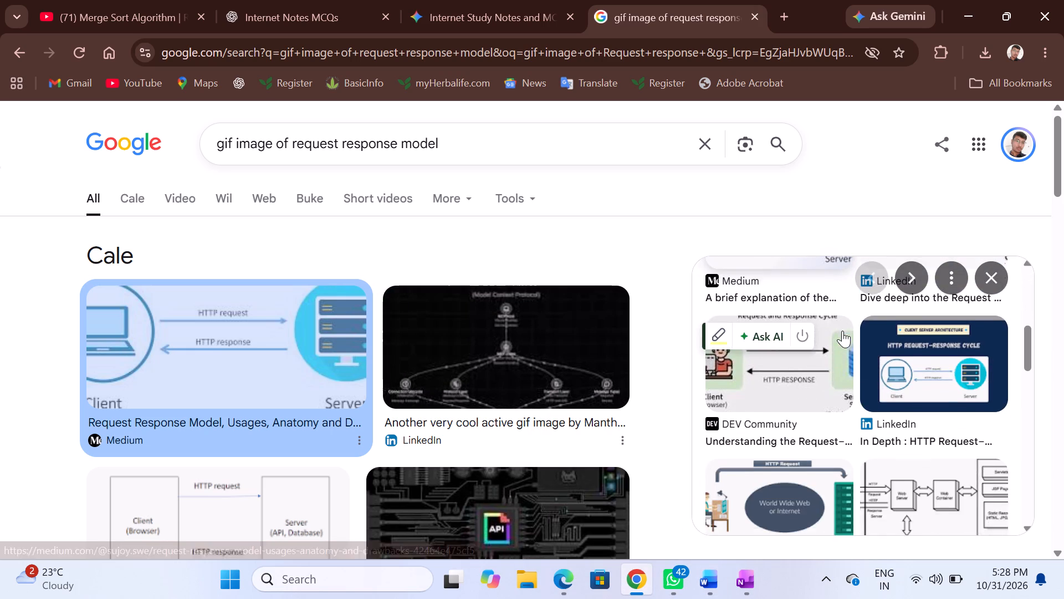